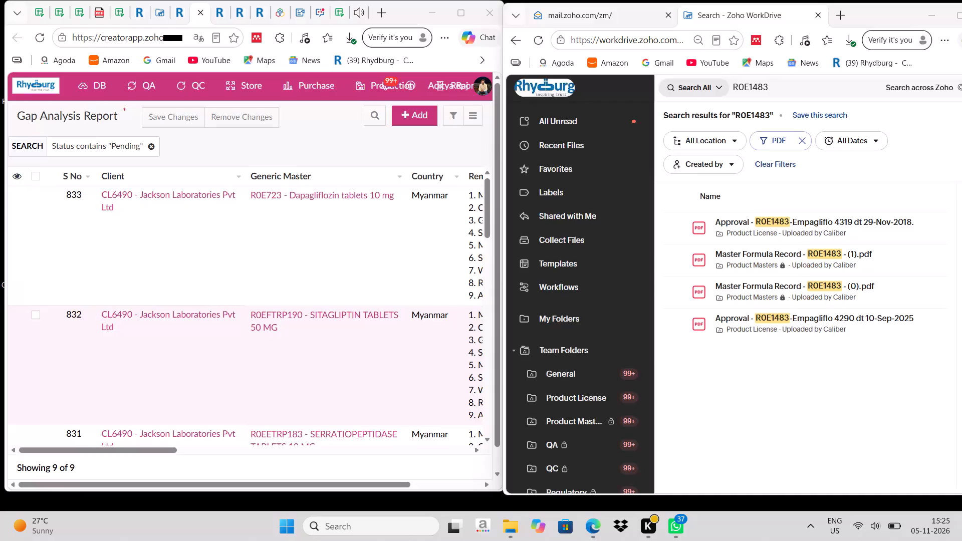
Examine the country and checklist details of the pending requests in the Gap Analysis Report.
scroll(404, 392, left, 3)
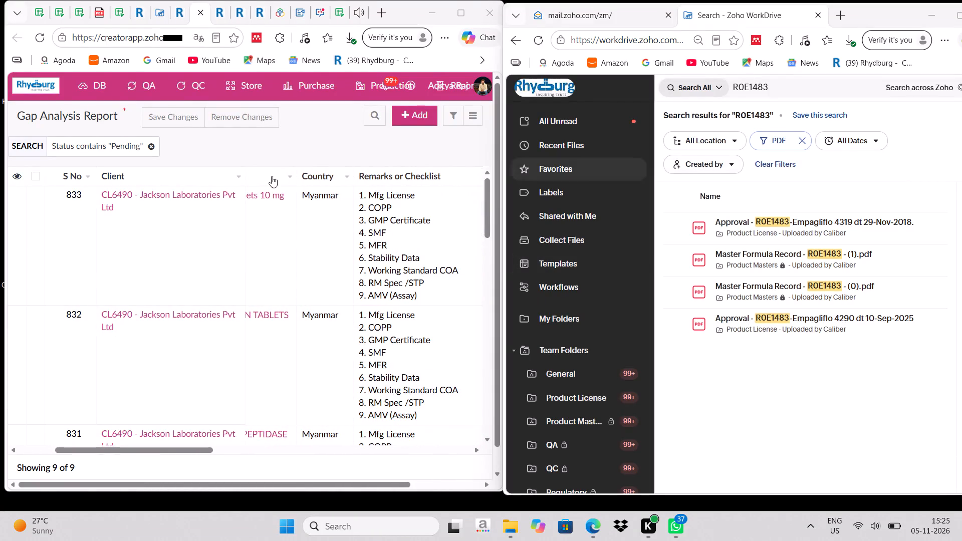
scroll(213, 196, right, 5)
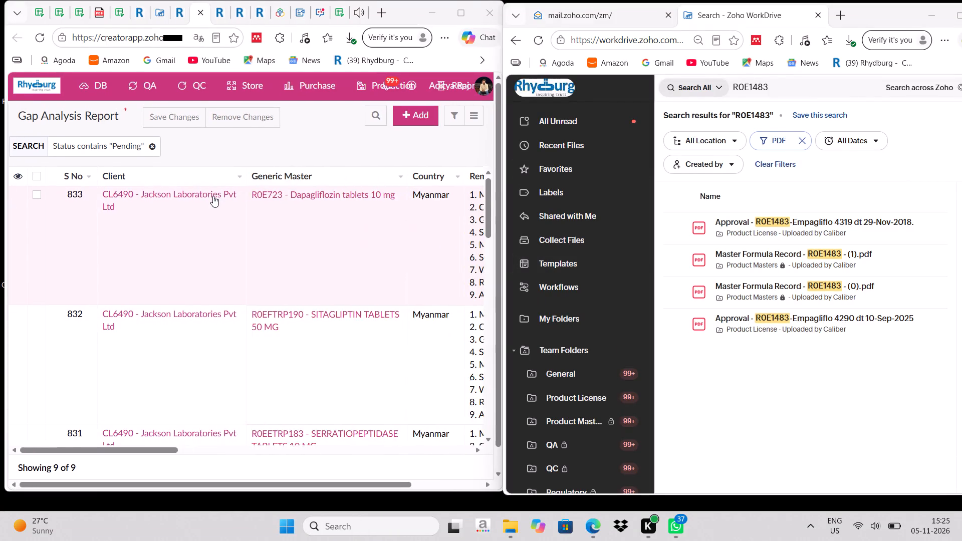
scroll(213, 196, right, 2)
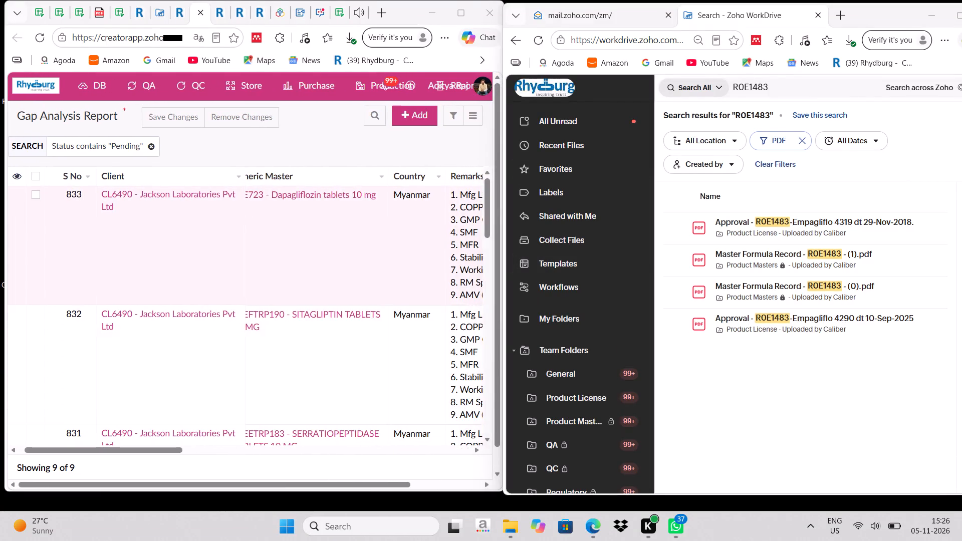
scroll(369, 244, up, 6)
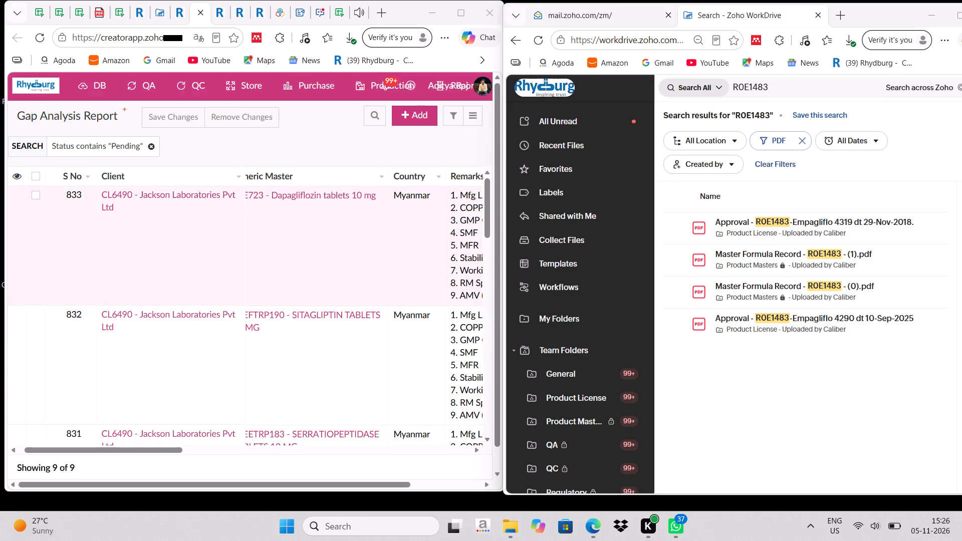
scroll(351, 273, up, 1)
drag(139, 446, 79, 442)
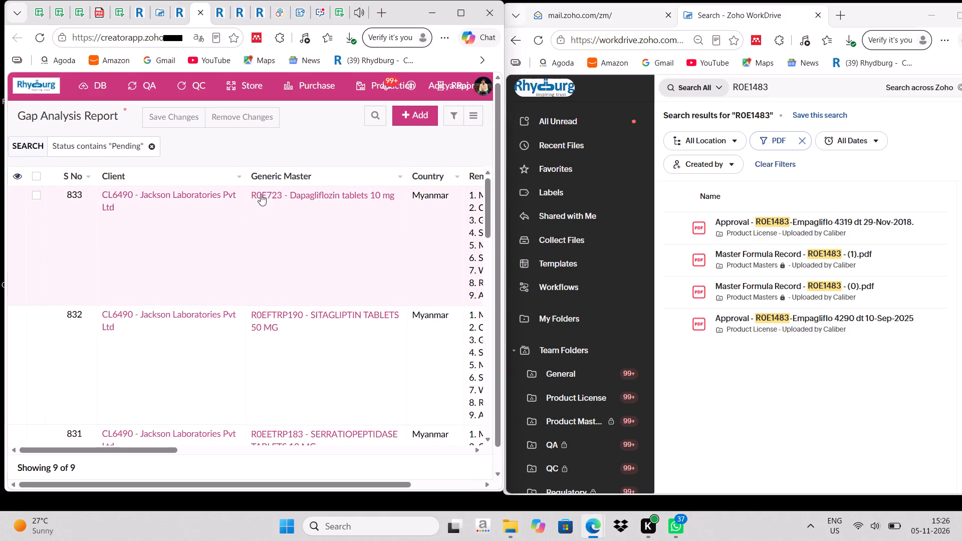
Open the R0E723 Dapagliflozin tablets 10 mg product record from request 833, review its licences list and close the record.
click(291, 198)
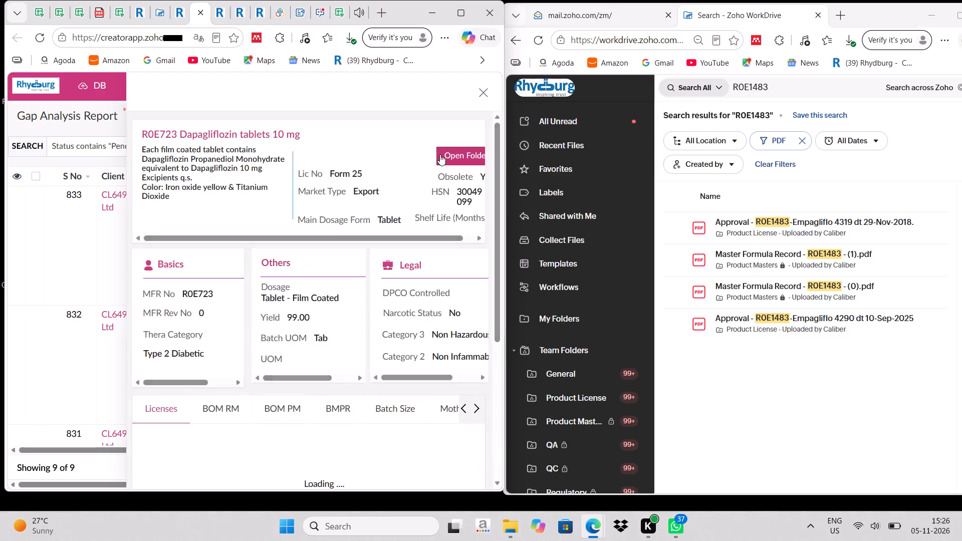
scroll(228, 364, down, 3)
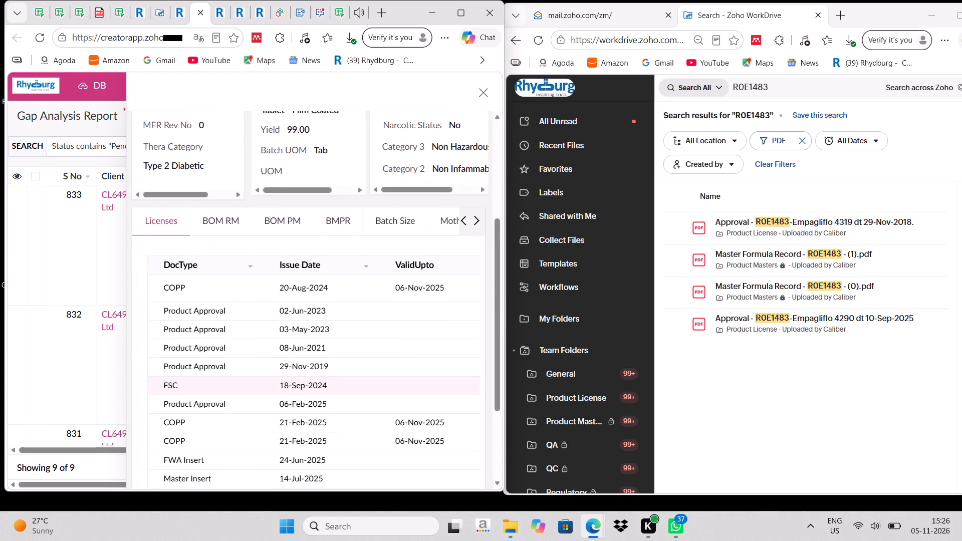
scroll(246, 390, down, 2)
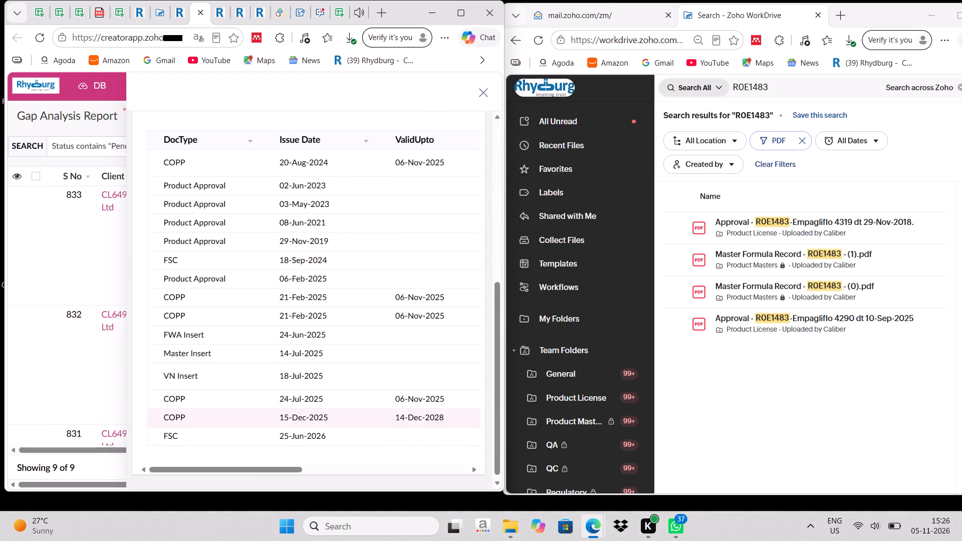
click(485, 95)
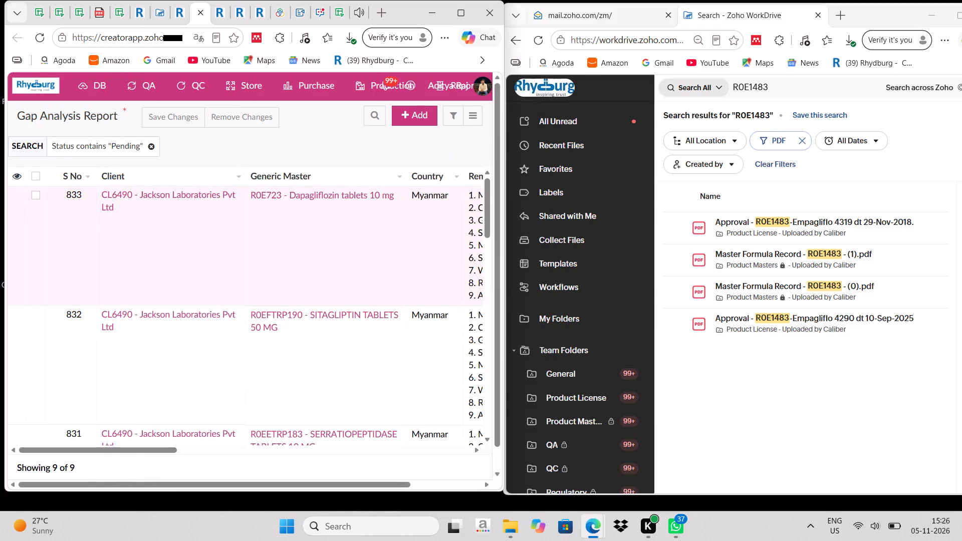
Copy the product code R0E723 from request 833 and search Zoho WorkDrive for it among PDF files.
drag(252, 194, 286, 201)
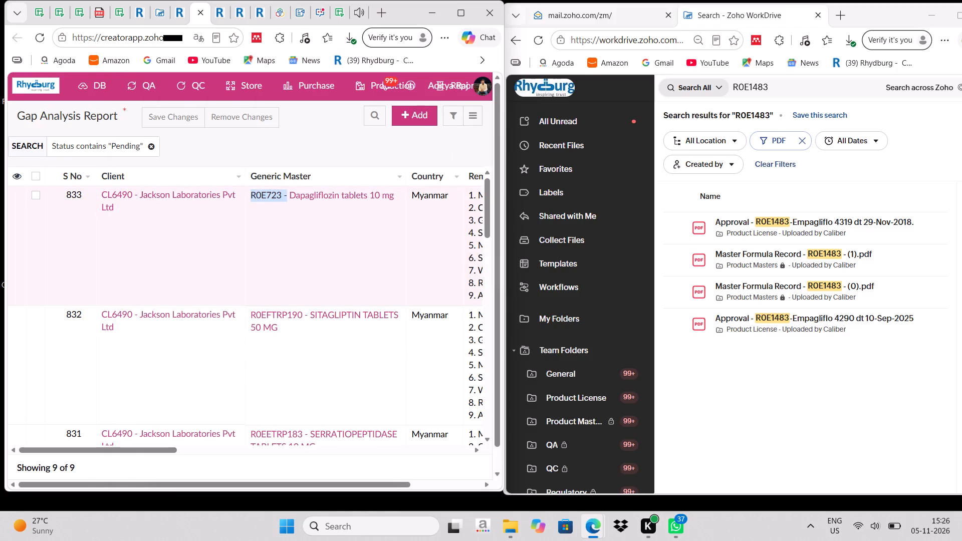
drag(286, 201, 282, 201)
click(307, 160)
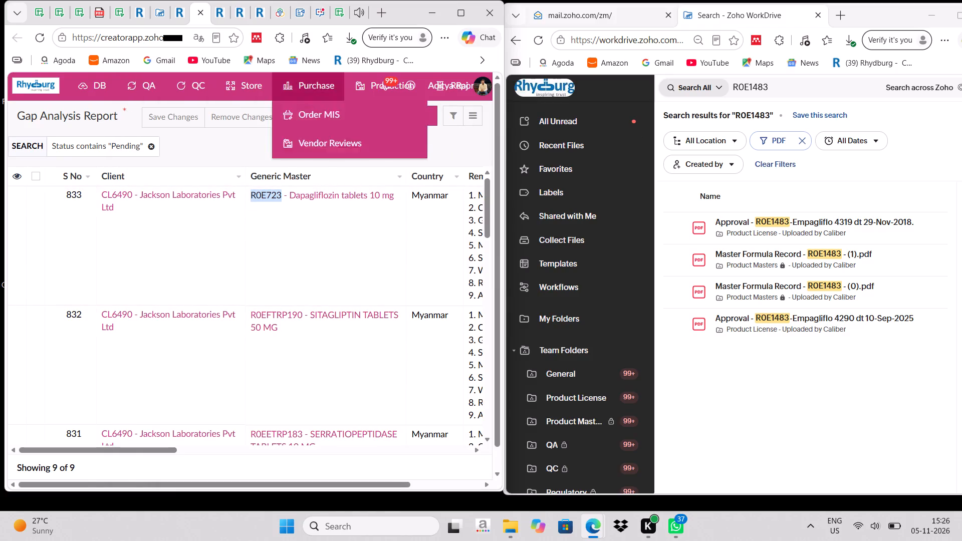
click(178, 7)
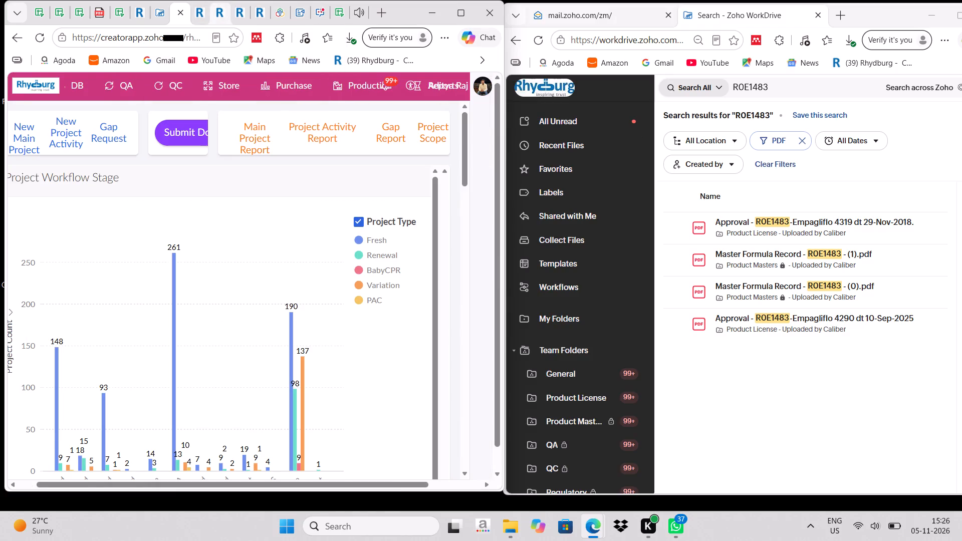
click(220, 15)
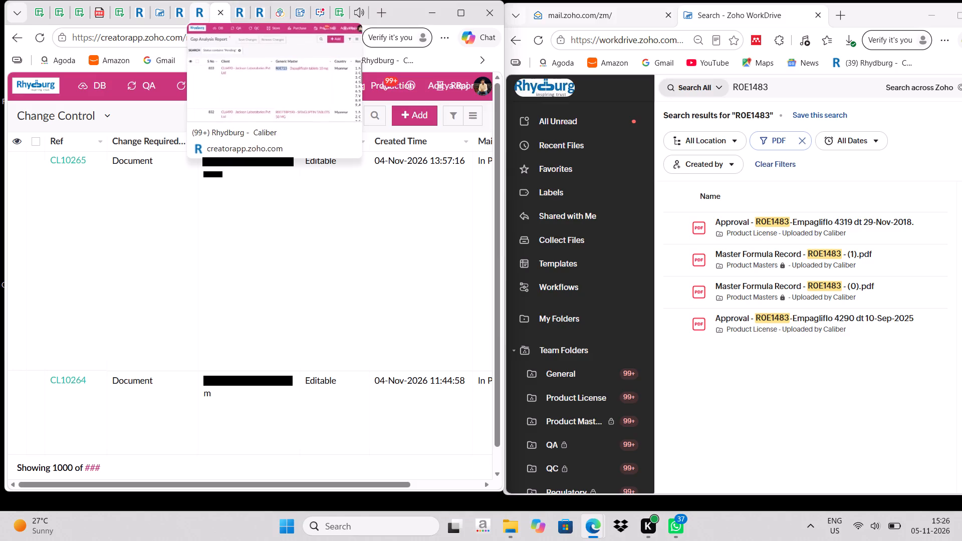
click(198, 11)
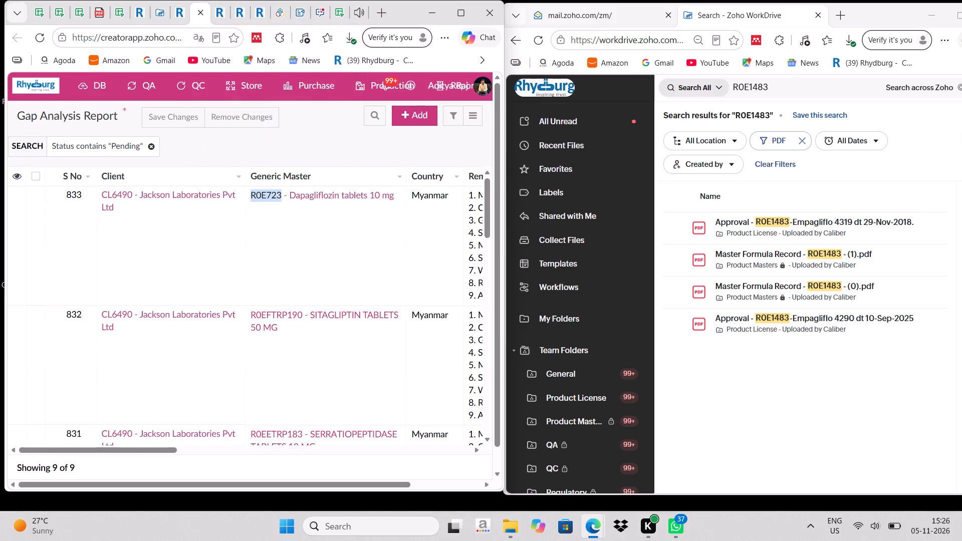
drag(775, 92, 733, 86)
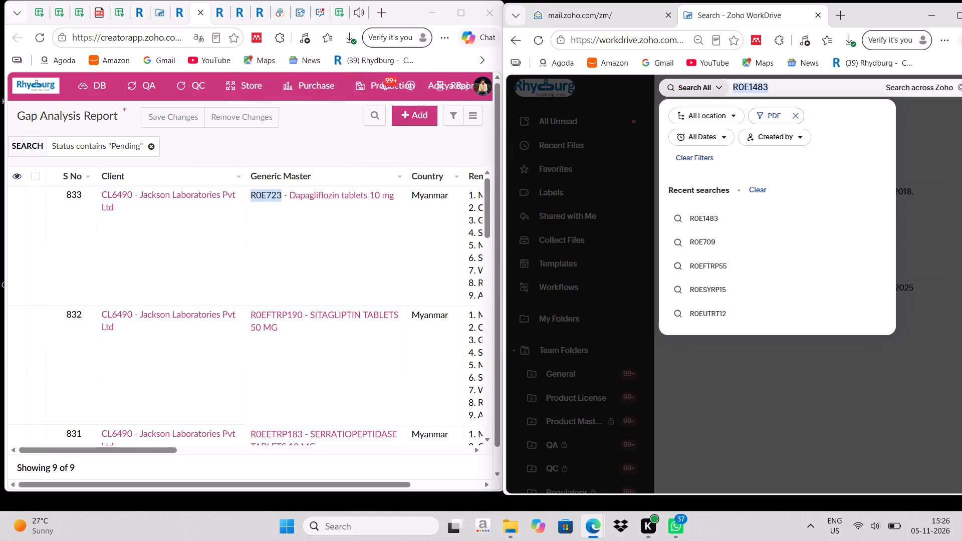
Search WorkDrive for the copied product code R0E723 with the PDF filter applied.
key(ctrl+v)
key(Return)
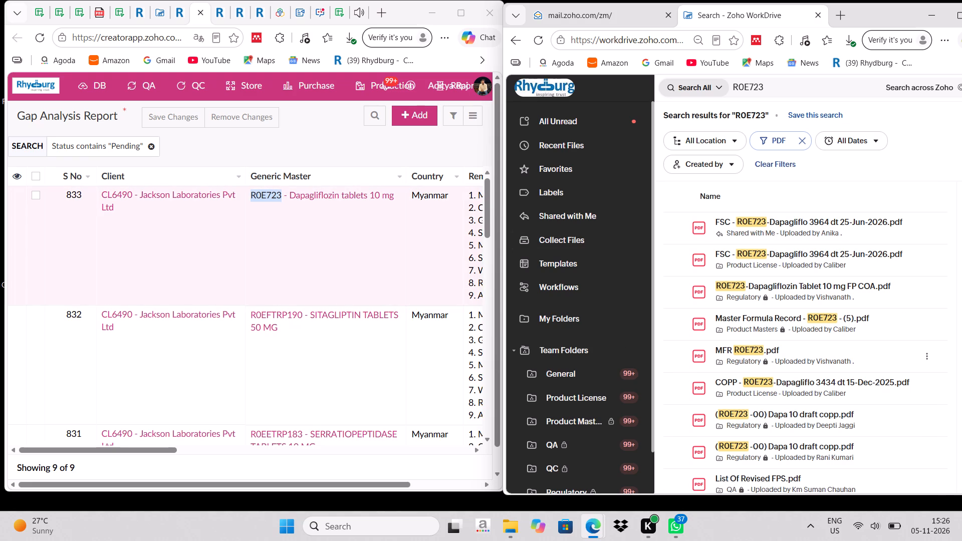
Compare the R0E723 PDF search results with the document checklist of request 833 in the Gap Analysis Report.
scroll(398, 273, left, 2)
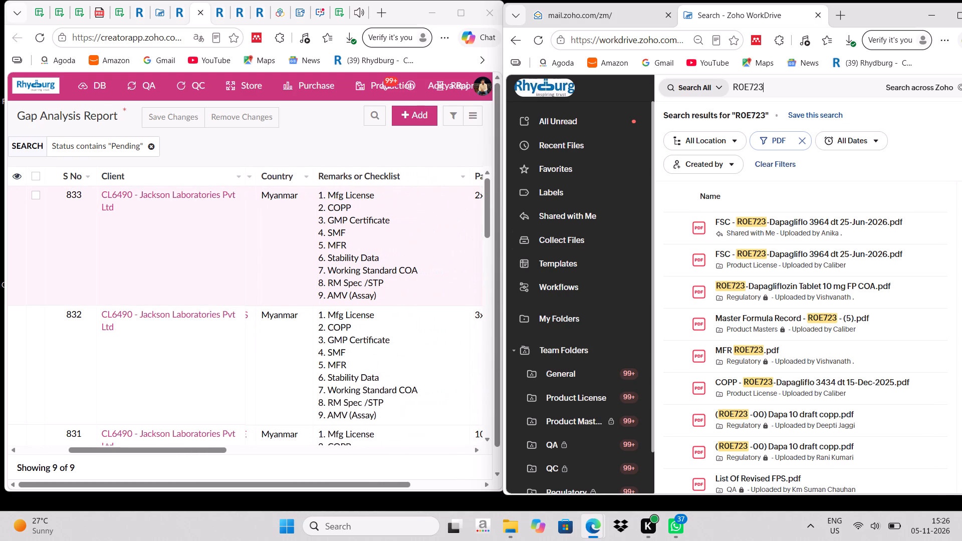
scroll(792, 360, down, 2)
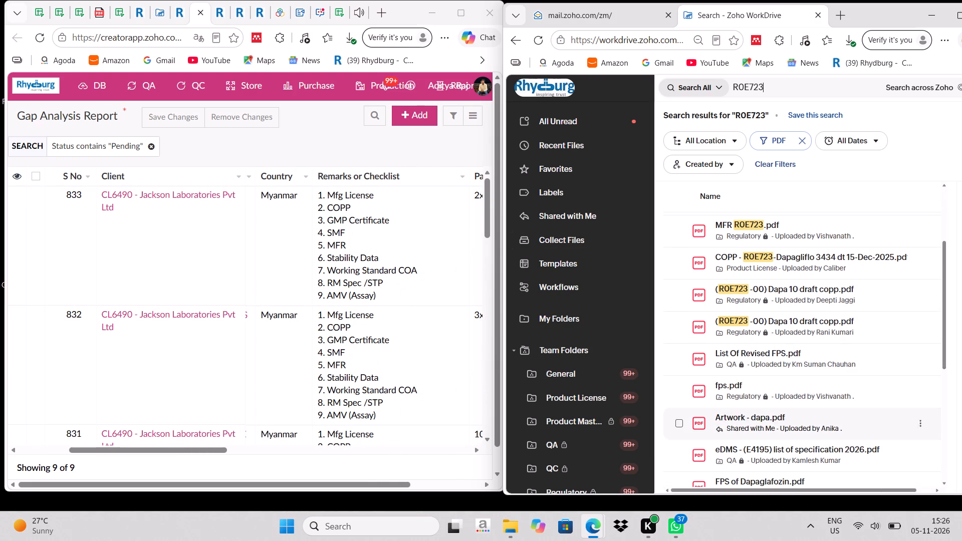
scroll(787, 369, down, 2)
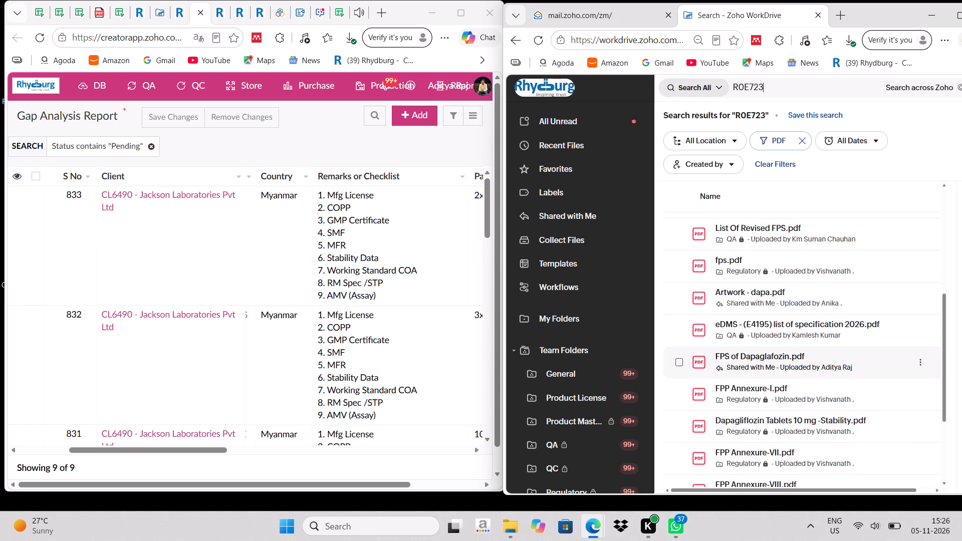
scroll(787, 369, down, 3)
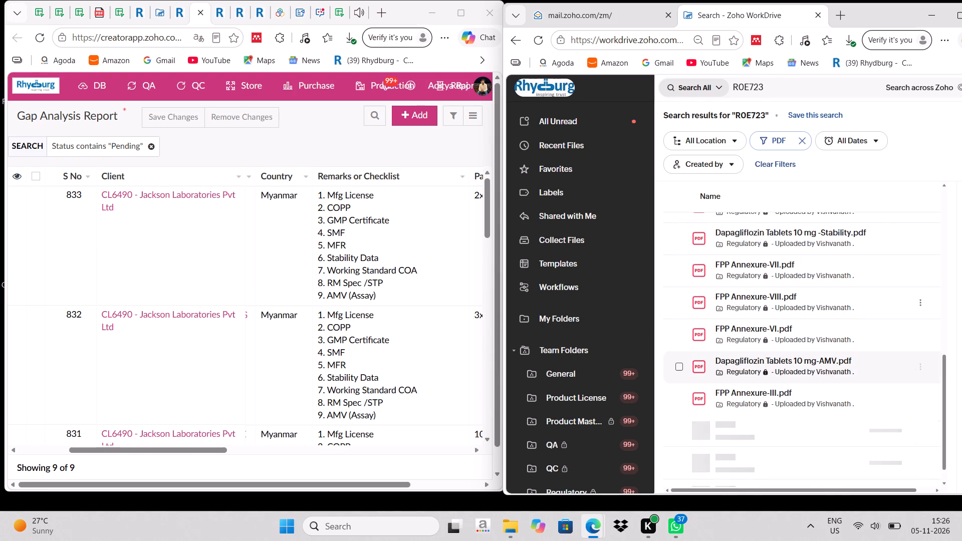
Raise the computer's sound volume to just under a third of its range and close the quick settings.
click(877, 526)
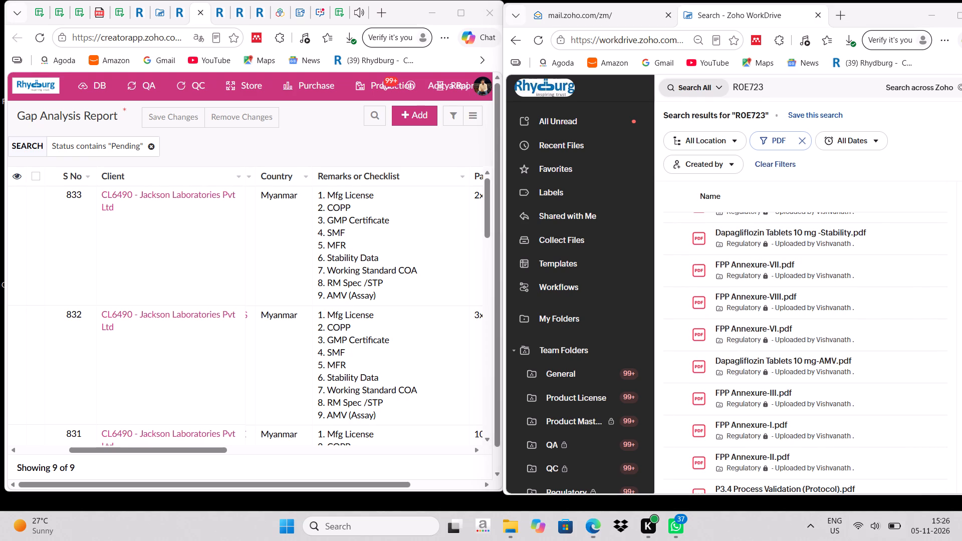
click(788, 452)
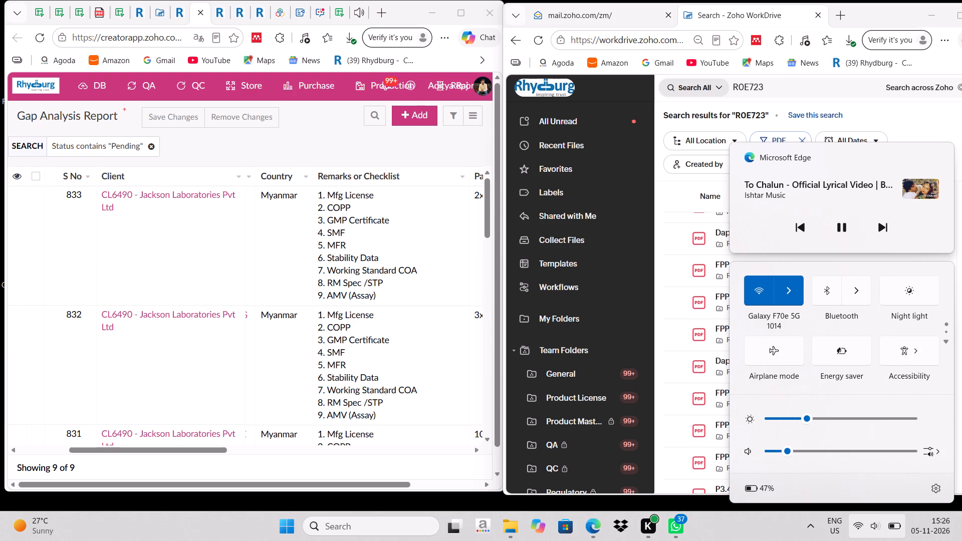
click(826, 452)
click(809, 452)
click(961, 247)
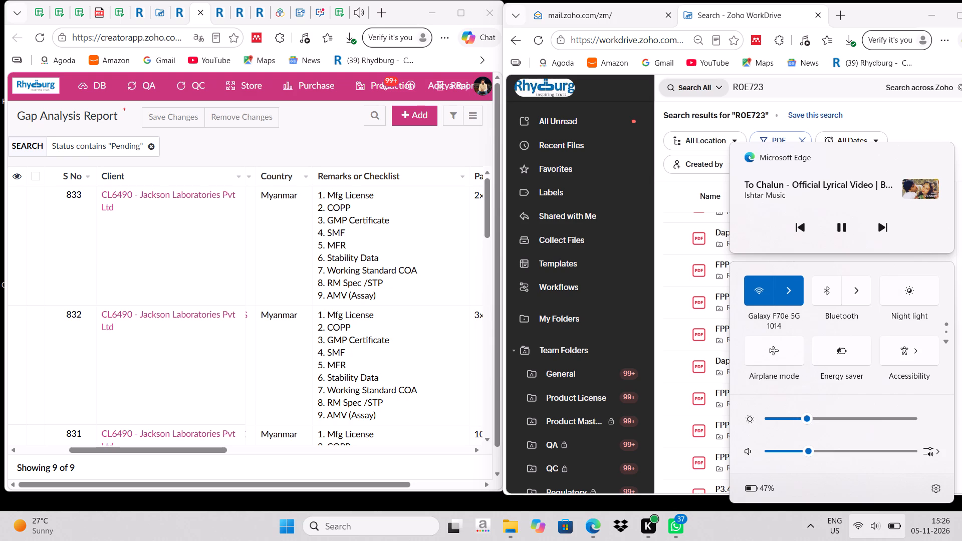
click(429, 466)
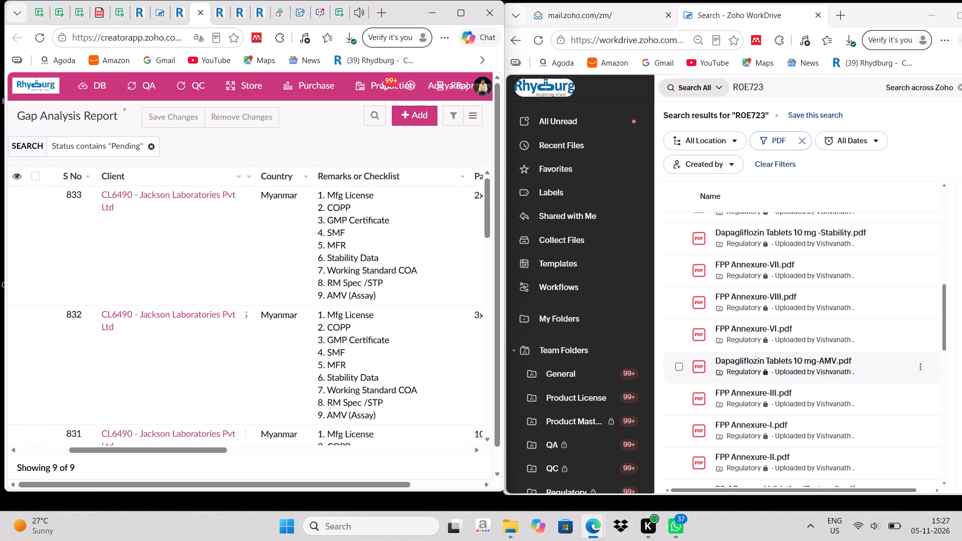
Look further through the R0E723 PDF search results for the remaining documents on request 833's checklist.
scroll(843, 375, down, 2)
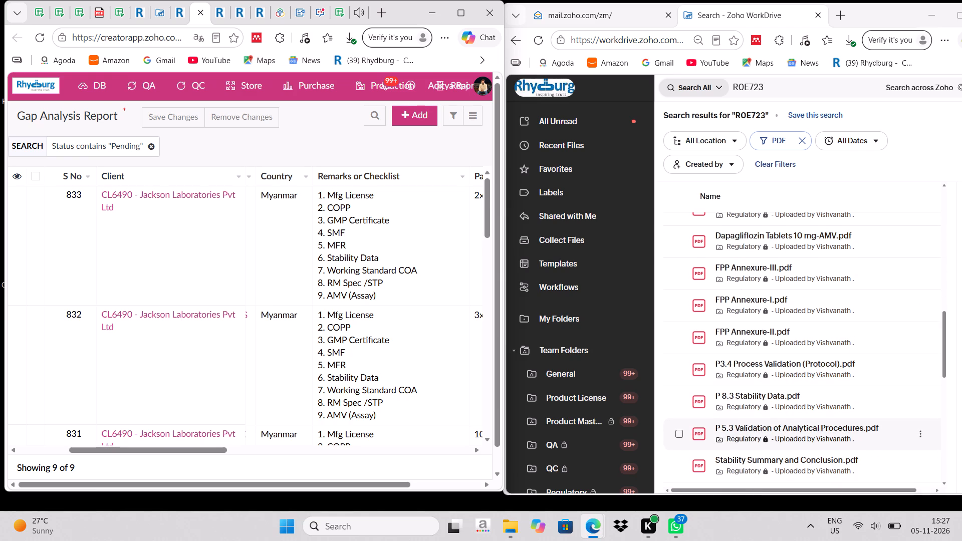
scroll(824, 422, down, 2)
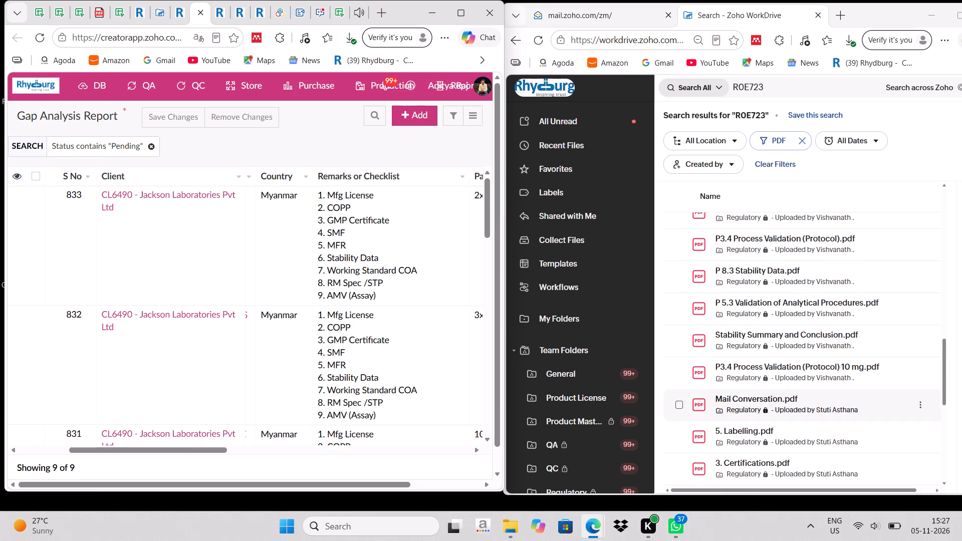
scroll(789, 396, down, 2)
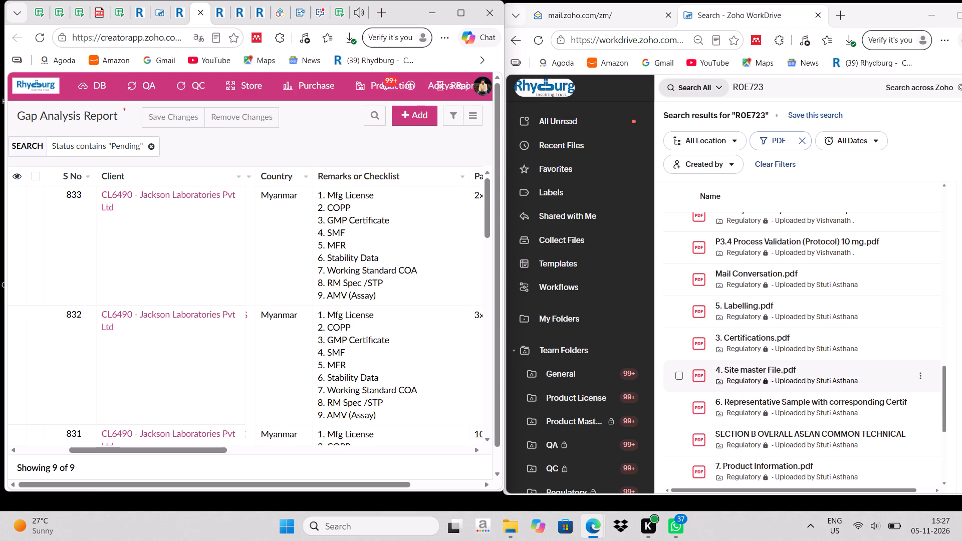
Look through the R0E723 PDF results in WorkDrive for the documents required by request 833's checklist.
scroll(798, 386, down, 1)
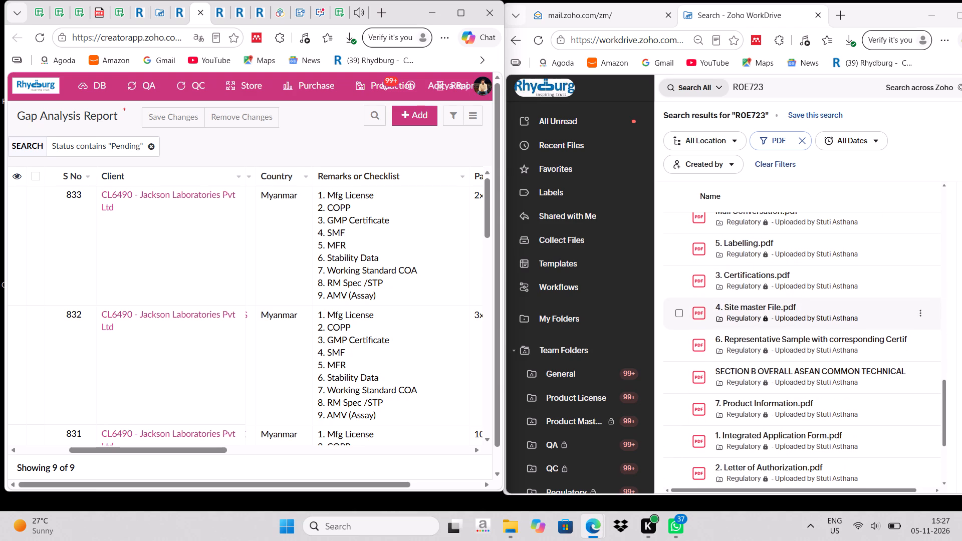
scroll(798, 386, down, 1)
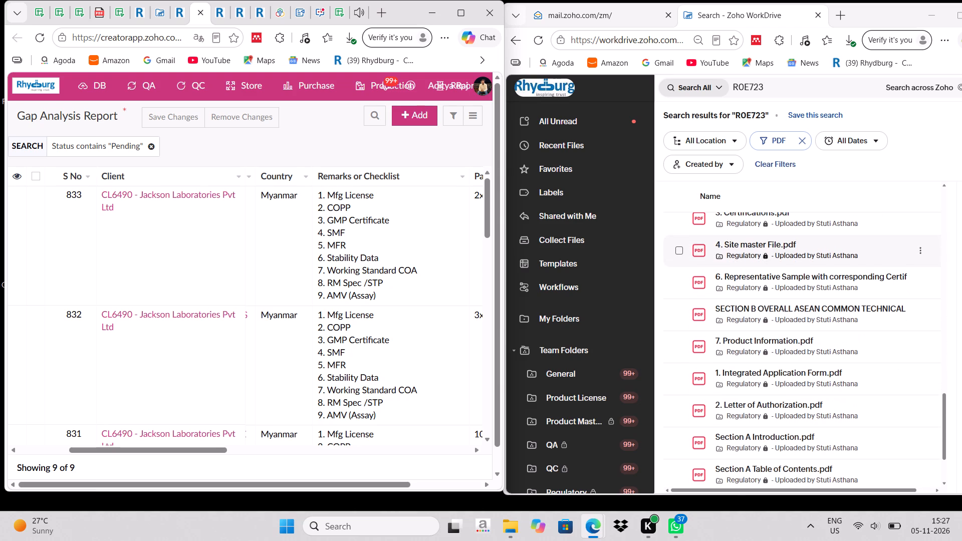
scroll(798, 386, down, 2)
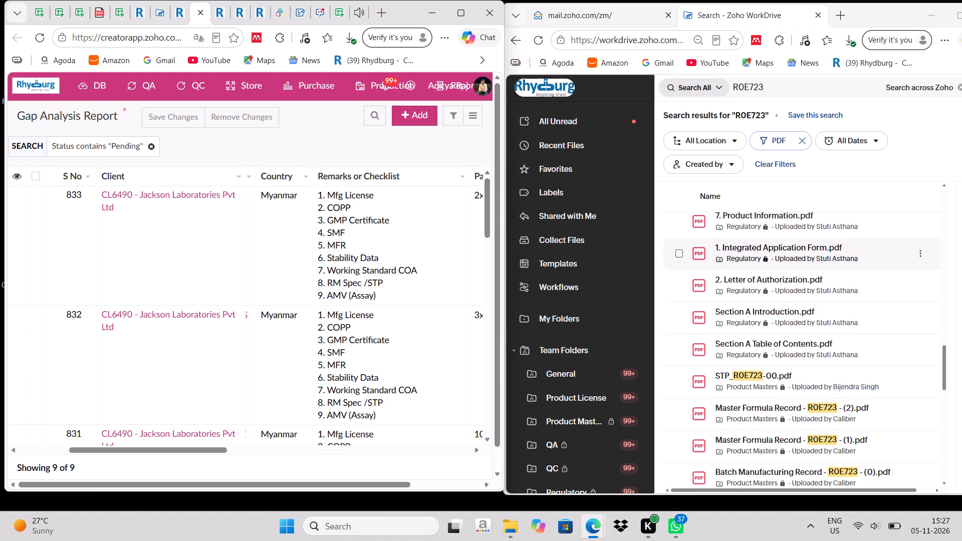
scroll(798, 387, down, 2)
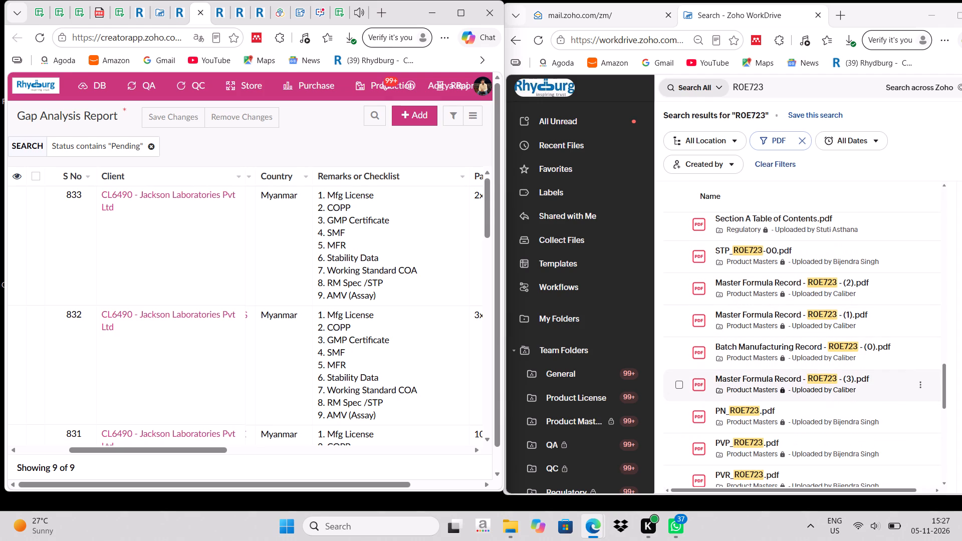
scroll(799, 387, down, 4)
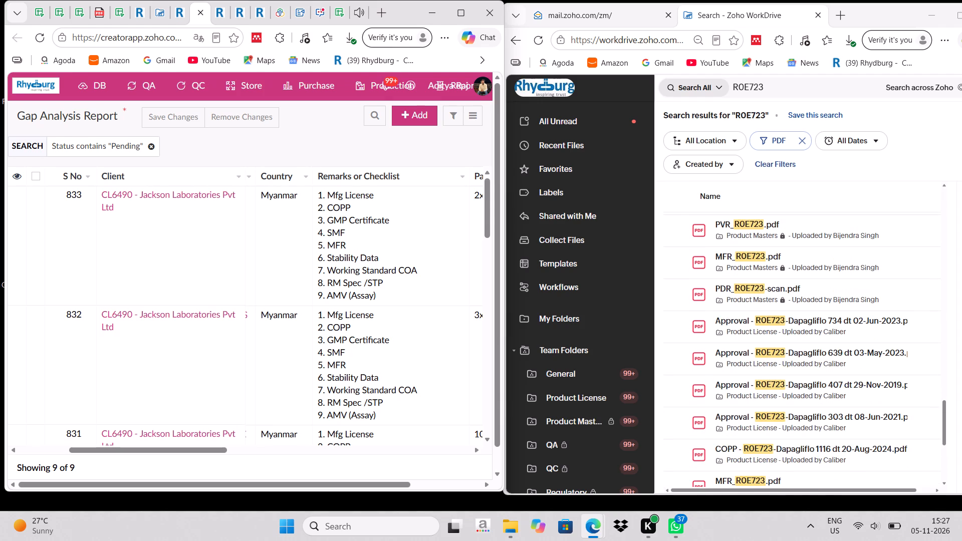
scroll(799, 387, down, 3)
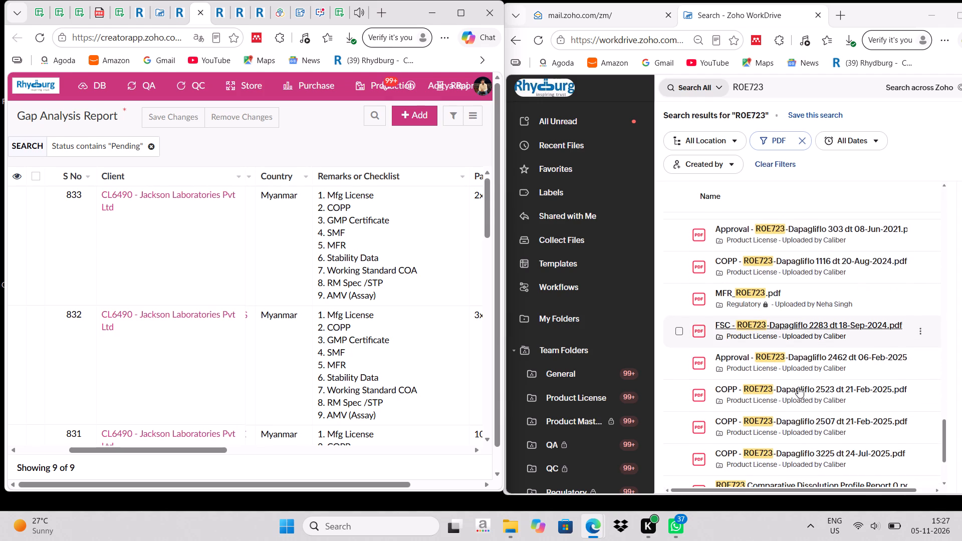
scroll(798, 387, down, 3)
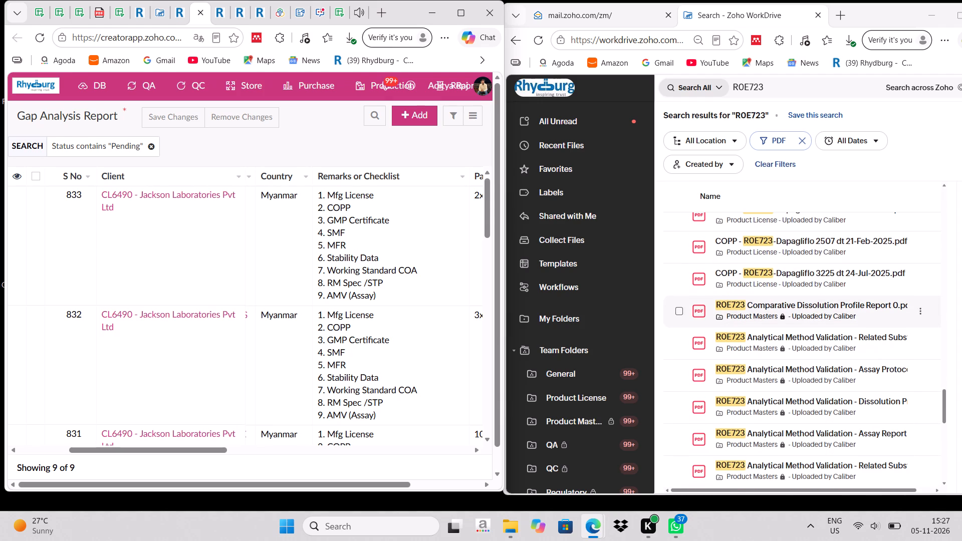
scroll(799, 389, down, 4)
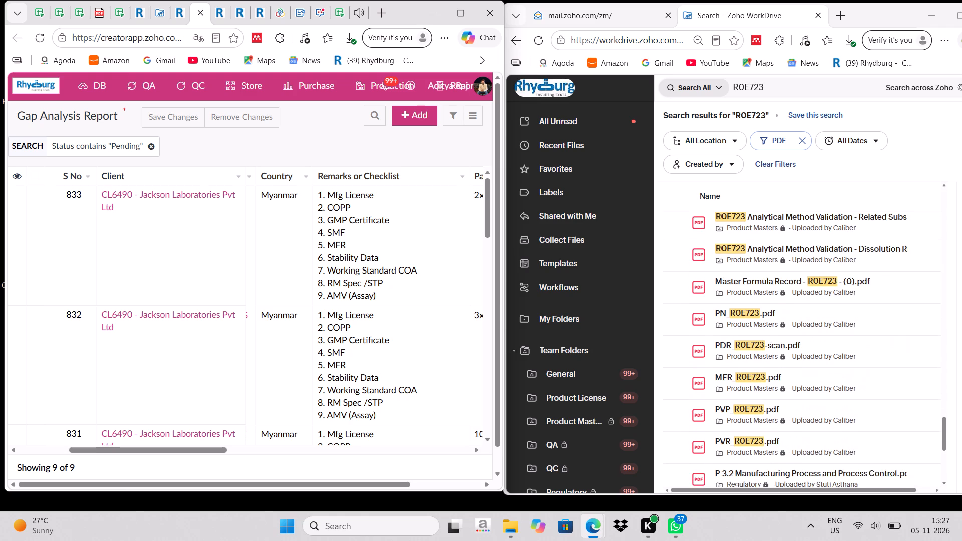
scroll(800, 390, down, 4)
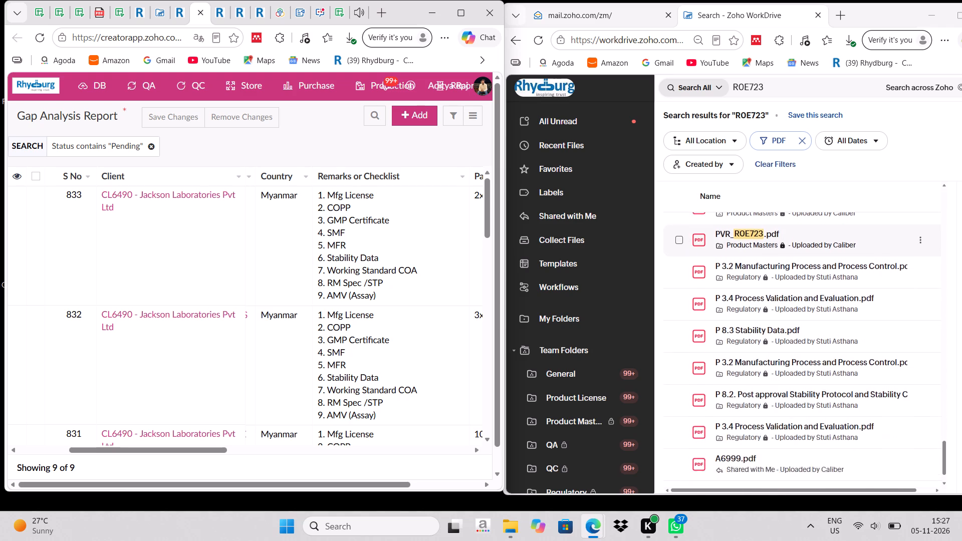
scroll(801, 390, down, 8)
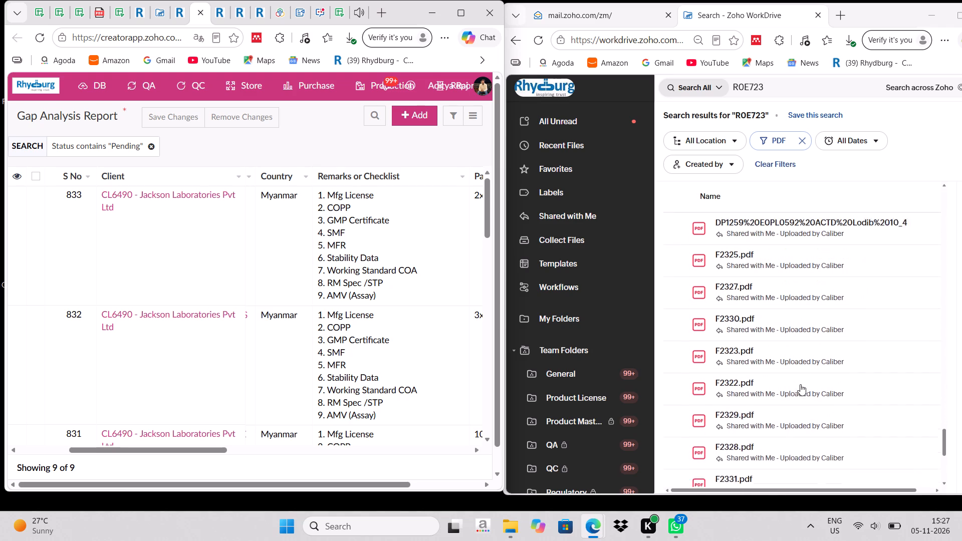
scroll(800, 384, down, 4)
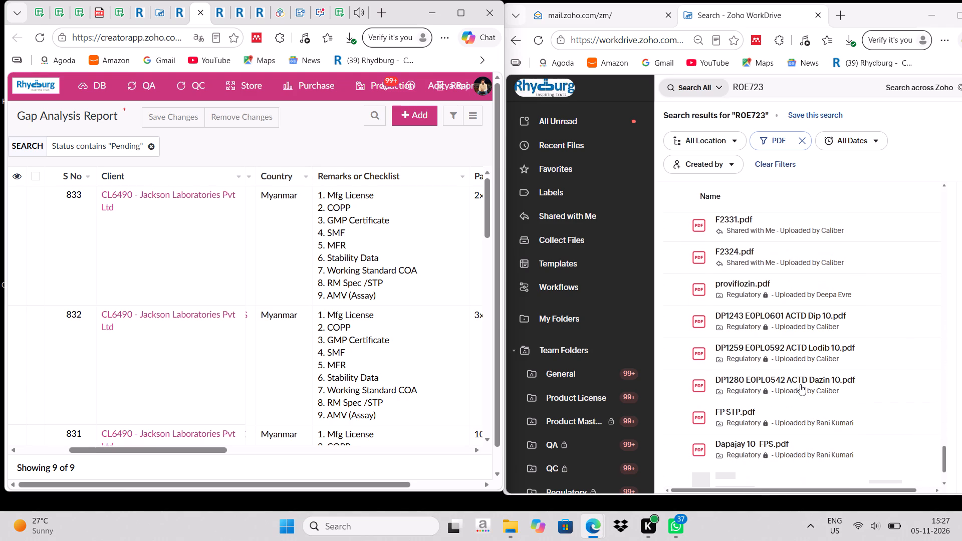
scroll(800, 384, down, 4)
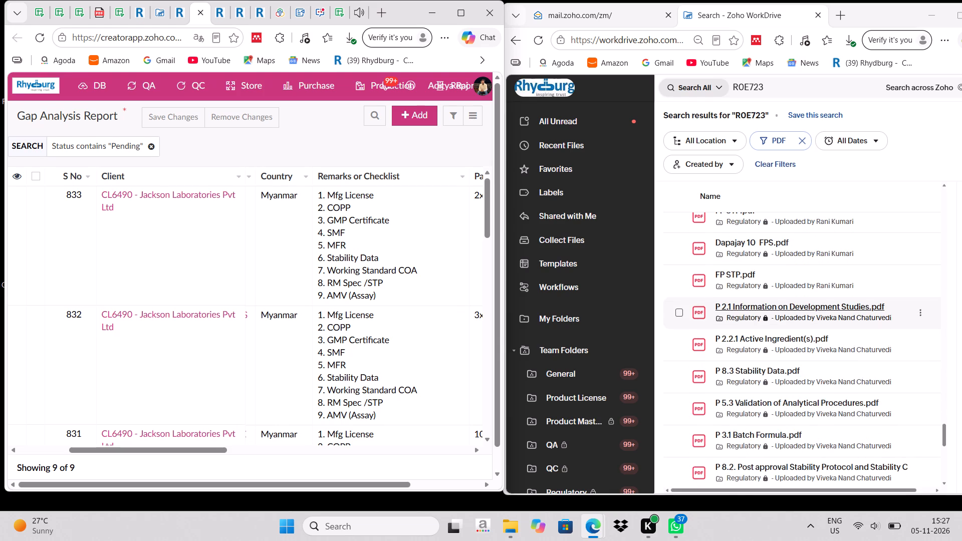
scroll(768, 393, down, 4)
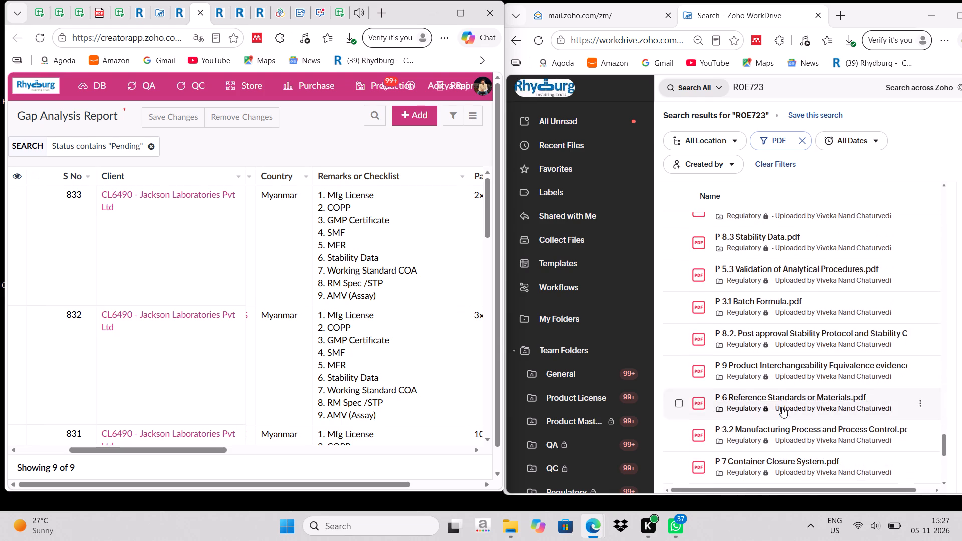
scroll(779, 381, down, 1)
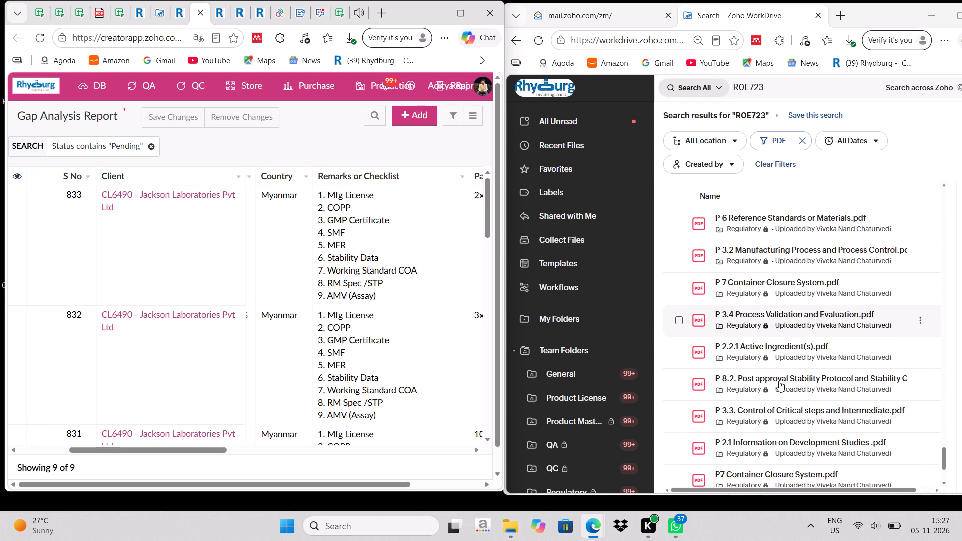
scroll(779, 381, down, 4)
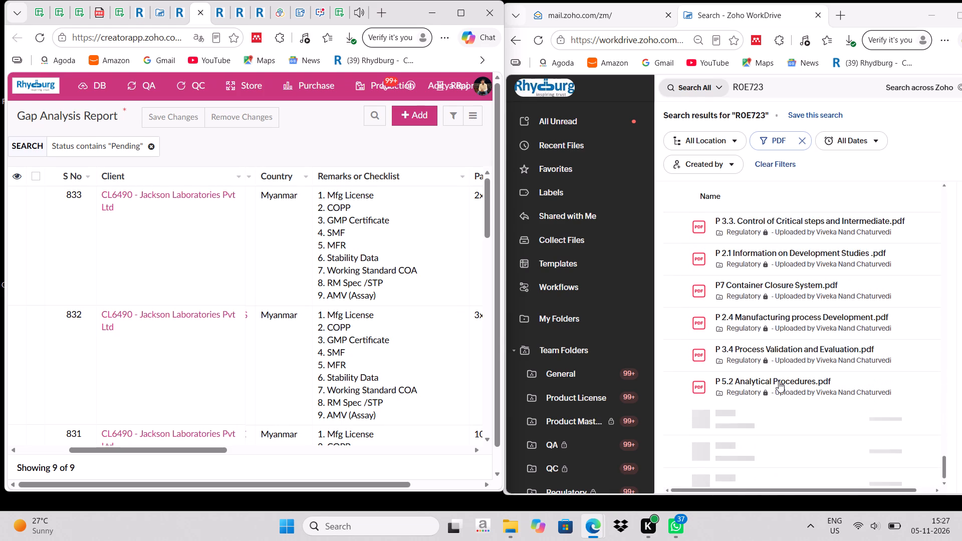
scroll(779, 381, down, 4)
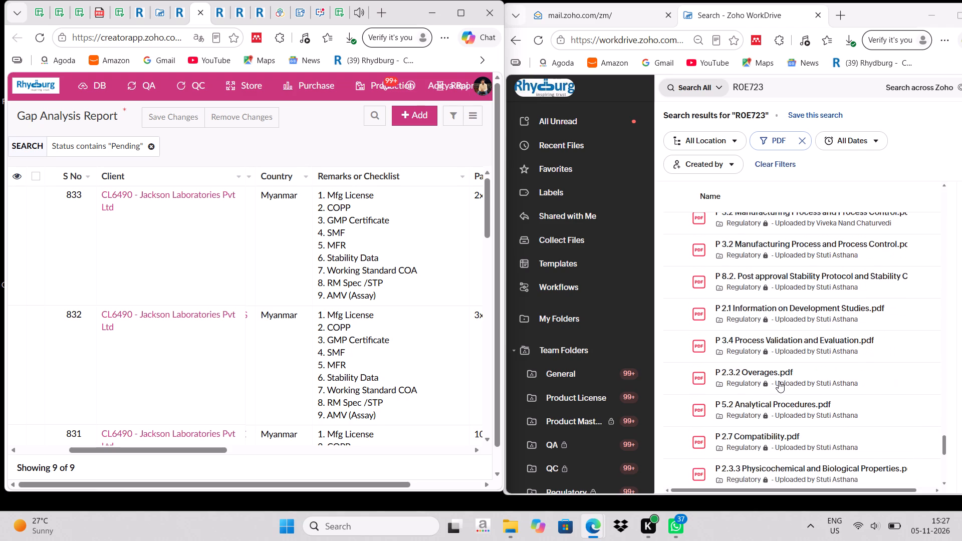
scroll(779, 381, down, 3)
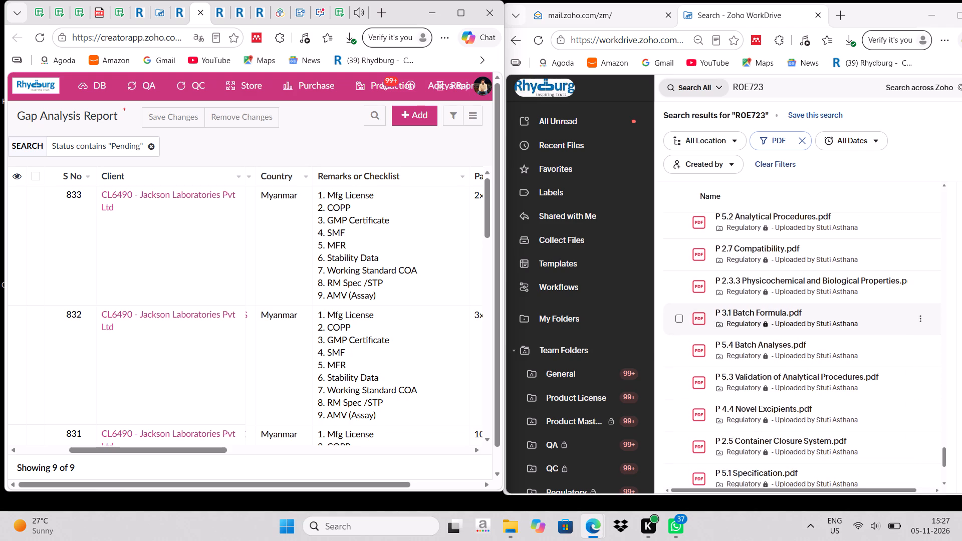
scroll(771, 377, down, 2)
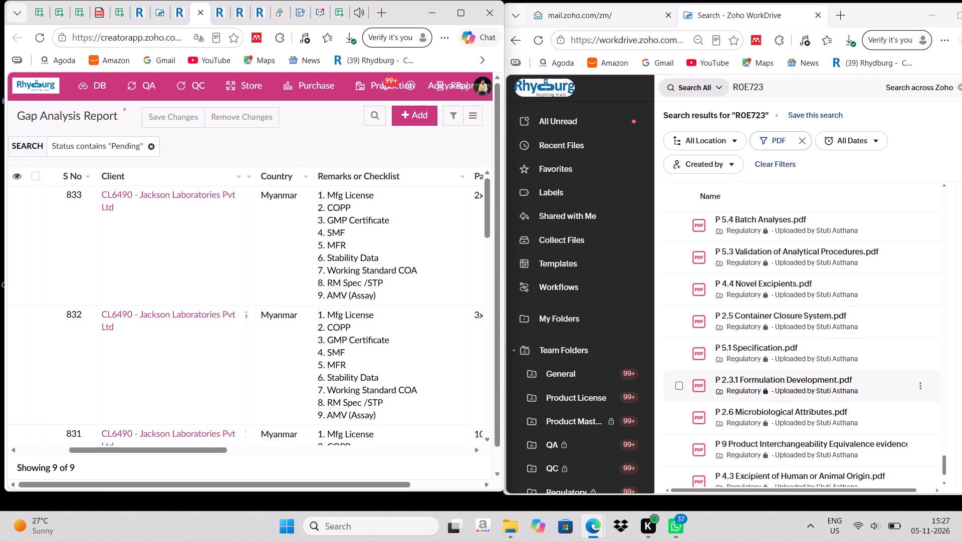
scroll(792, 401, down, 2)
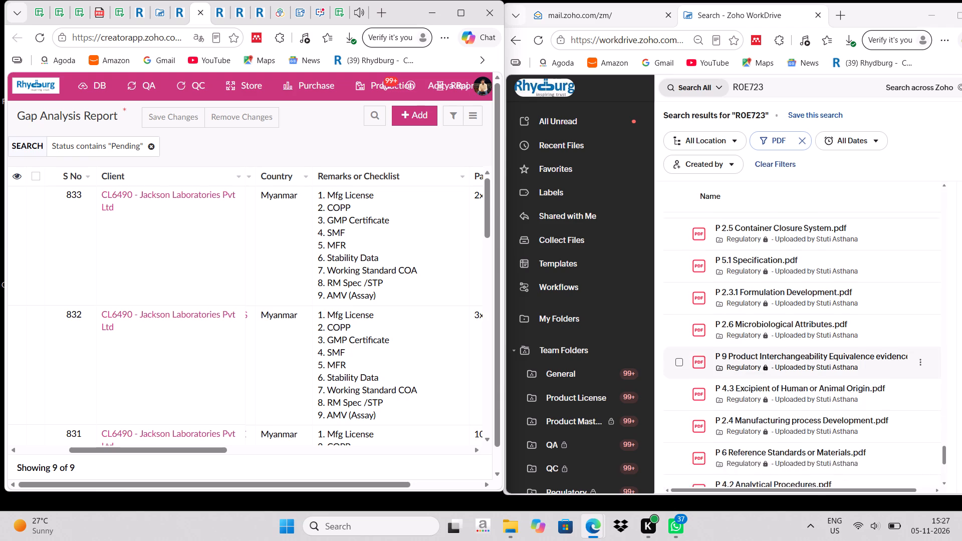
scroll(797, 394, down, 2)
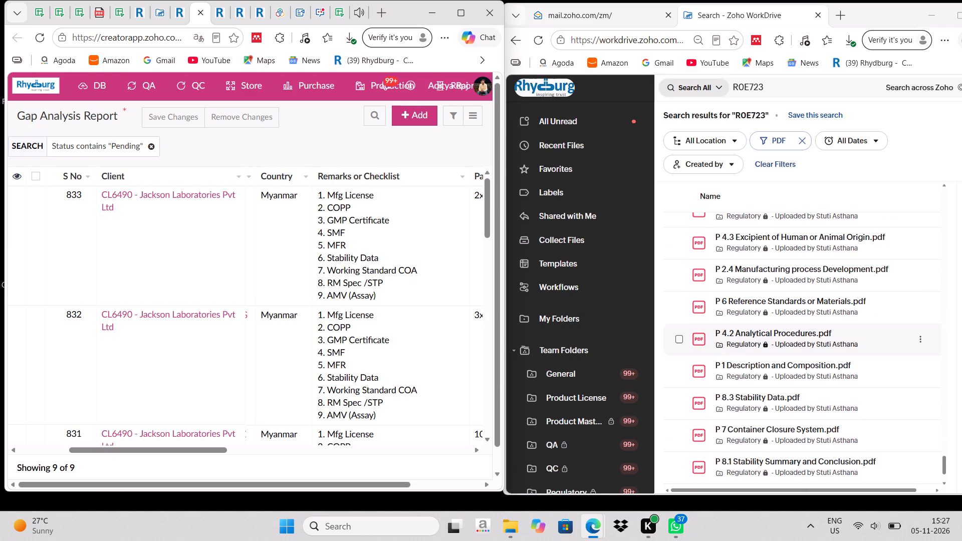
Examine the remaining R0E723 PDF results in WorkDrive against the documents listed in request 833's checklist.
scroll(797, 395, down, 3)
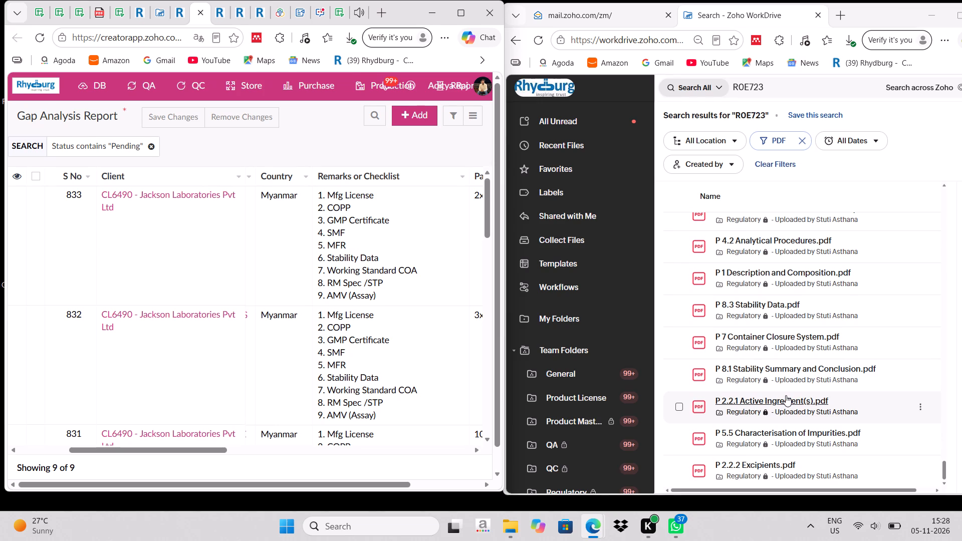
scroll(780, 395, down, 1)
scroll(781, 413, up, 2)
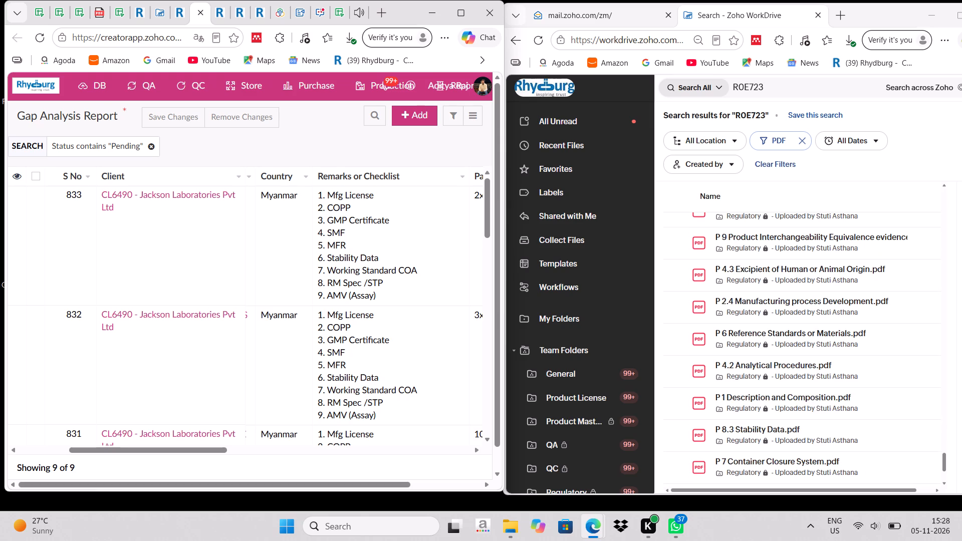
scroll(781, 413, up, 4)
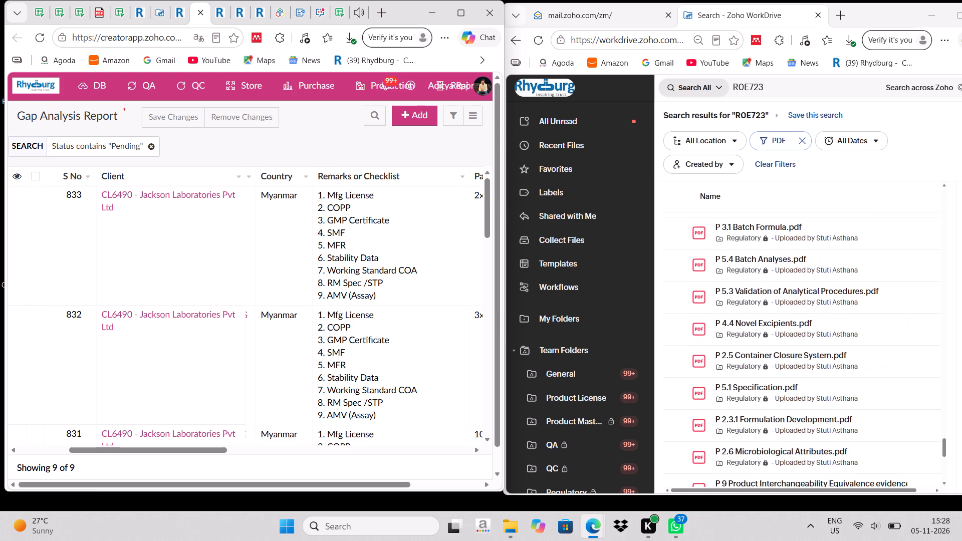
scroll(786, 415, up, 3)
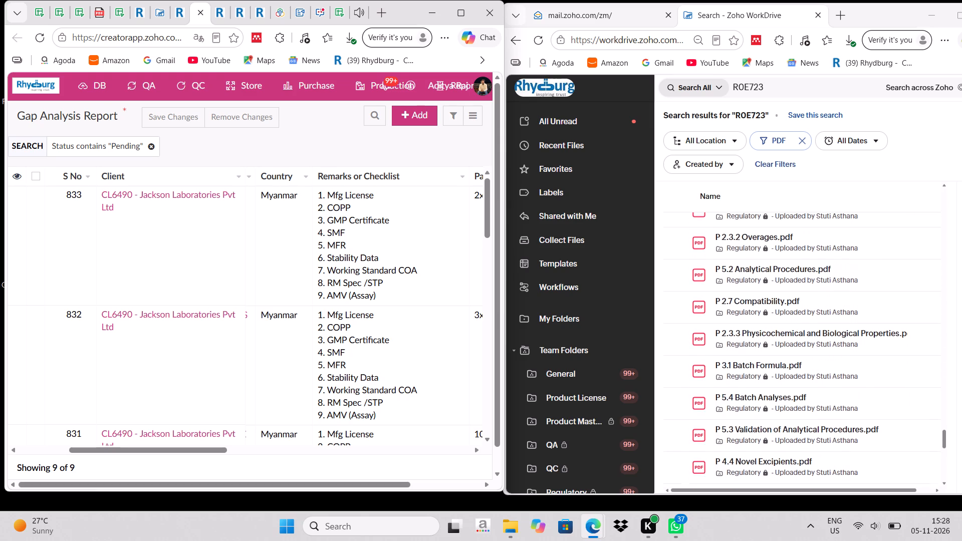
scroll(786, 415, up, 3)
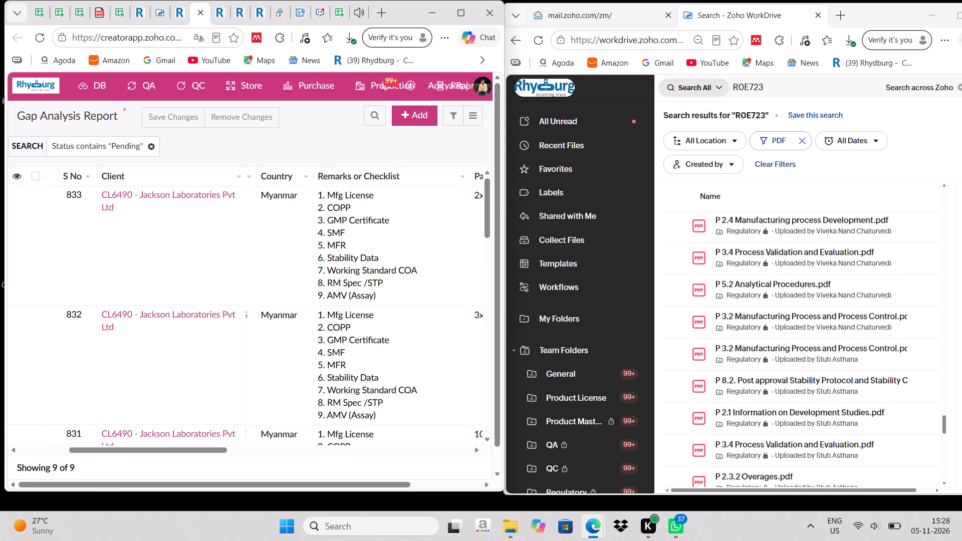
scroll(786, 415, up, 3)
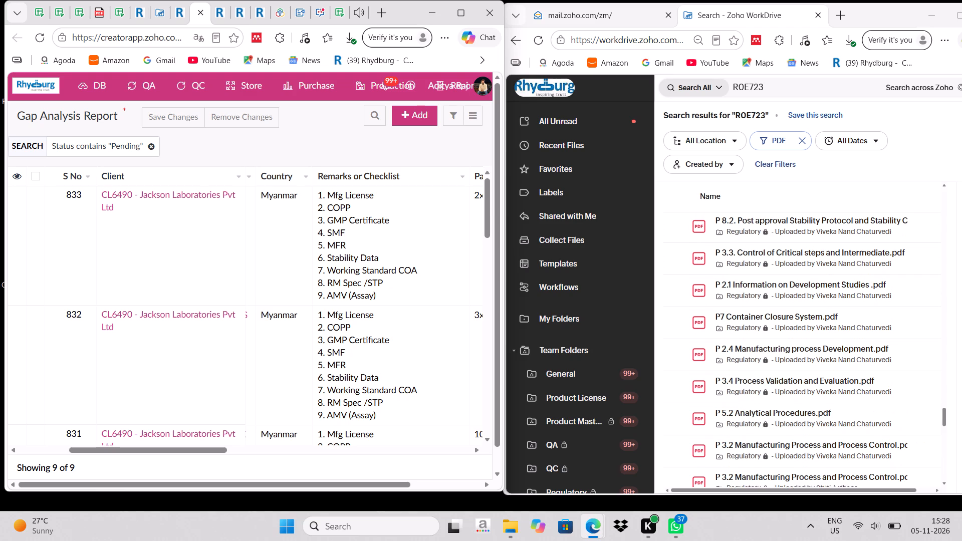
scroll(786, 415, up, 4)
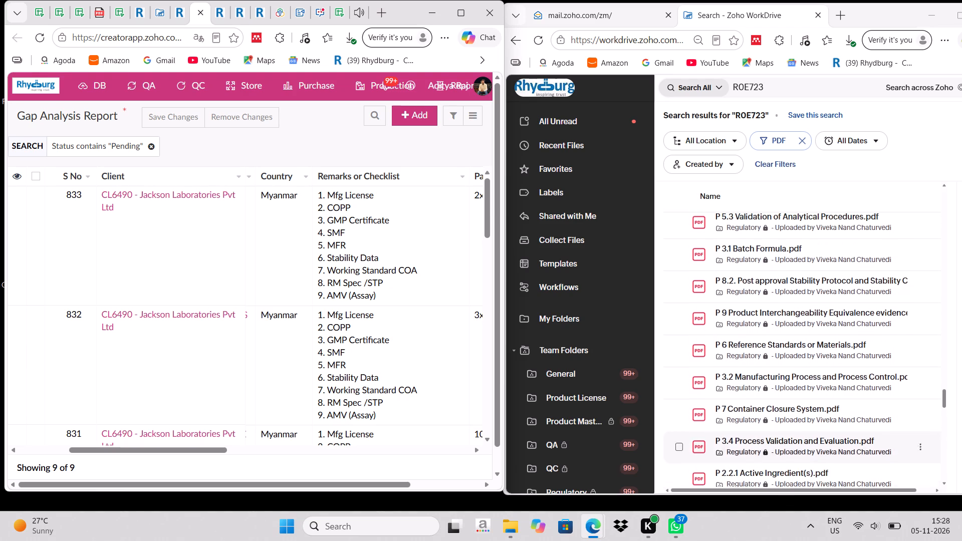
scroll(783, 414, up, 3)
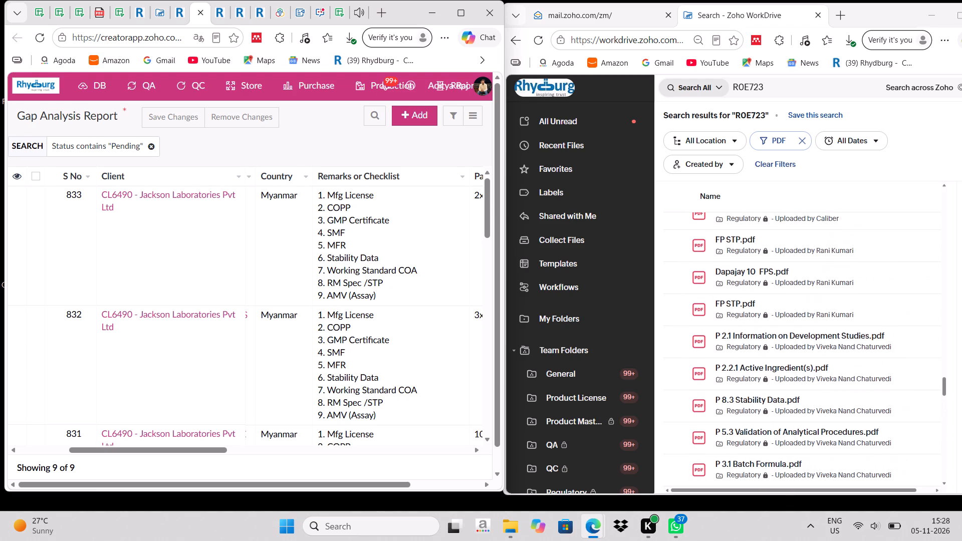
scroll(782, 415, up, 6)
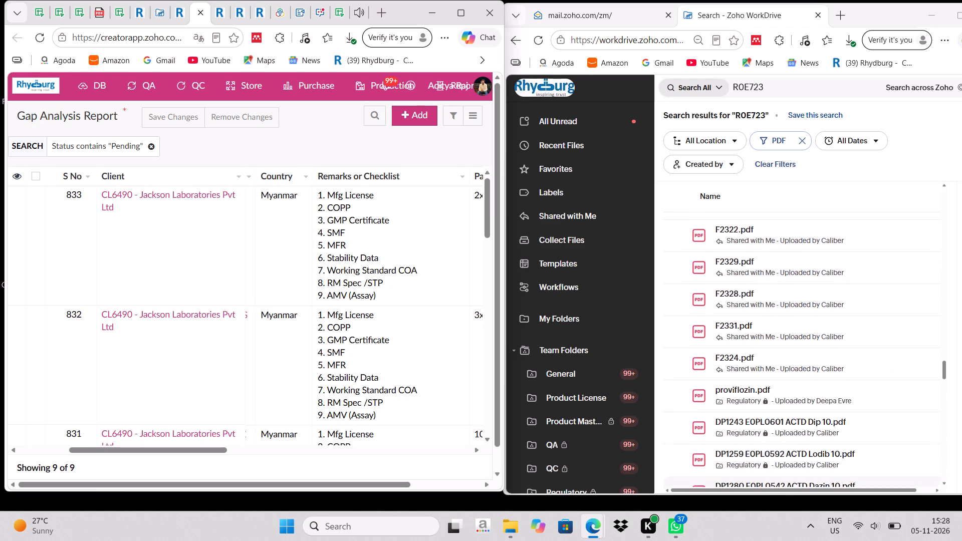
scroll(782, 416, up, 4)
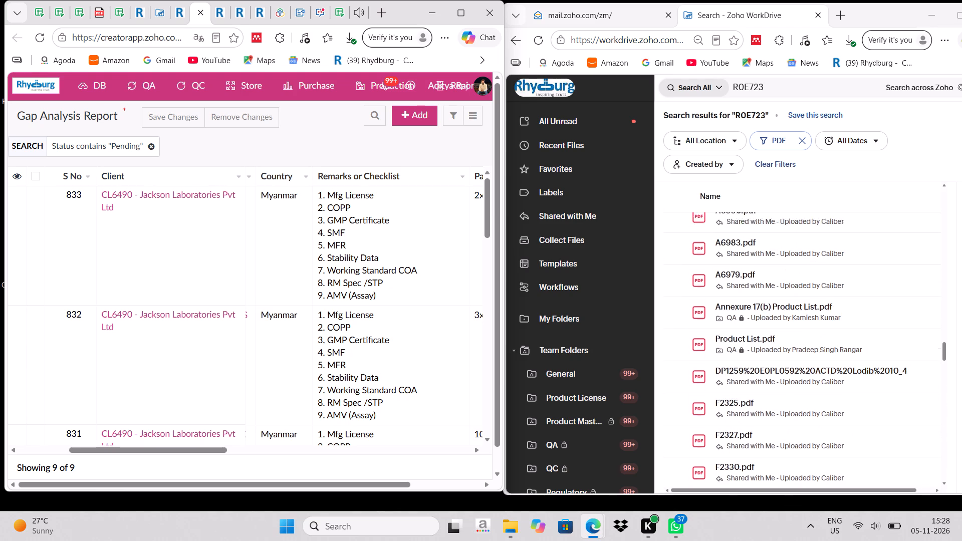
scroll(782, 416, up, 3)
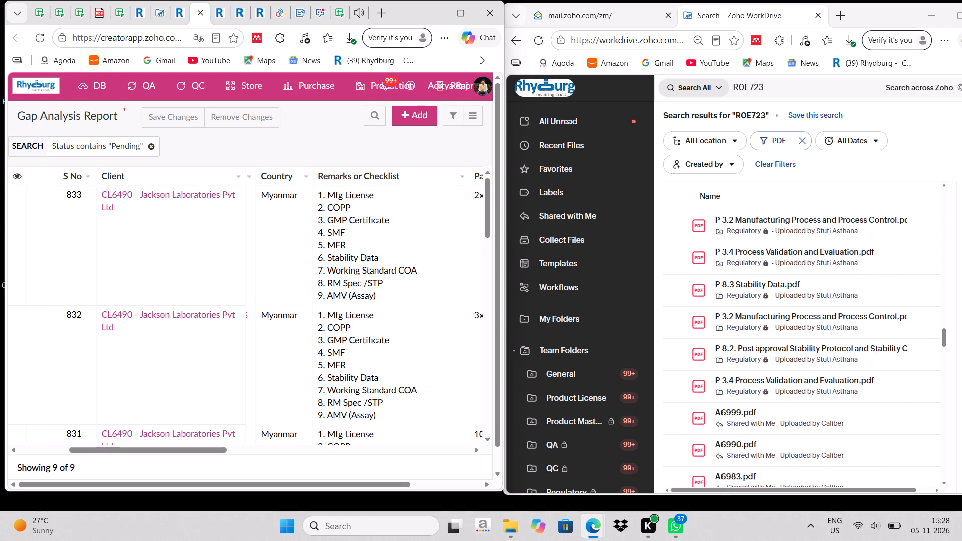
scroll(782, 416, up, 12)
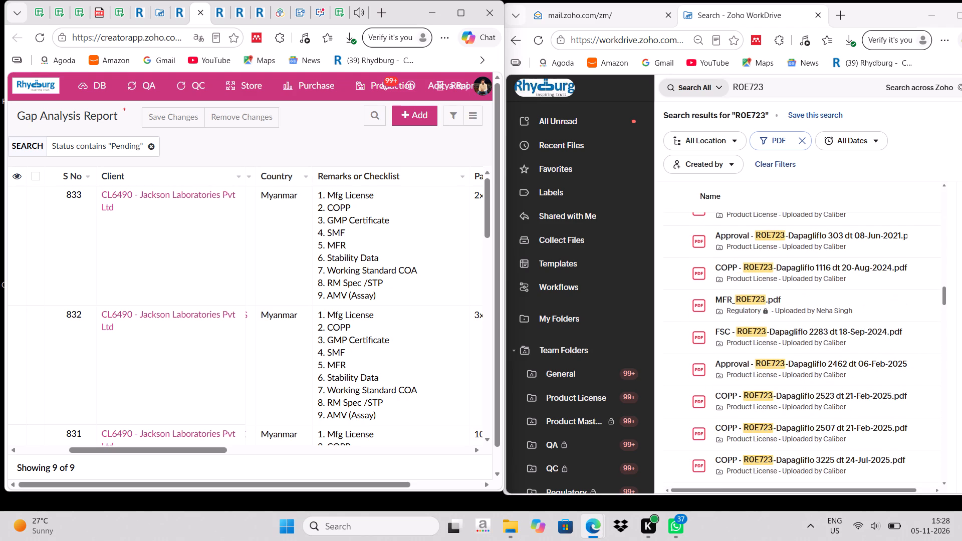
scroll(782, 416, up, 4)
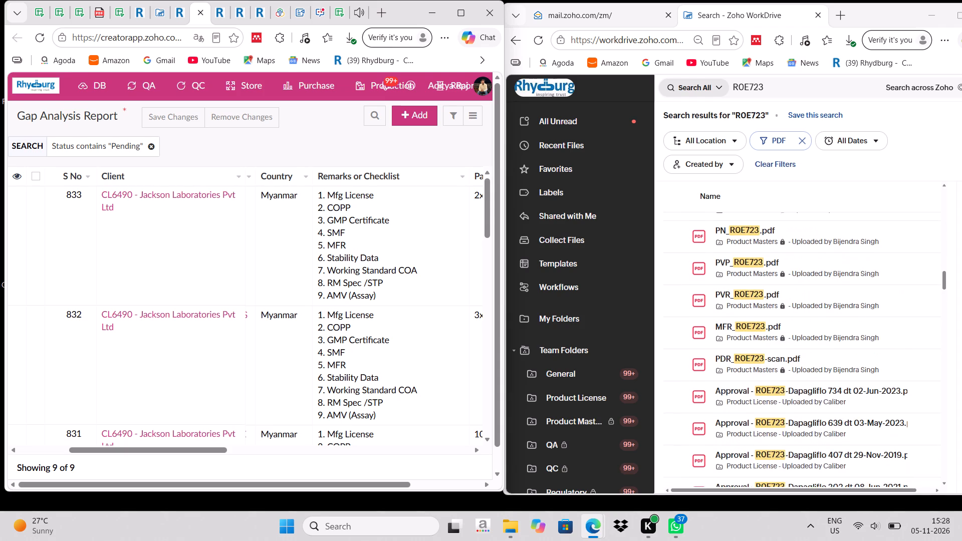
scroll(782, 416, up, 4)
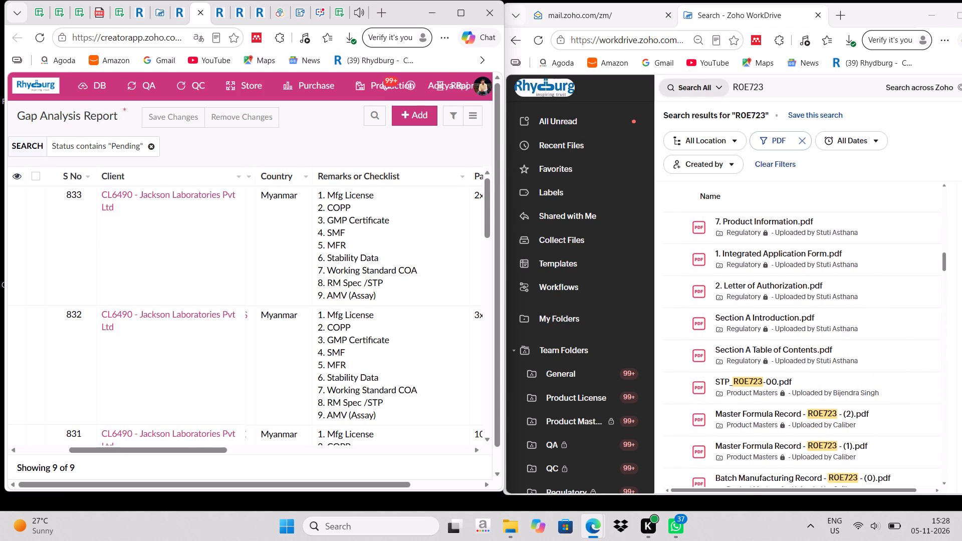
Search WorkDrive for R0E723 GMP among PDF files and look through the results for a GMP certificate.
click(779, 83)
key(space)
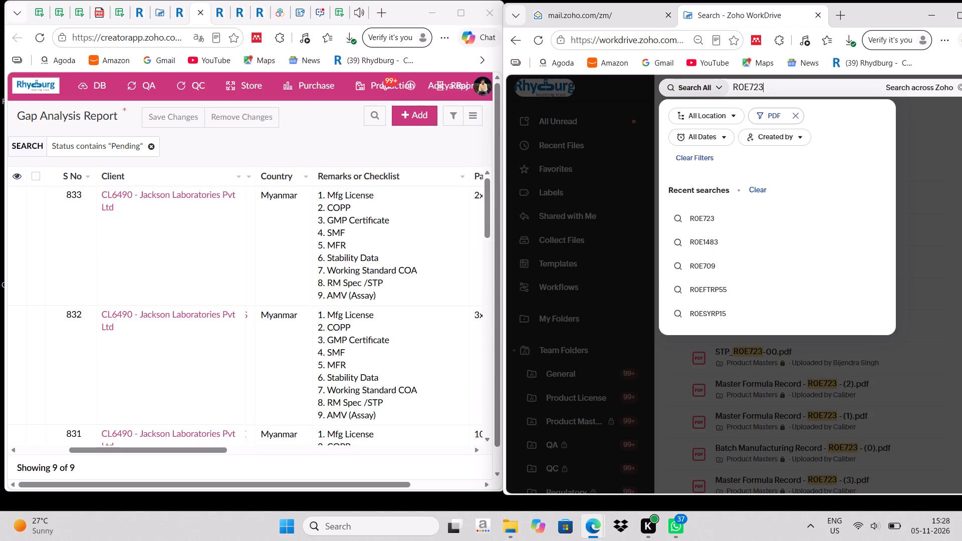
text(GM)
key(shift+p)
key(Return)
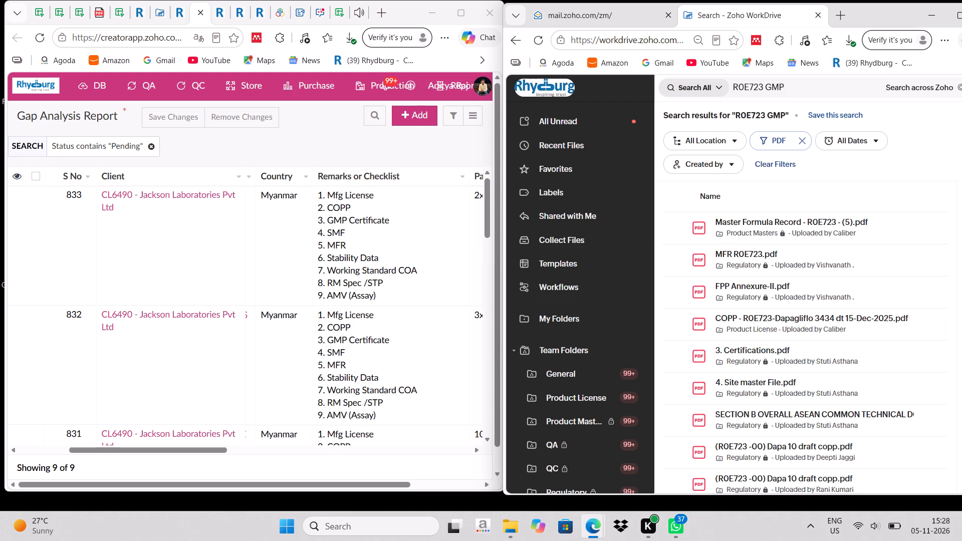
scroll(791, 384, down, 1)
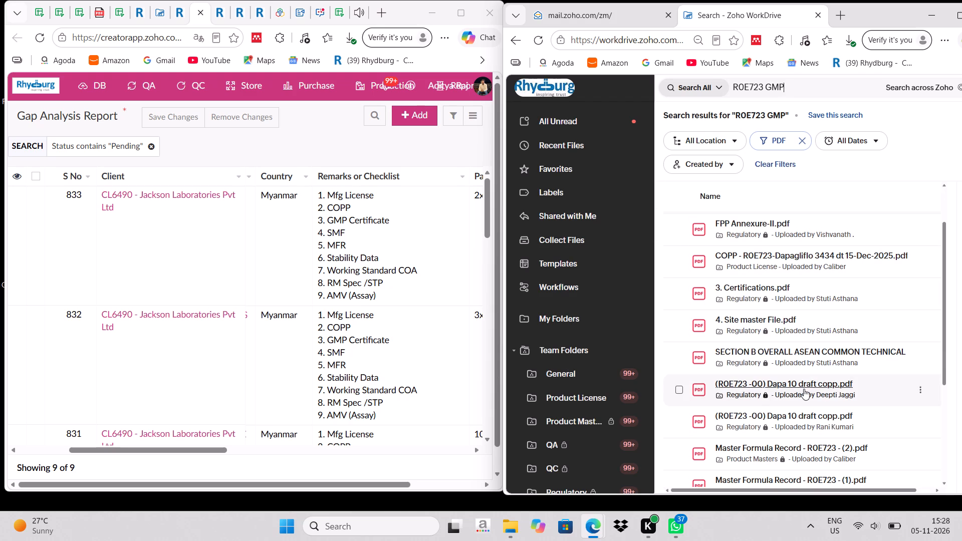
scroll(790, 406, down, 3)
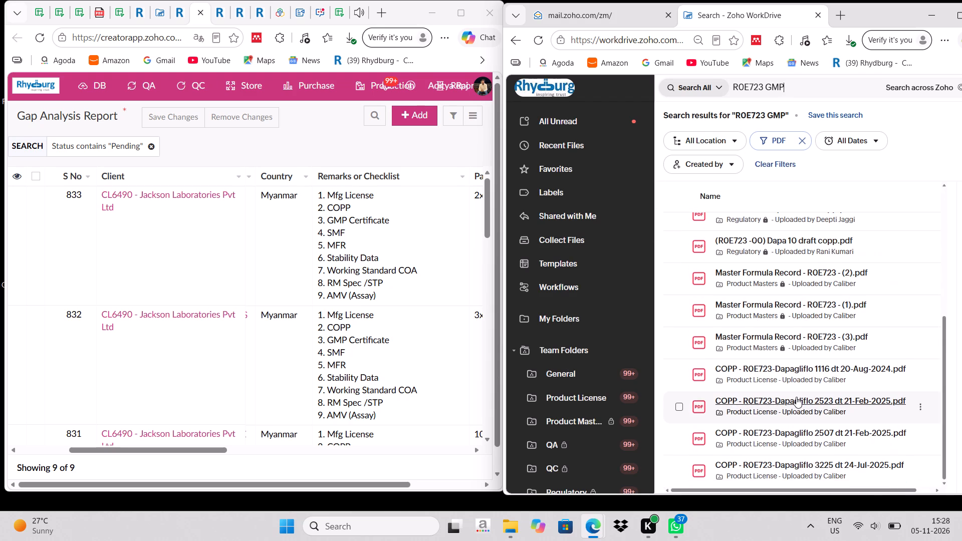
scroll(796, 397, down, 4)
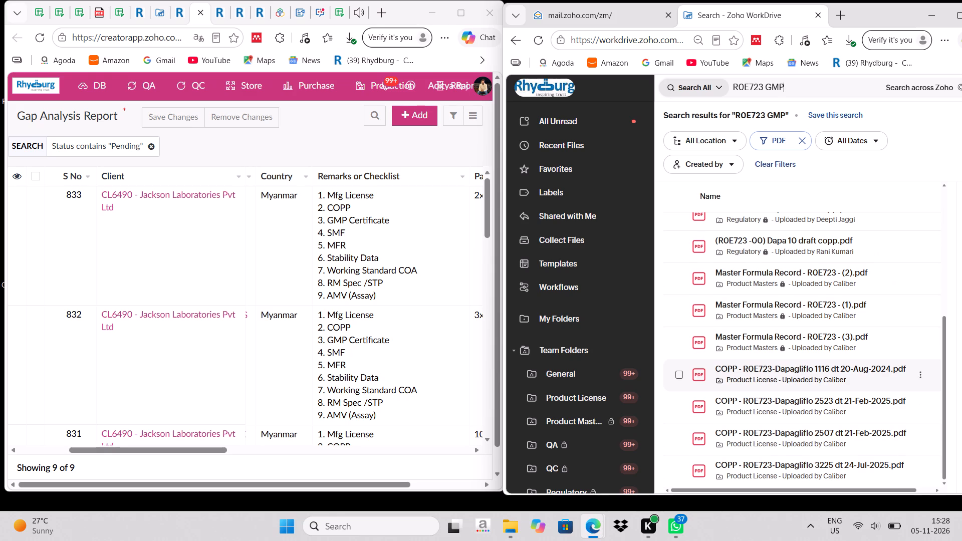
scroll(802, 389, up, 5)
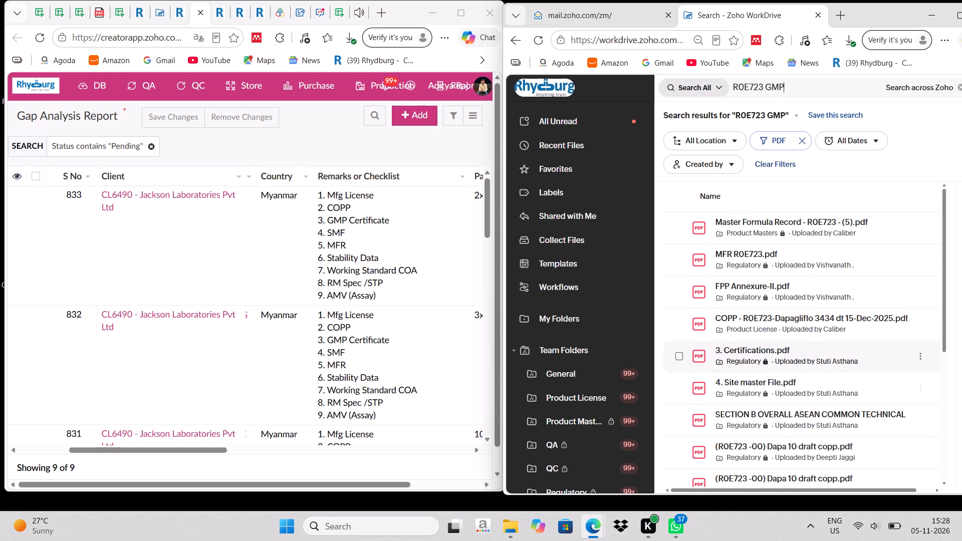
Open 3. Certifications.pdf from the results and examine its pages for the certificates required by the checklist.
click(770, 352)
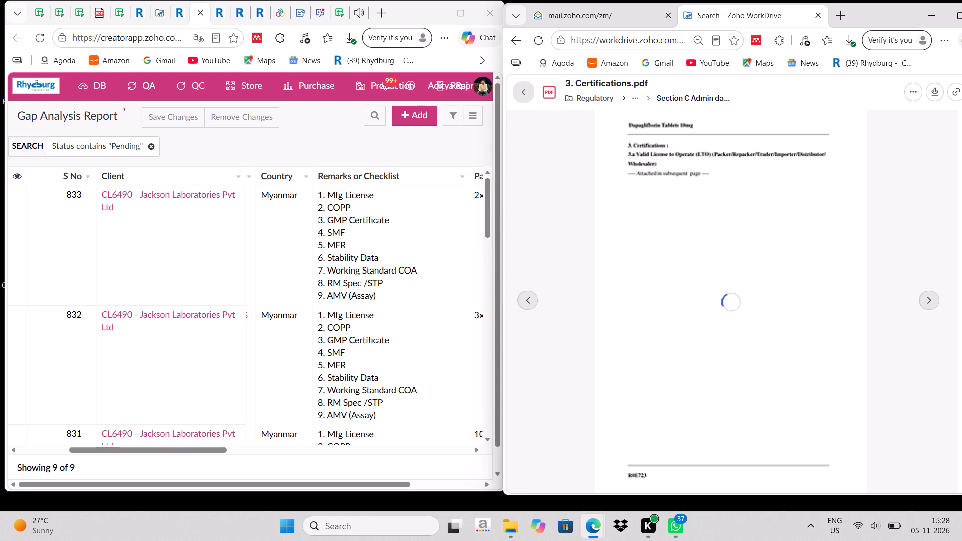
scroll(635, 314, down, 3)
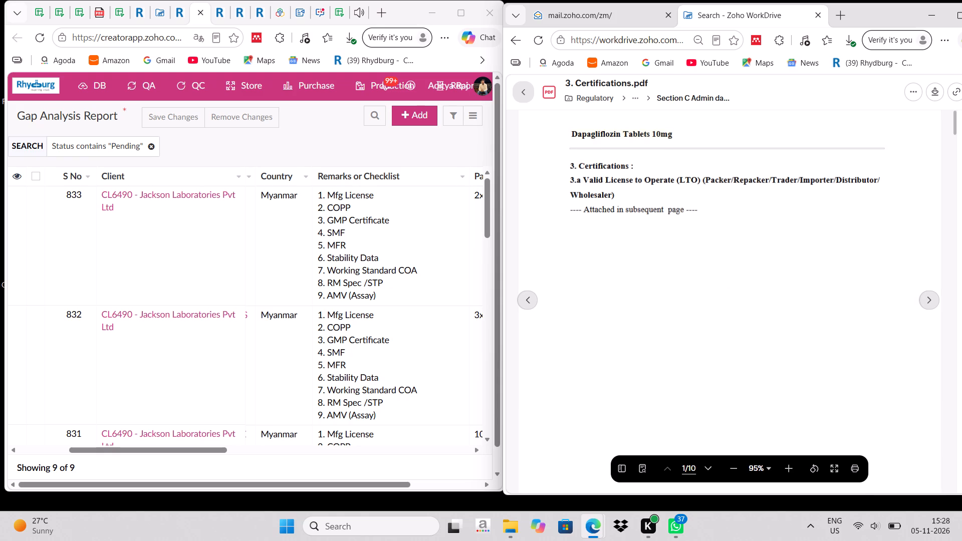
scroll(661, 309, down, 13)
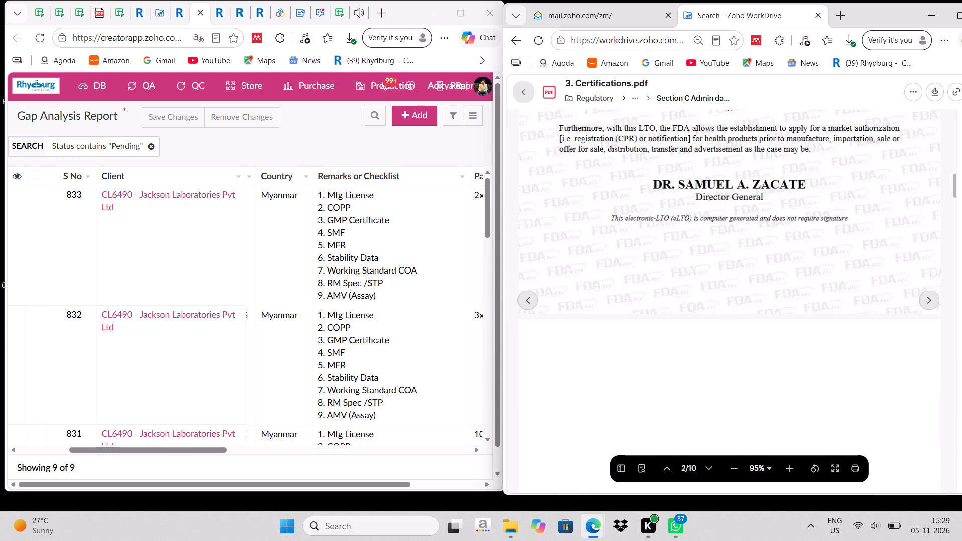
scroll(665, 314, down, 13)
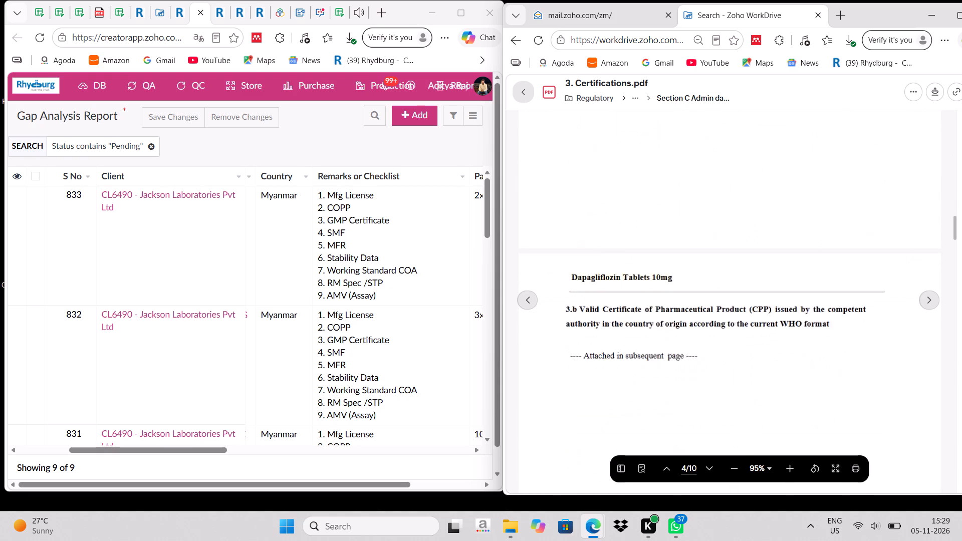
scroll(665, 316, down, 10)
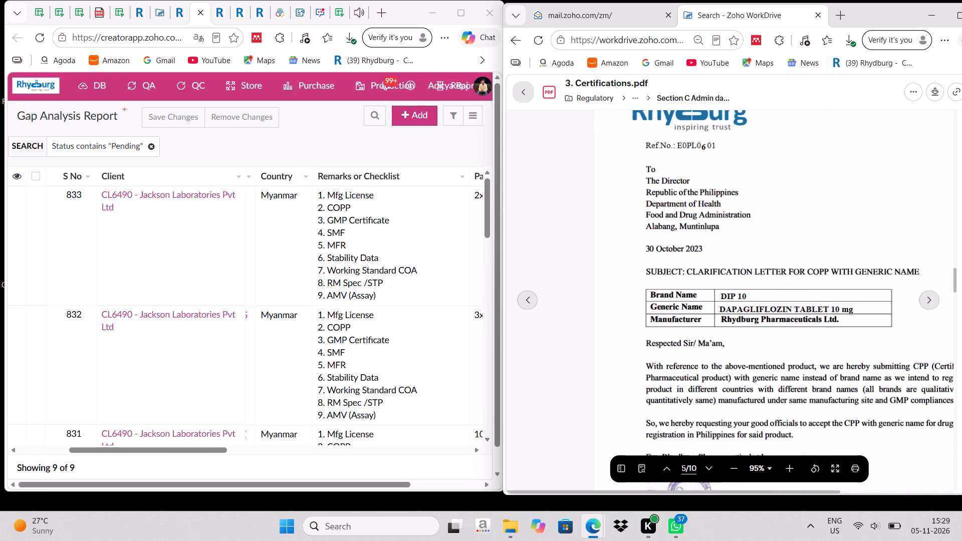
scroll(754, 340, down, 1)
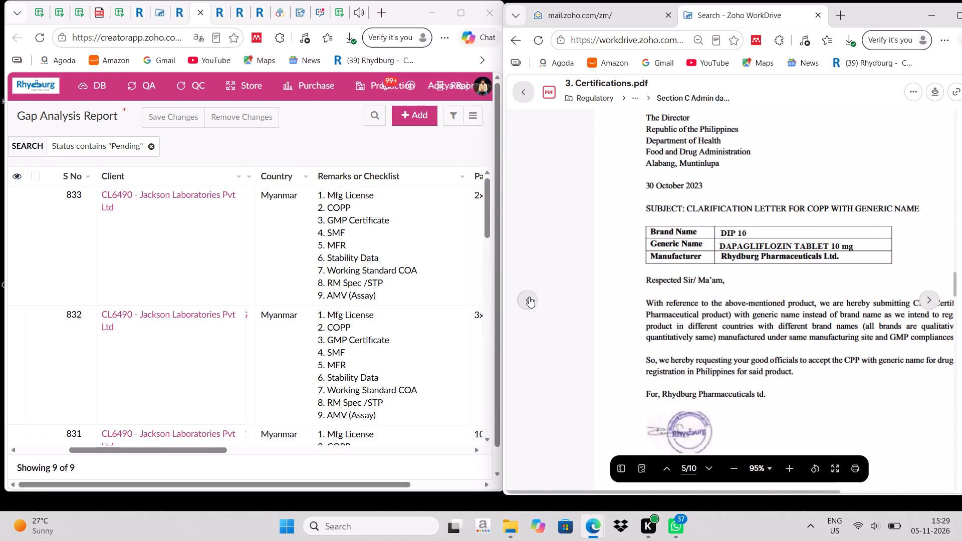
Switch the preview to the preceding result, COPP - R0E723-Dapagliflo 3434 dt 15-Dec-2025.pdf.
click(527, 298)
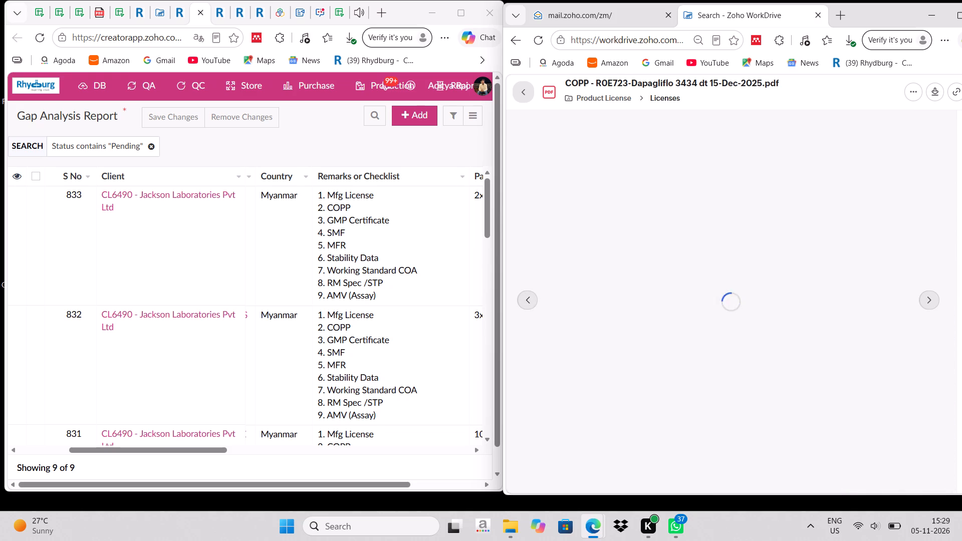
Open gap analysis request 833 for editing and set its DocStatus to Complies.
click(353, 254)
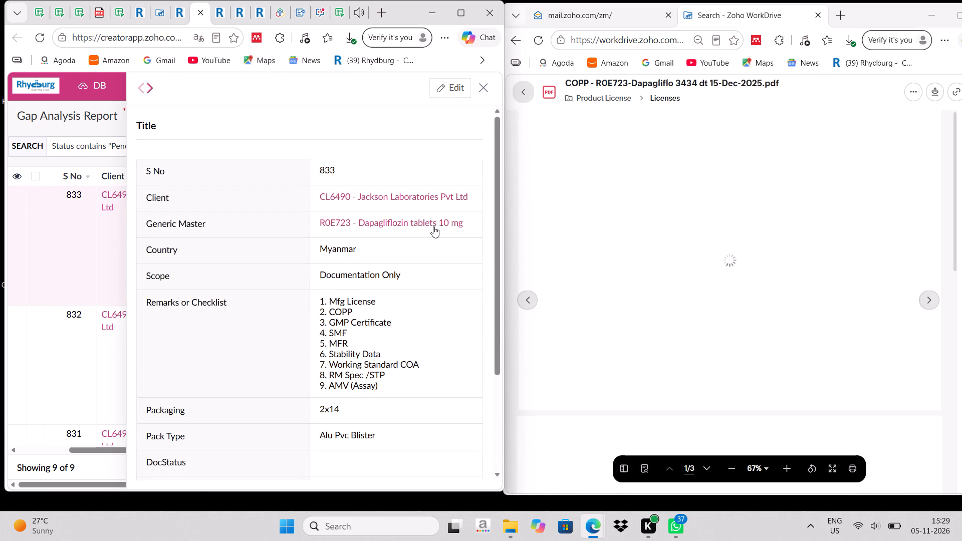
click(446, 87)
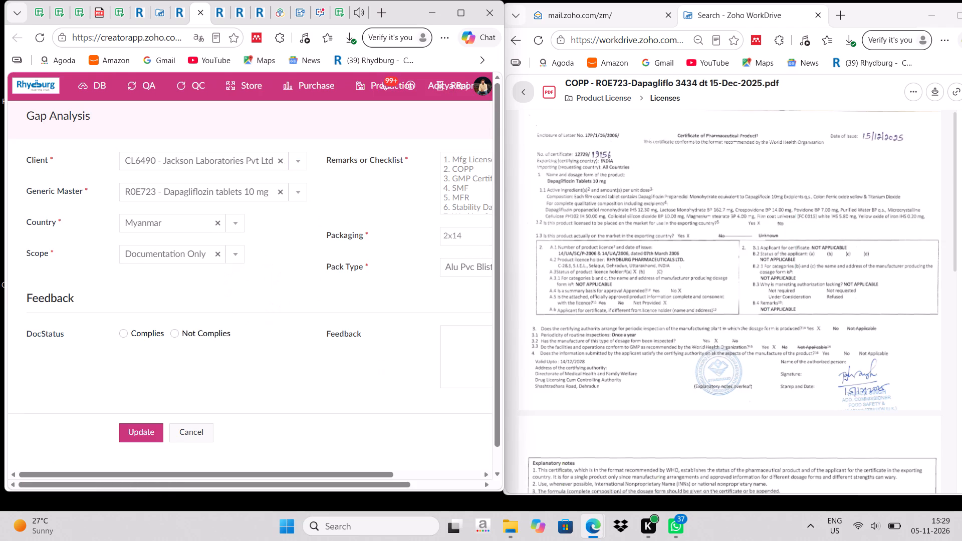
click(118, 333)
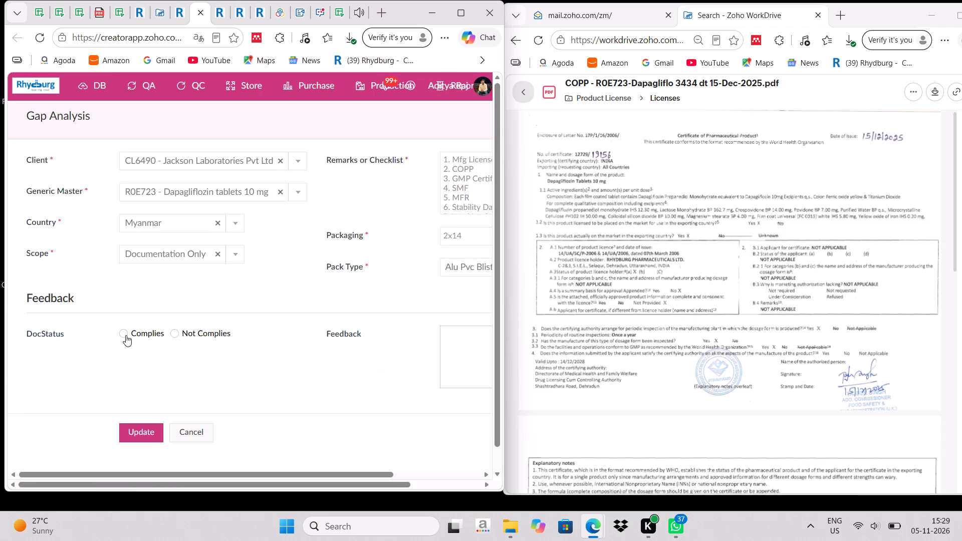
click(126, 335)
Enter "Mfg License (Available)" as the first line of the Feedback for request 833.
drag(242, 475, 354, 504)
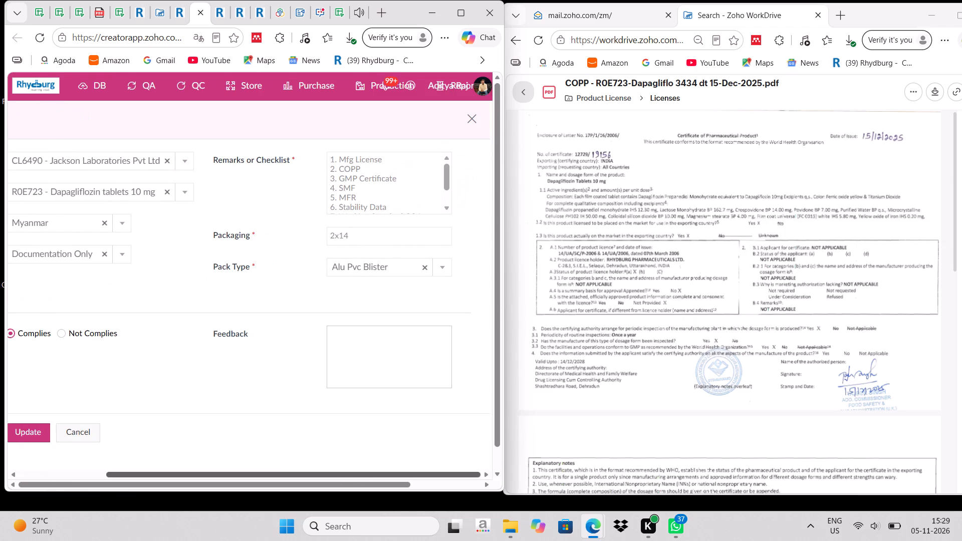
drag(354, 504, 365, 504)
click(409, 361)
text(MF)
key(BackSpace)
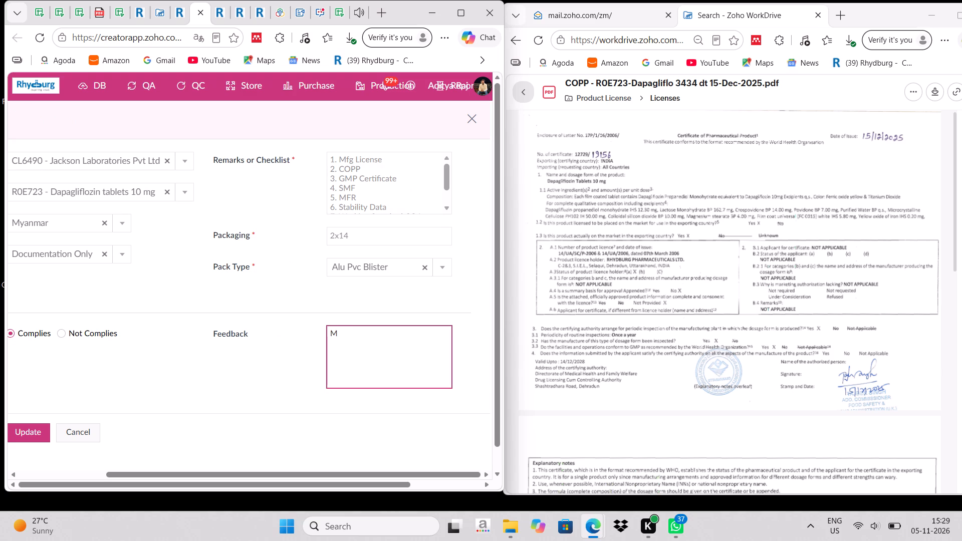
text(fg)
key(space)
text(Li)
key(c)
text(ens)
text(e)
key(space)
text((Availab)
text(le))
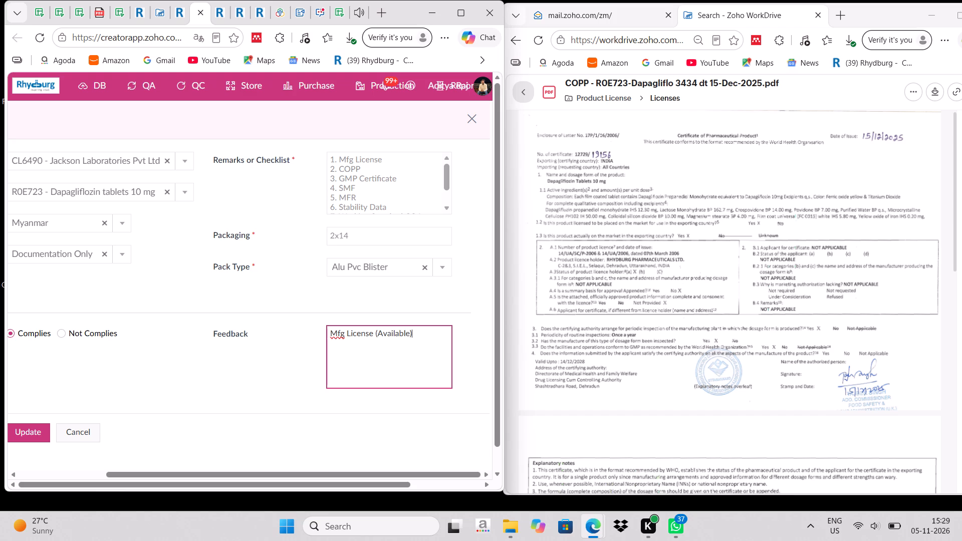
Add the feedback lines "COPP (Available)" and "GMP Certificate (Available)".
key(Return)
text(COPP ()
text(Availab)
text(le))
key(Return)
text(GMP)
key(space)
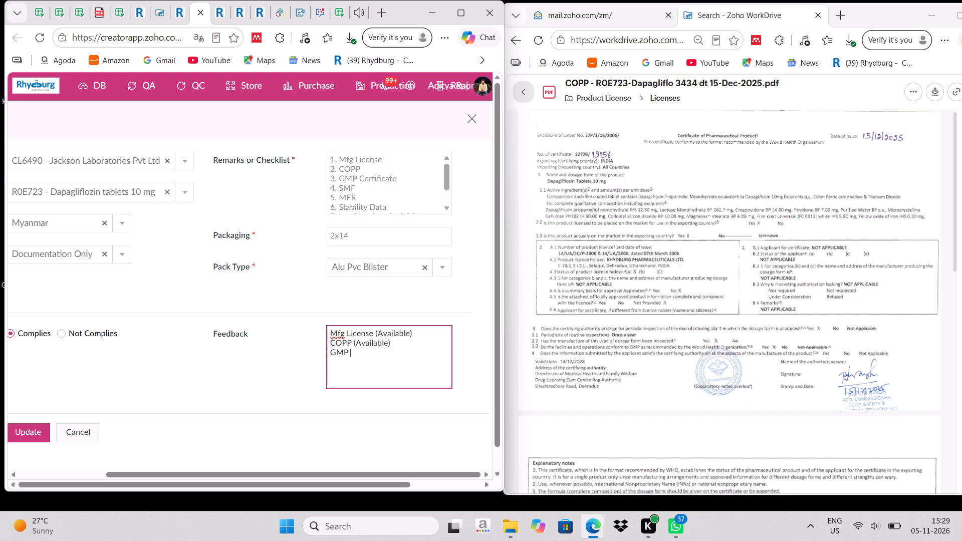
text(Certificate)
key(space)
key(shift+parenleft)
text(Availab)
text(le))
Add the feedback lines "SMF (Available)", "MFR (Available)" and "Stability Data (Available)".
key(Return)
text(SMF (Availab)
text(le))
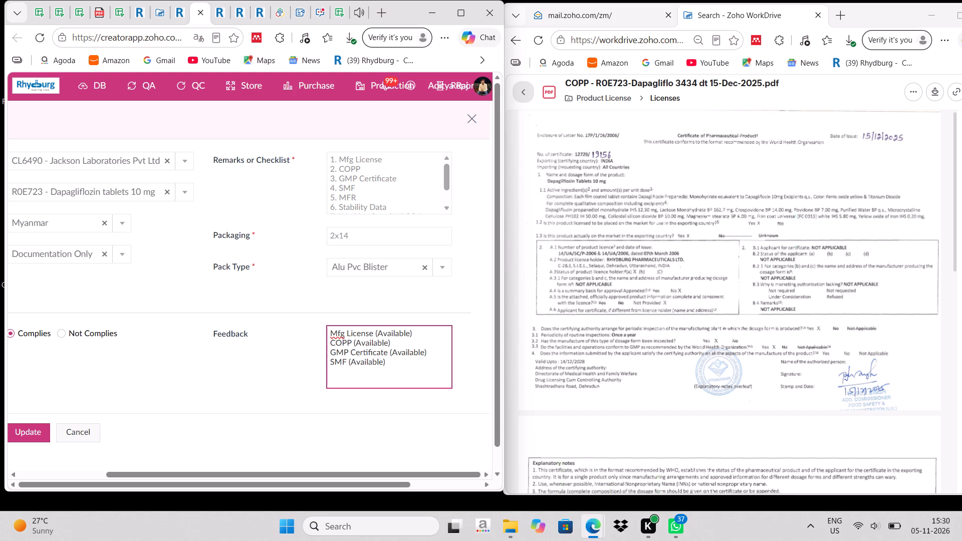
key(Return)
text(MFR)
key(space)
text((Availab)
text(le))
key(Return)
text(Stab)
text(ili)
text(ty)
key(space)
text(Data (Available))
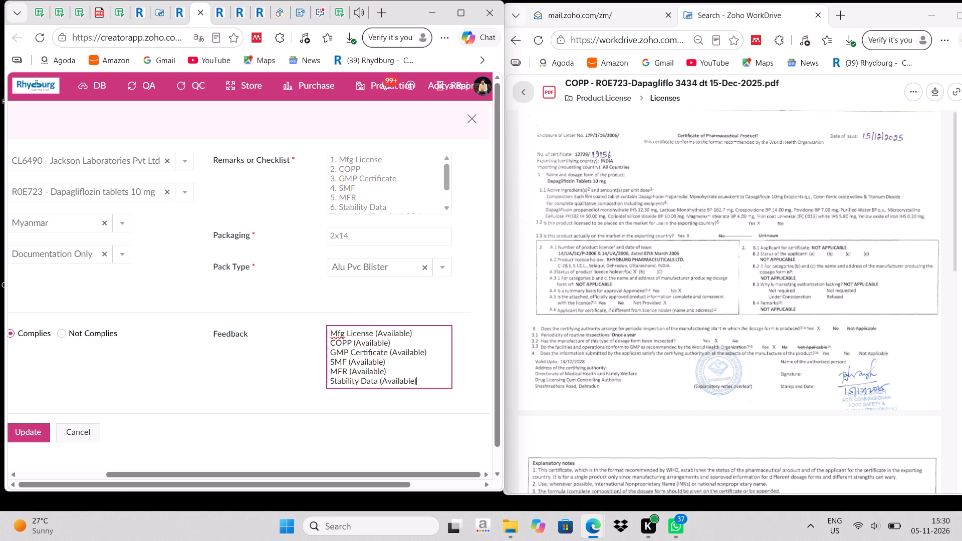
Following the remaining checklist items, add the feedback lines "WS COA (Available)" and "RM Spec /STP (Available)".
scroll(358, 194, down, 1)
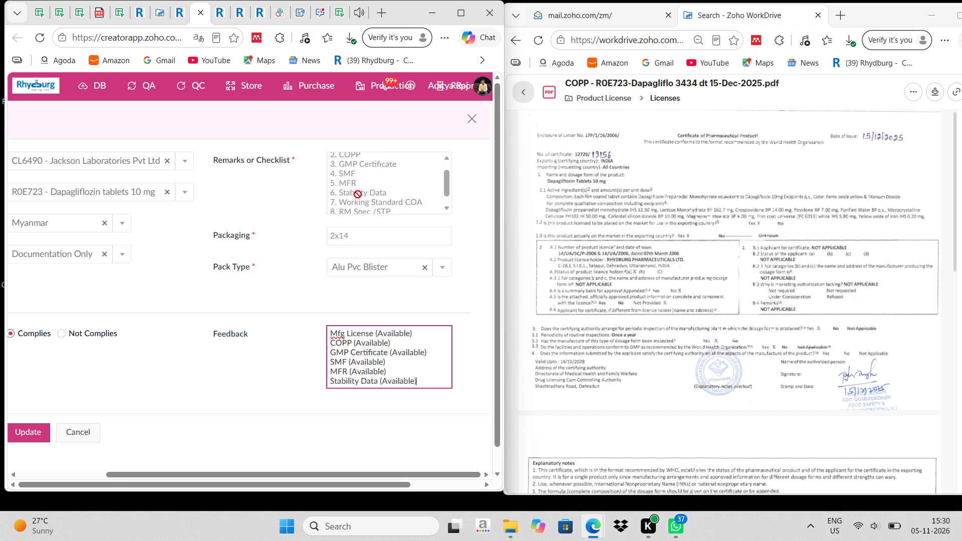
scroll(358, 194, down, 1)
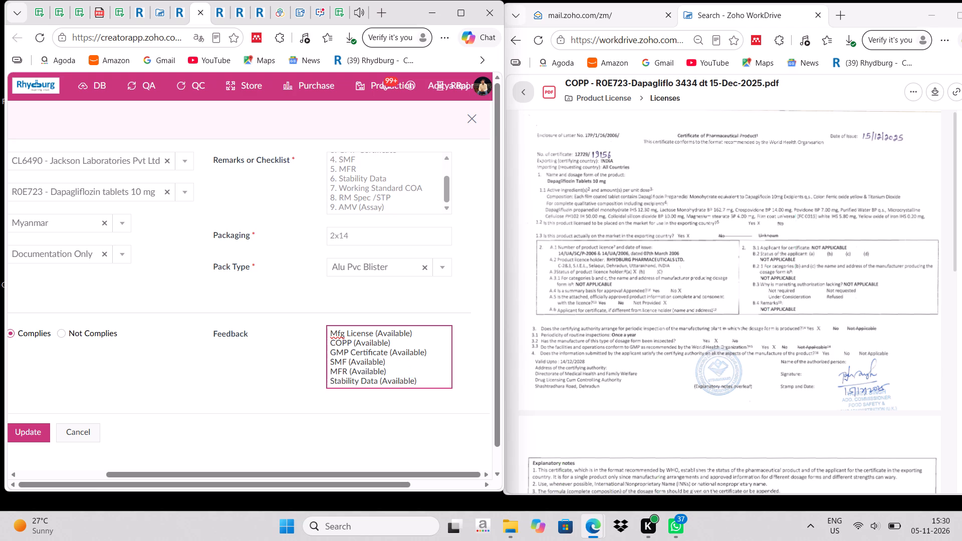
key(Return)
text(WS COA ()
key(shift+a)
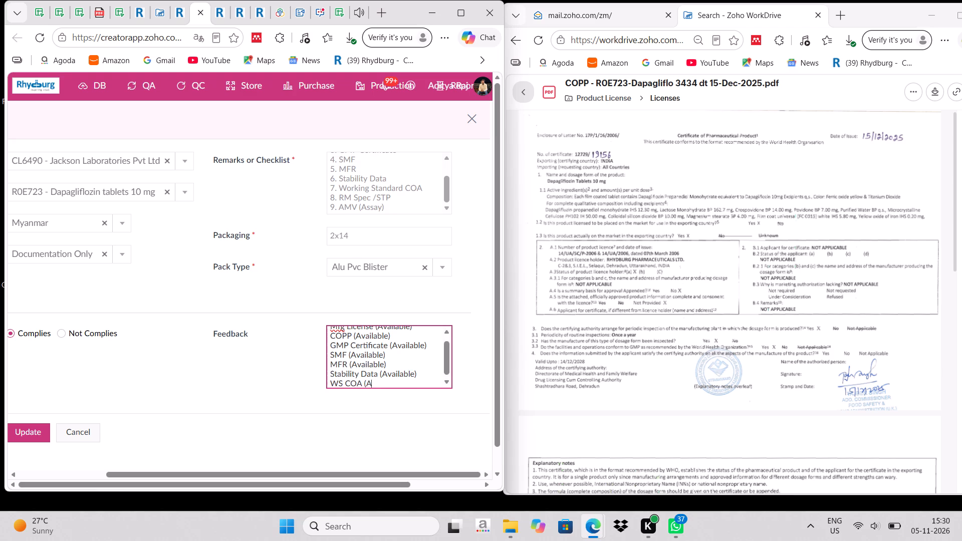
text(vailab)
text(le))
key(Return)
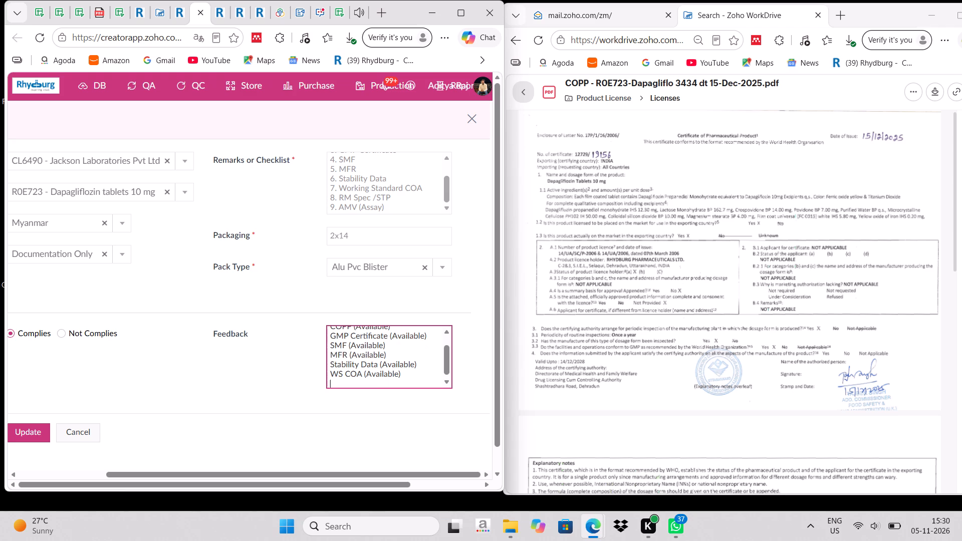
key(shift+r)
text(M)
key(space)
text(Sp)
text(ec)
key(space)
text(/STP (Availab)
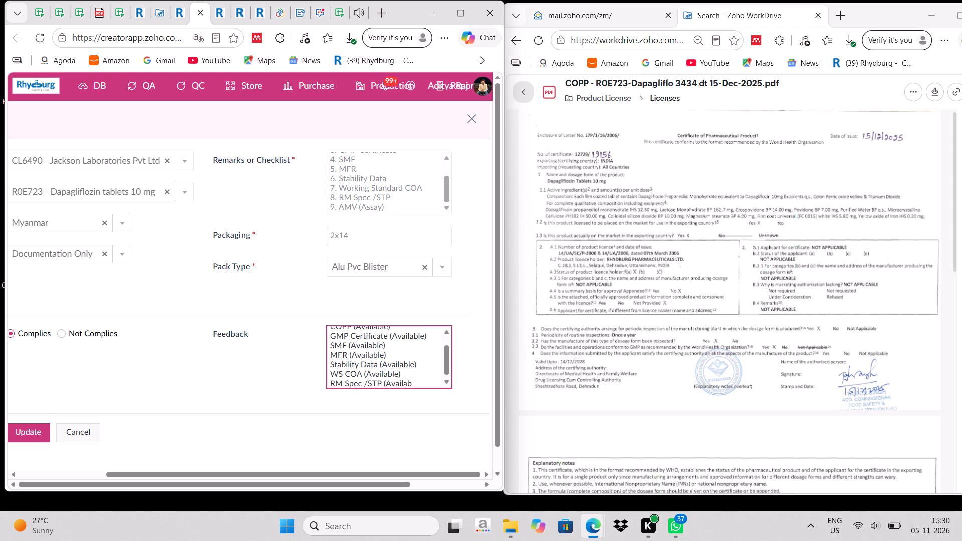
text(le))
Add the final feedback line "AMV Assay (Available)" and save the updated gap analysis record.
key(Return)
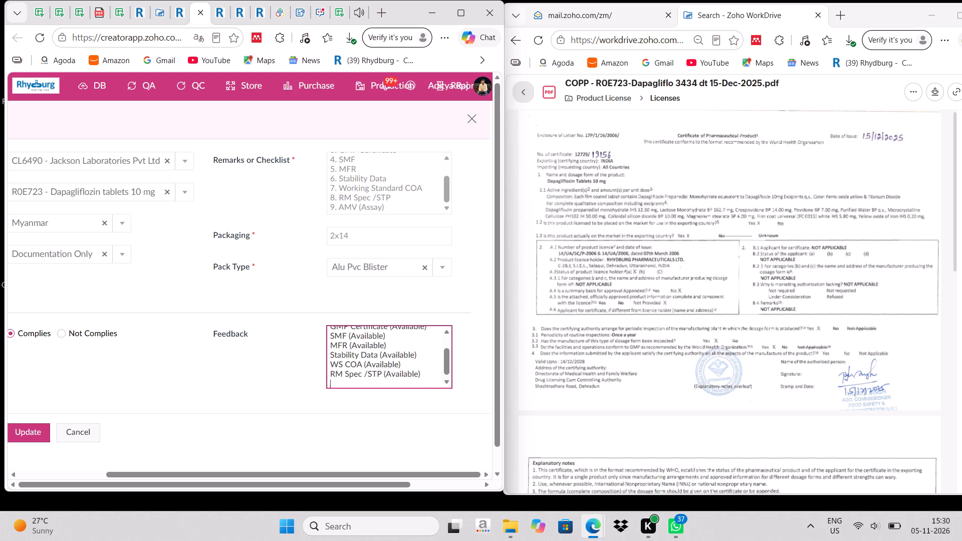
text(AM)
text(V)
key(space)
text(Assay)
key(space)
text((A)
text(vailab)
text(le))
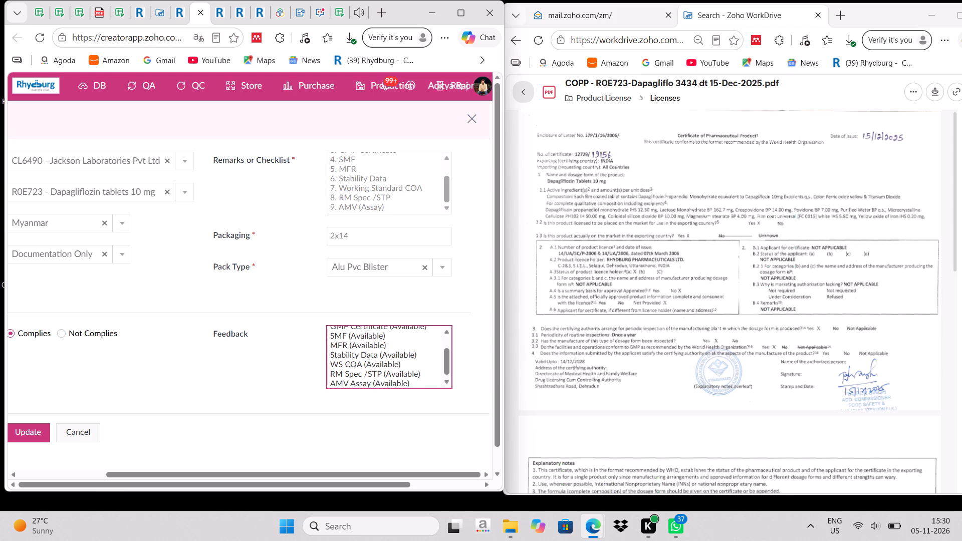
click(23, 430)
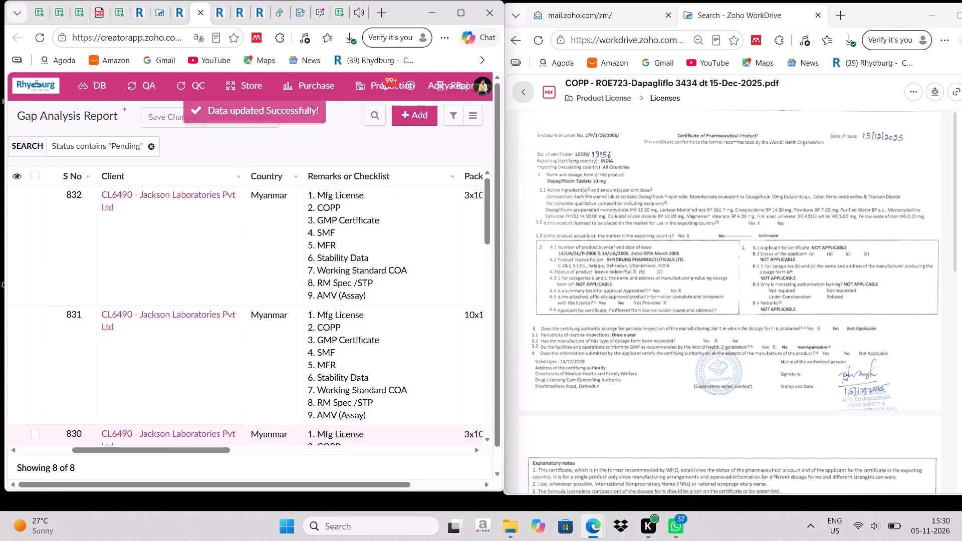
Open gap analysis request 832 and review the licence records of its generic master, R0EFTRP190 Sitagliptin Tablets 50 mg.
drag(156, 446, 155, 445)
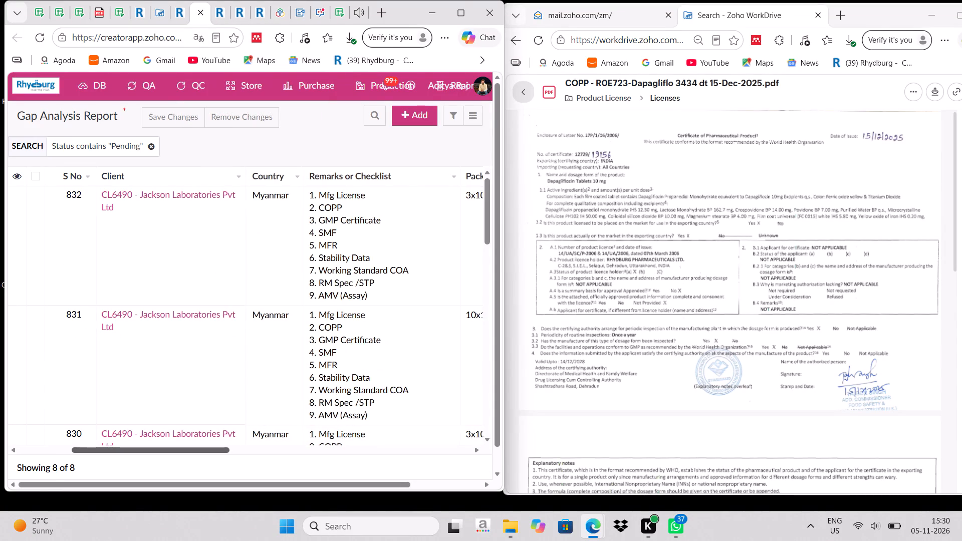
drag(155, 445, 83, 442)
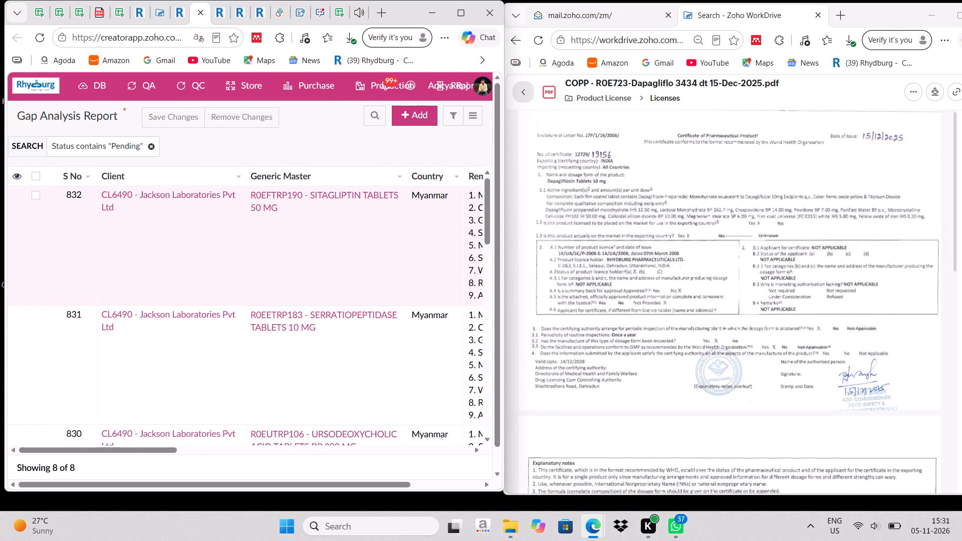
drag(138, 448, 167, 461)
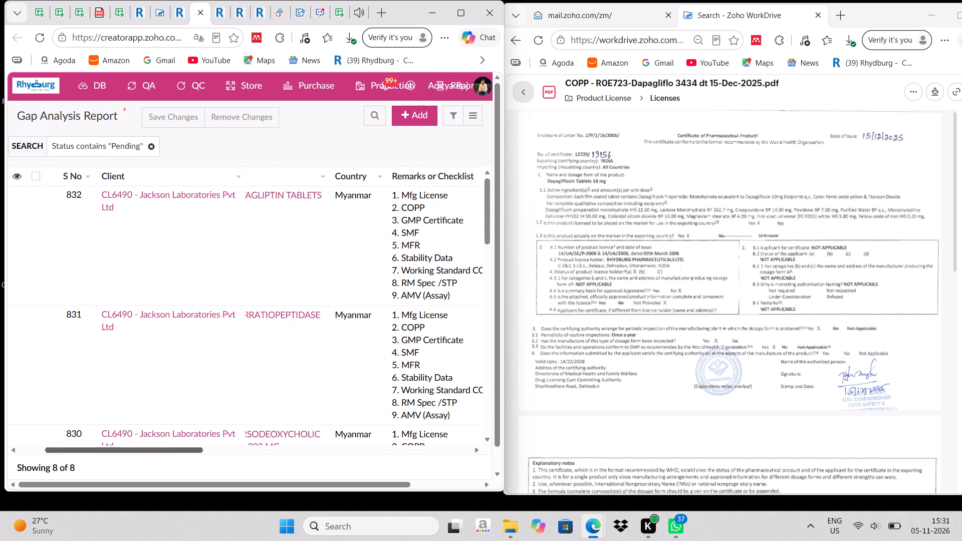
drag(167, 461, 176, 464)
click(258, 190)
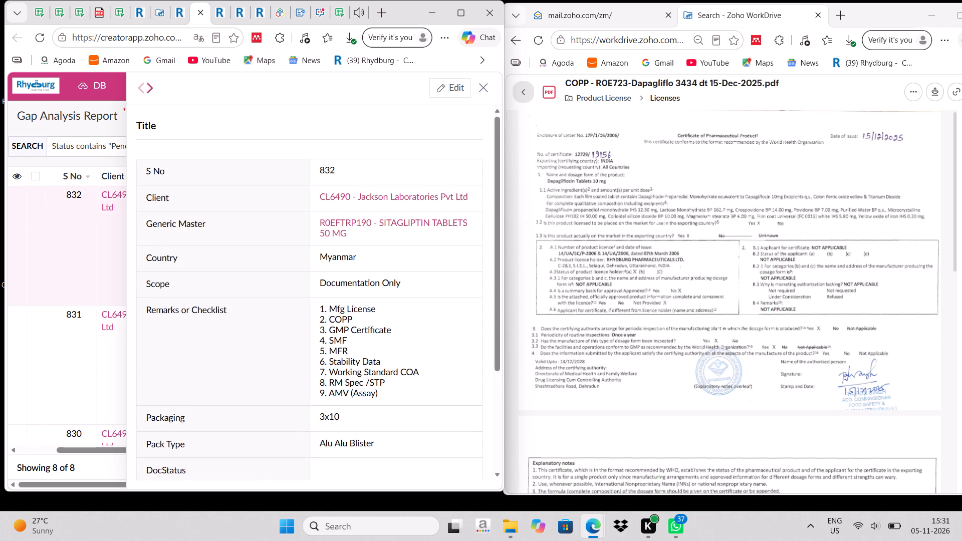
click(363, 220)
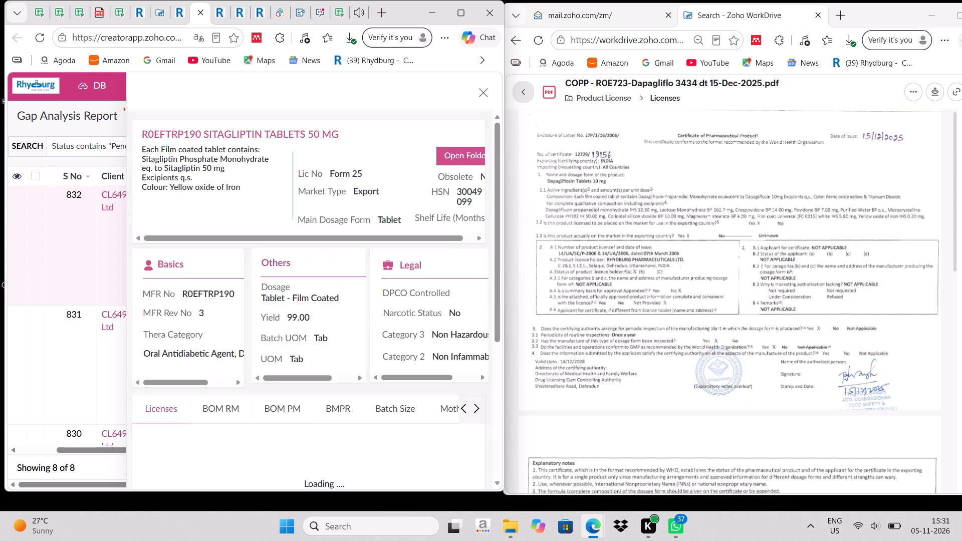
scroll(274, 402, down, 2)
scroll(277, 357, down, 1)
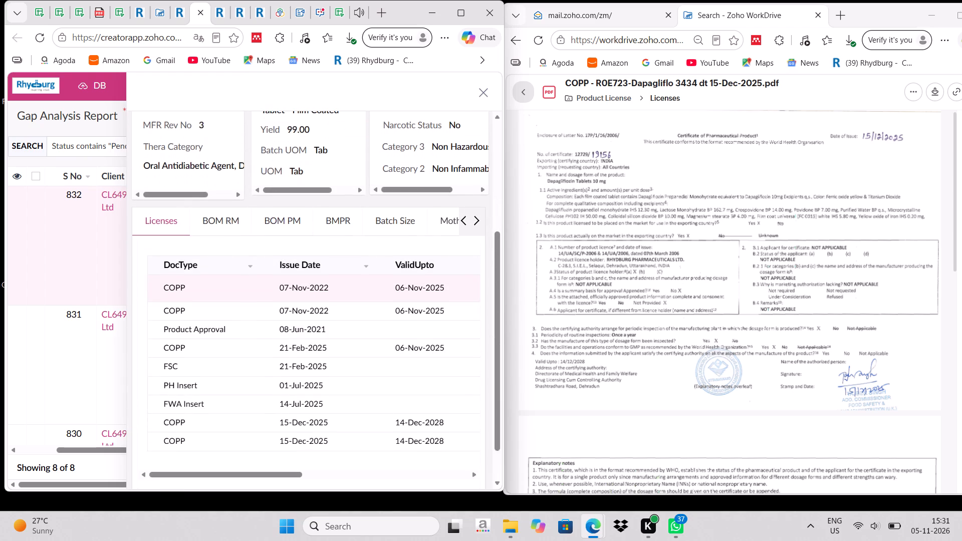
scroll(278, 357, down, 2)
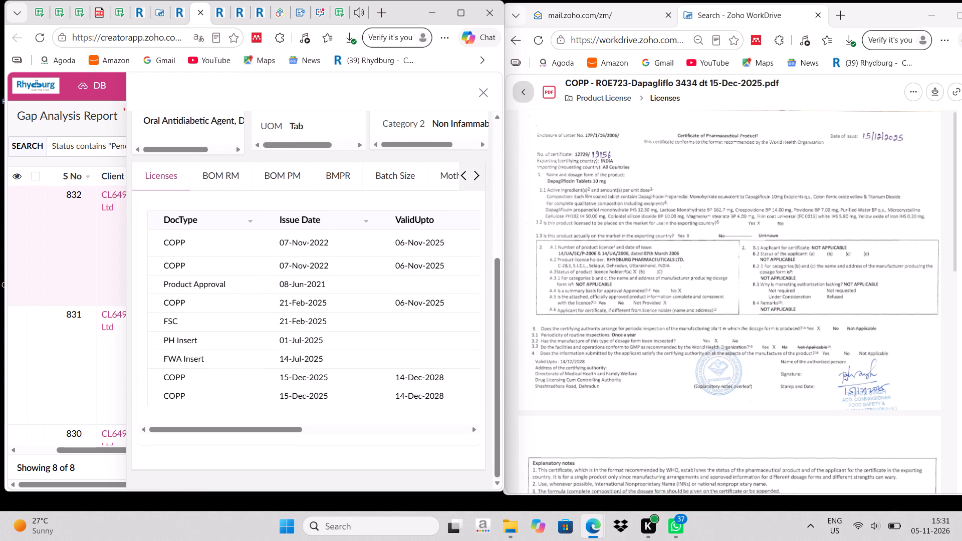
click(480, 96)
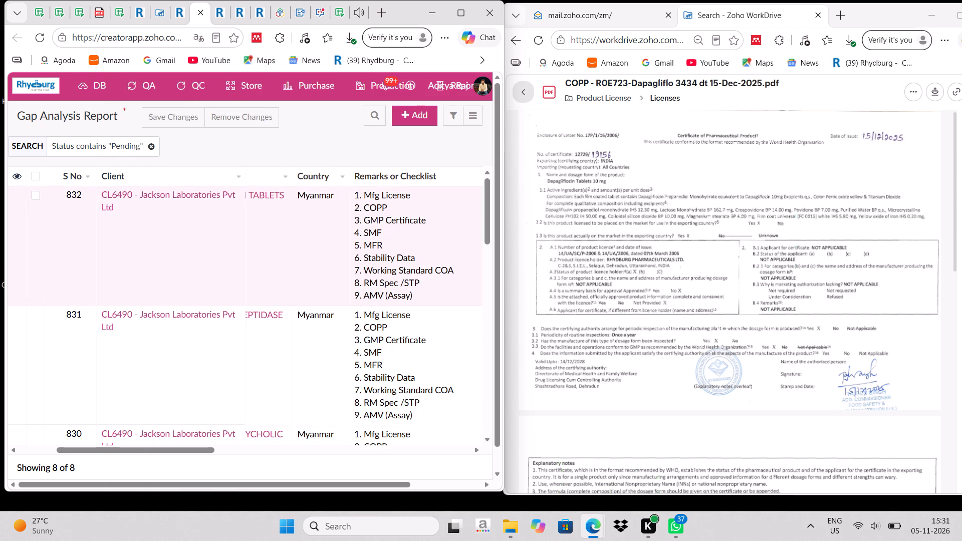
Search WorkDrive's PDF files for R0EFTRP190, the generic master code of request 832.
drag(146, 450, 69, 439)
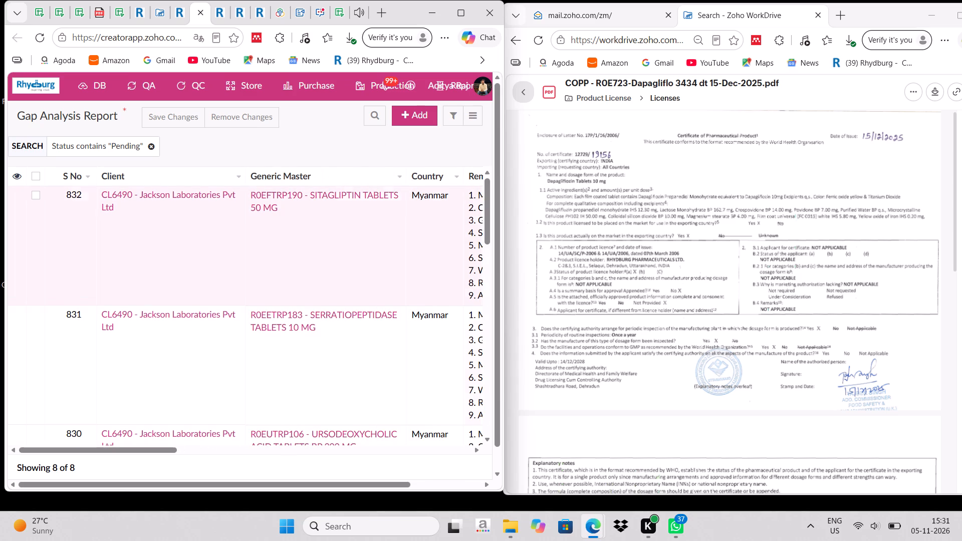
drag(249, 194, 259, 197)
drag(259, 197, 302, 200)
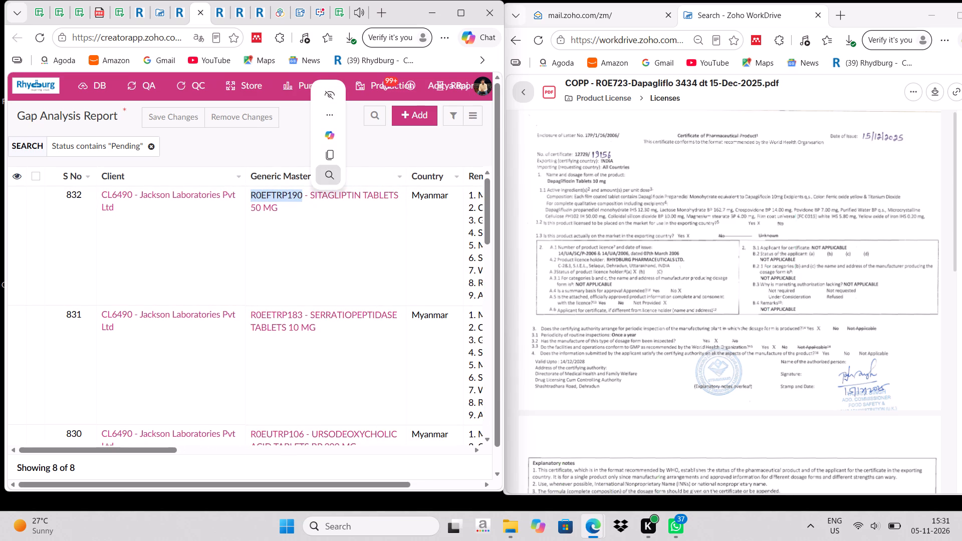
click(334, 153)
click(530, 89)
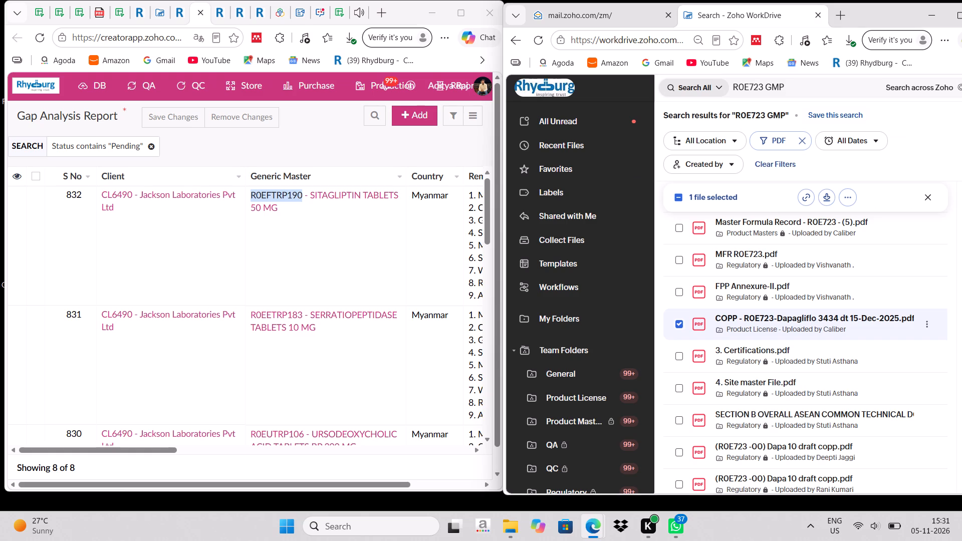
drag(802, 90, 724, 82)
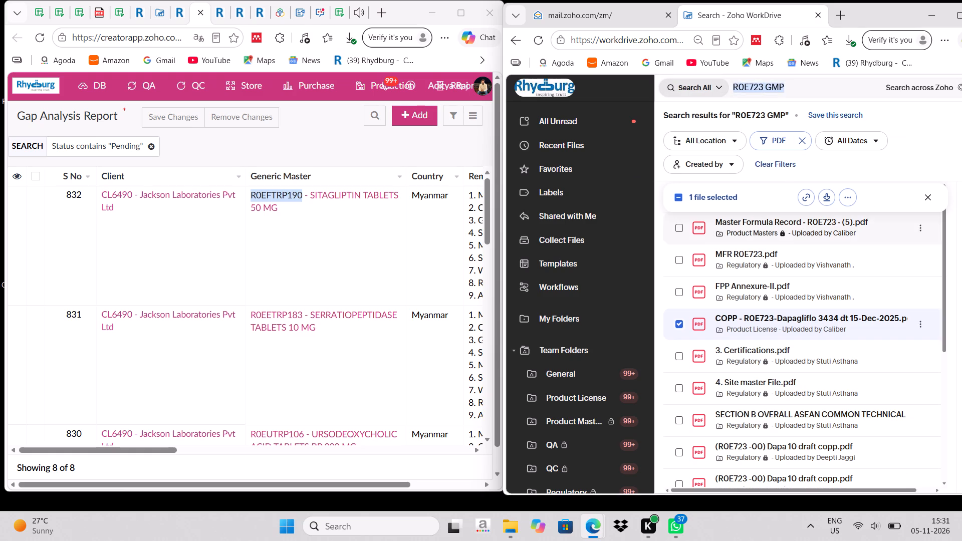
key(ctrl+v)
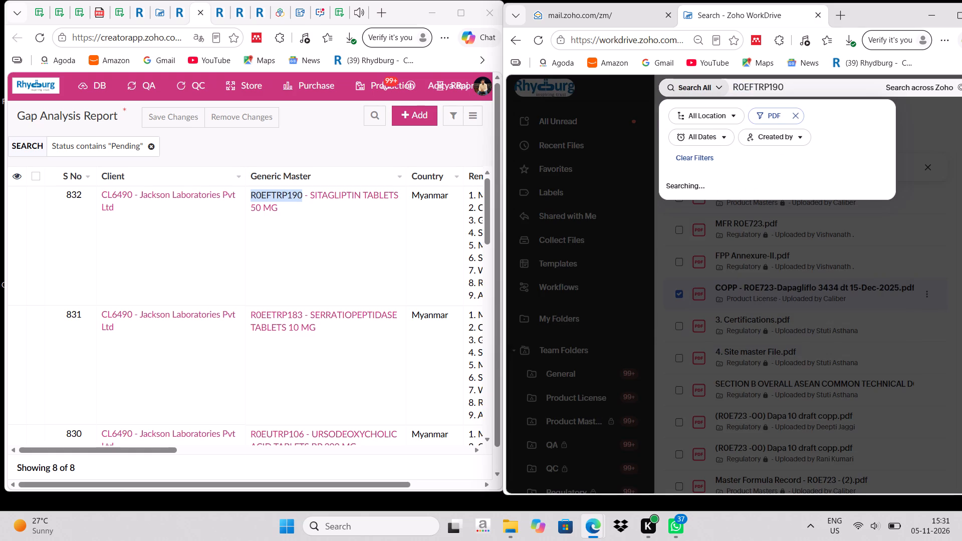
key(Return)
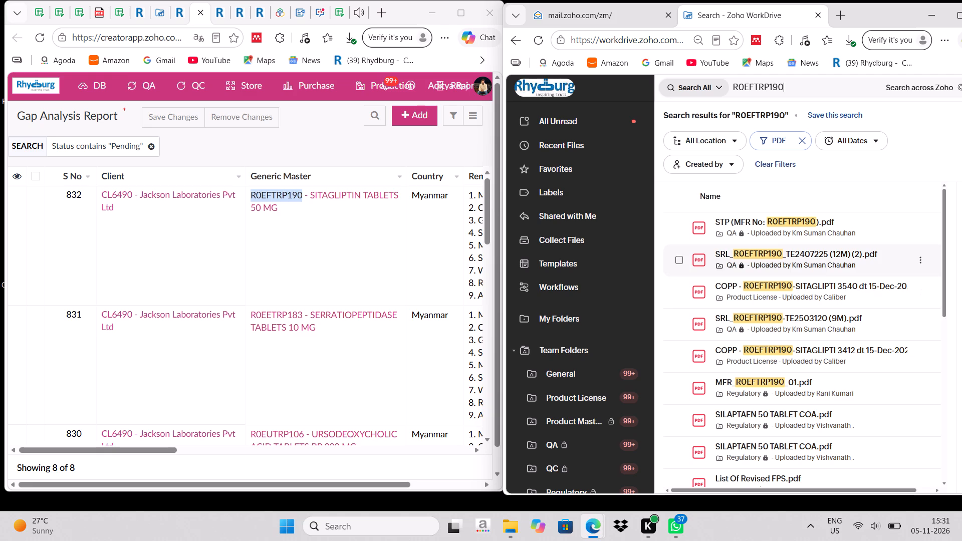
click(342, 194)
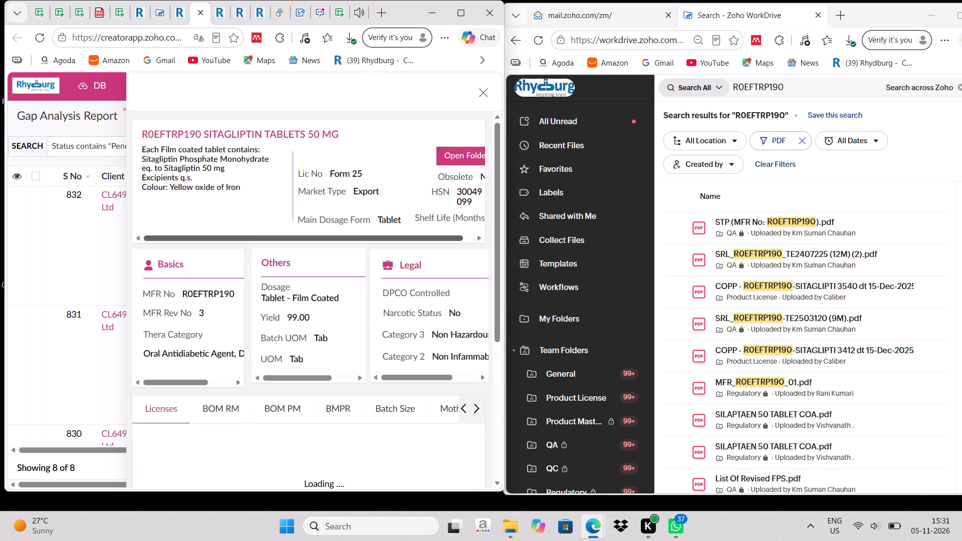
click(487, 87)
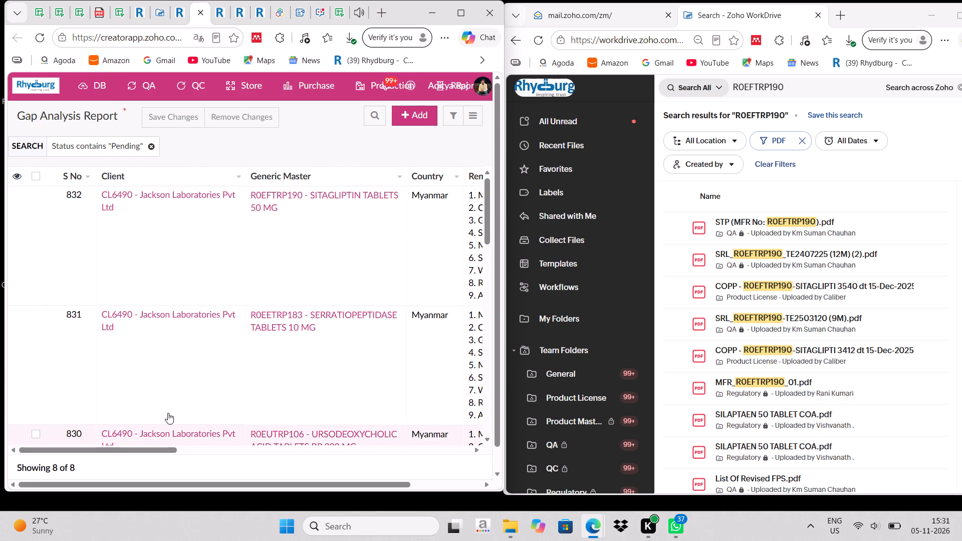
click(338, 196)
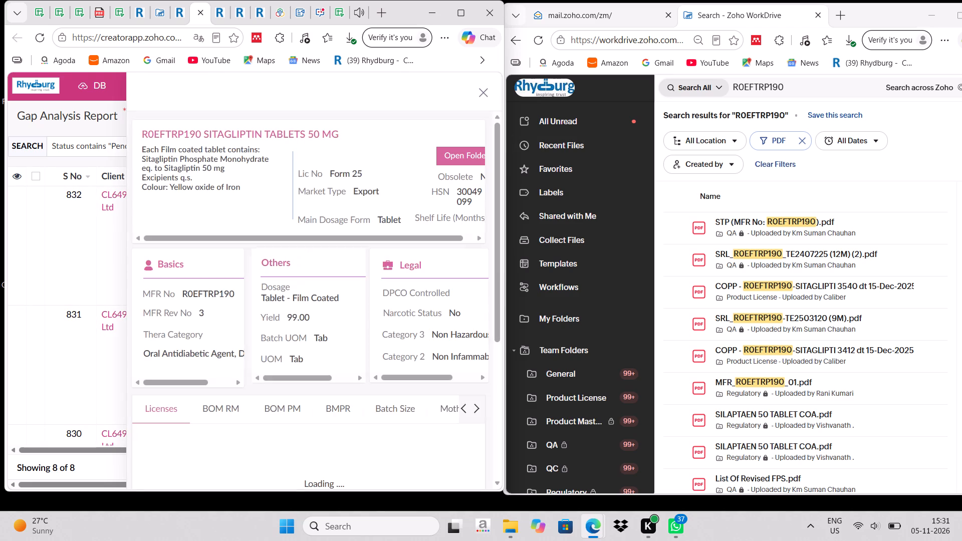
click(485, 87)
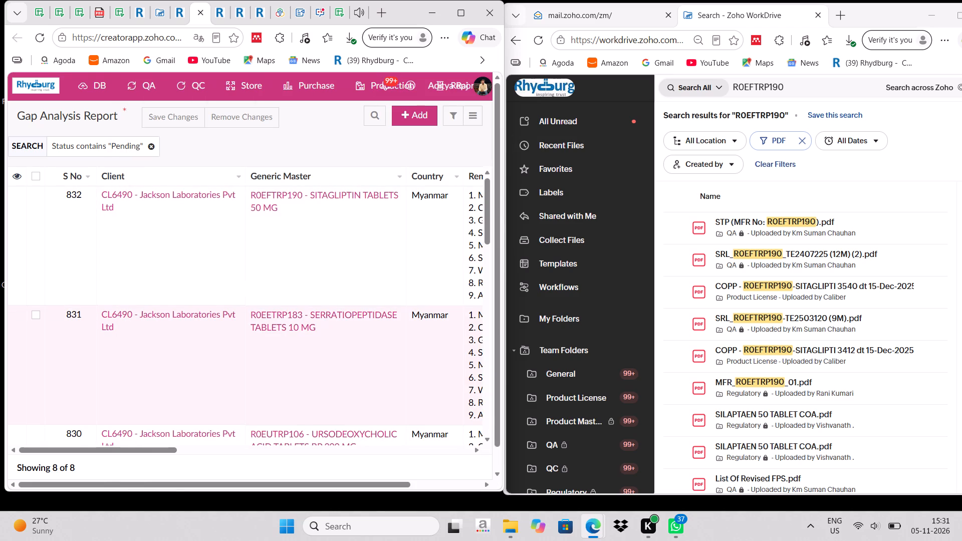
Open gap analysis request 832 for editing and enter "Mfg License (Available)" as the first feedback line.
click(416, 208)
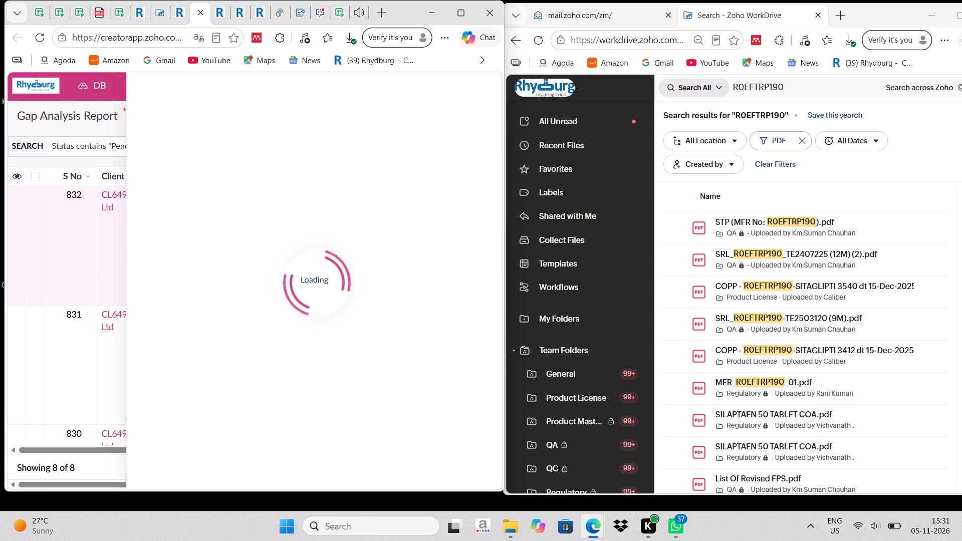
click(453, 90)
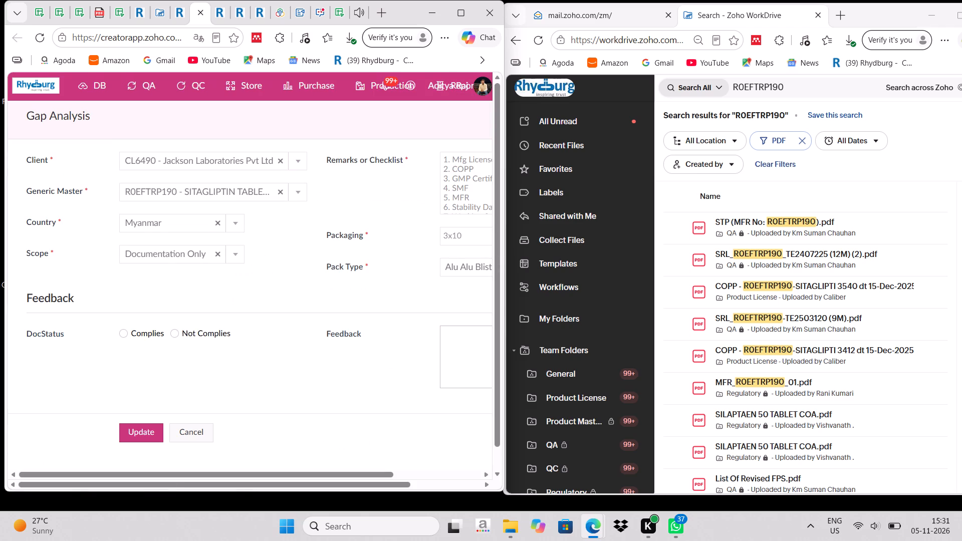
drag(254, 475, 335, 501)
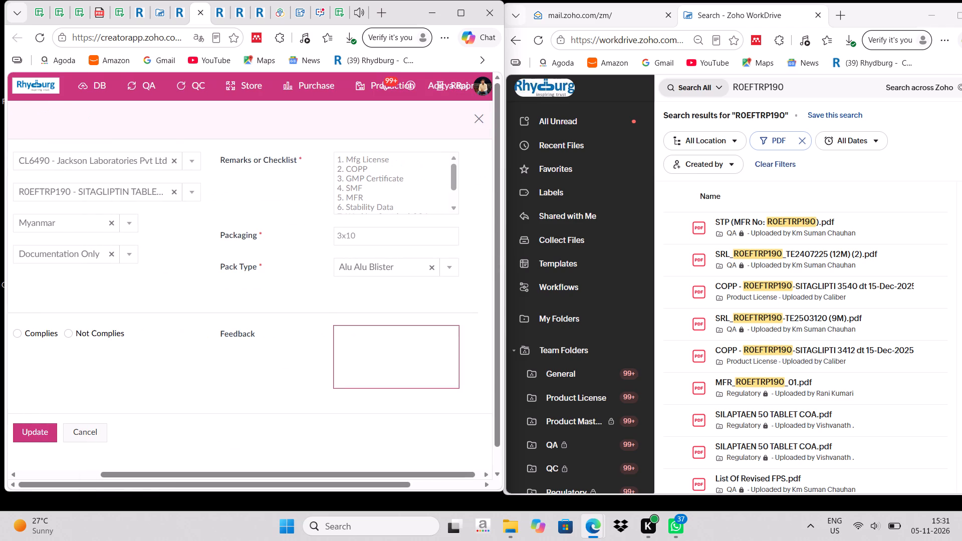
click(374, 326)
text(MF)
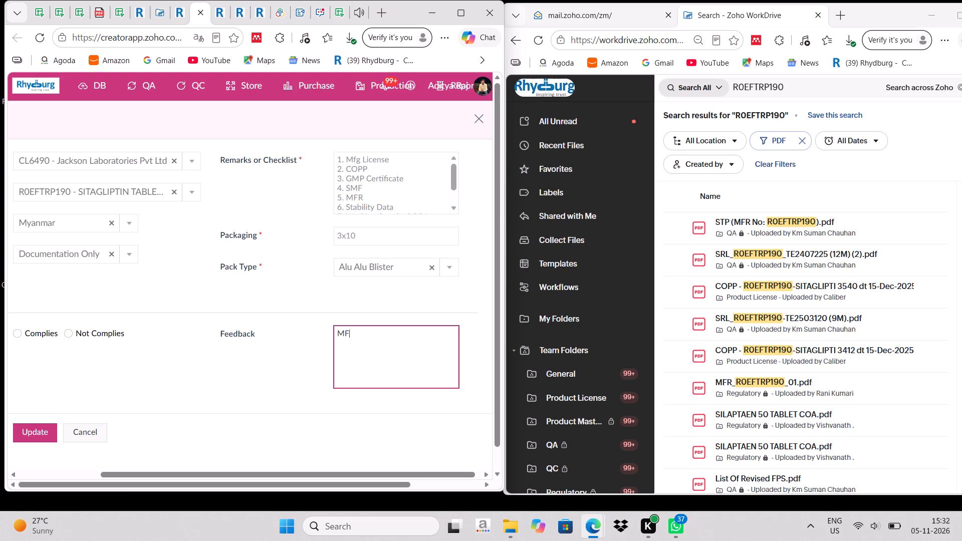
key(BackSpace)
text(fg)
key(space)
key(shift+l)
text(icens)
key(e)
key(space)
text((Avaik)
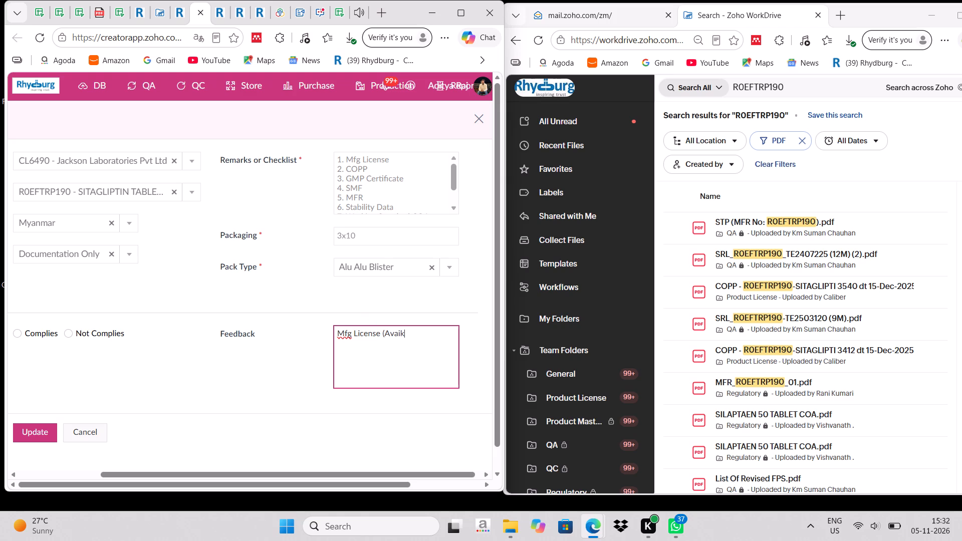
key(BackSpace)
text(lab)
key(l)
text(e))
key(Return)
Add the feedback line "COPP (Available)" below the manufacturing licence entry.
key(shift+c)
text(OPP ()
text(Availab)
text(le))
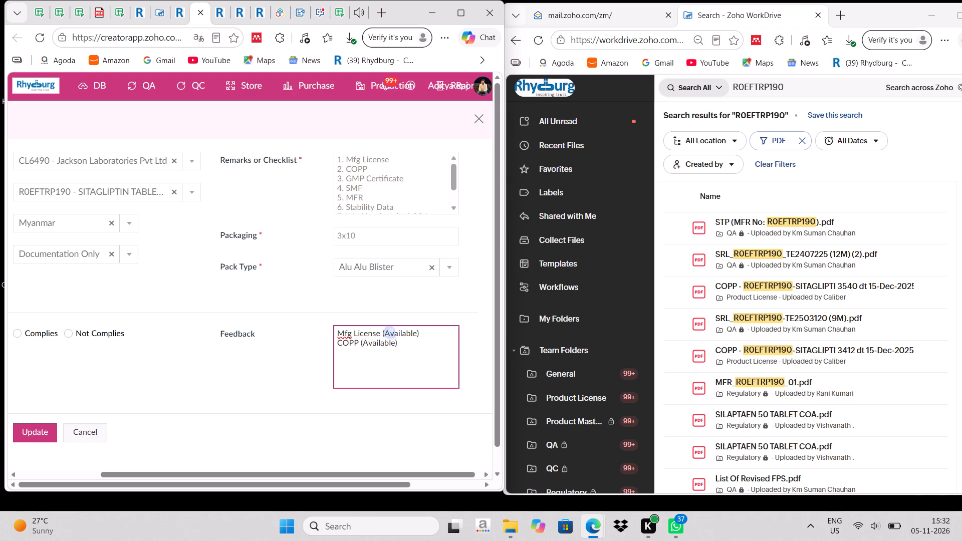
Examine the R0EFTRP190 search results in WorkDrive for the master formula record and other checklist documents.
scroll(765, 324, down, 2)
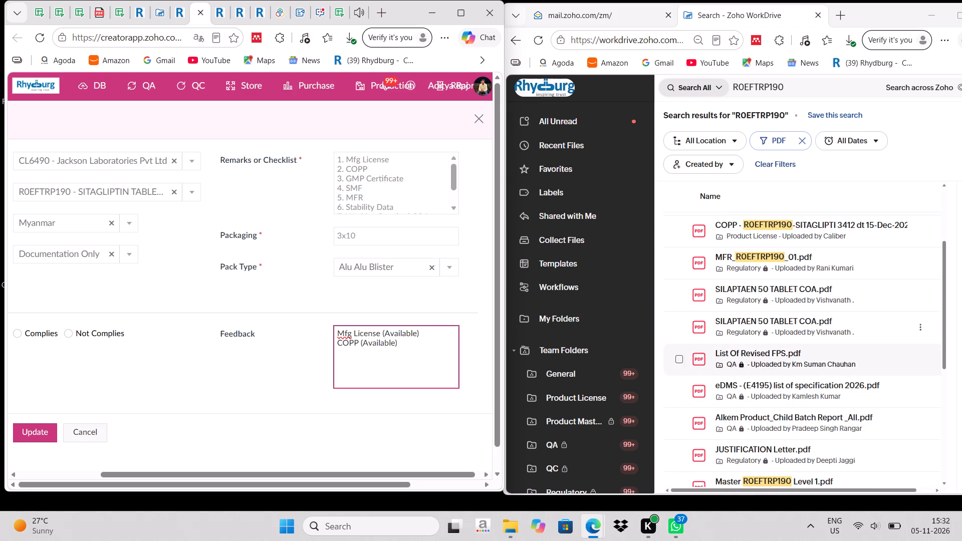
scroll(743, 357, down, 2)
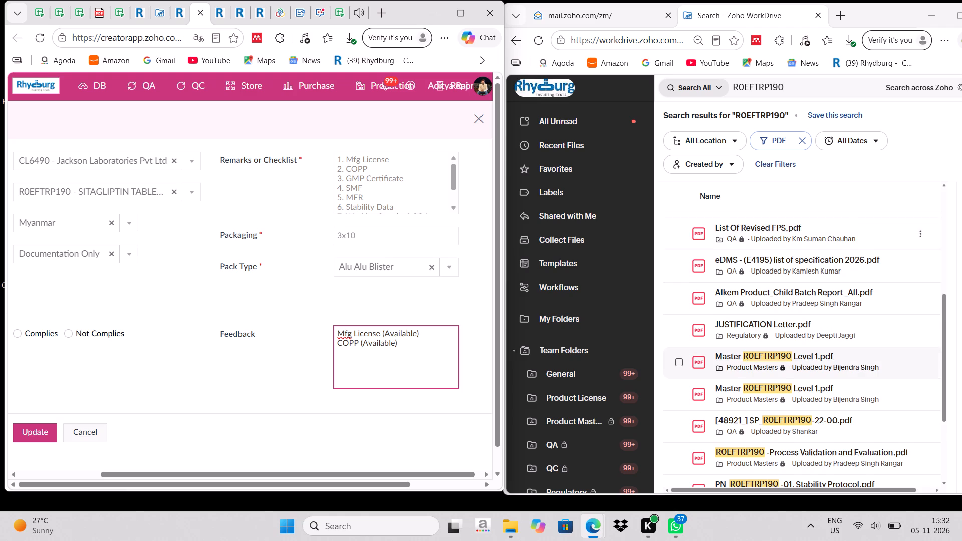
scroll(749, 368, down, 3)
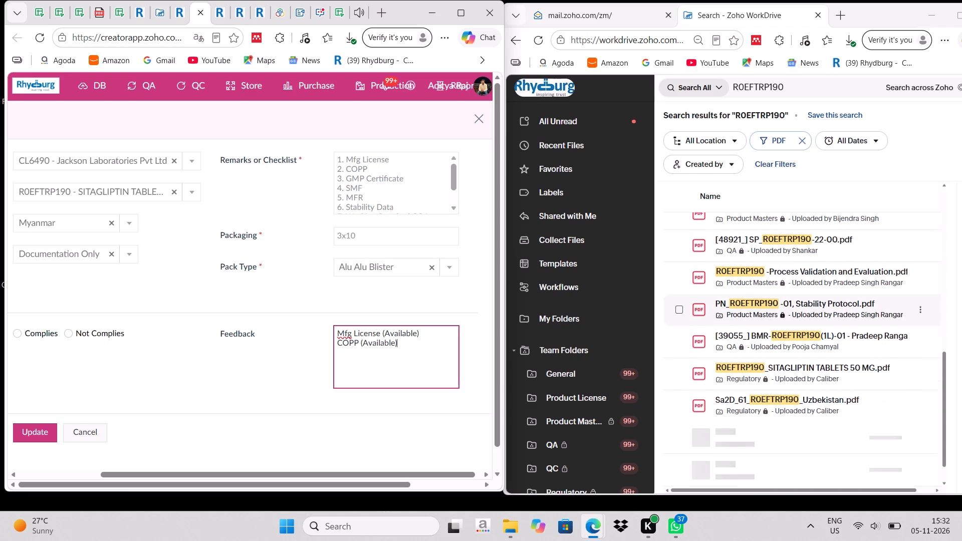
scroll(745, 370, down, 2)
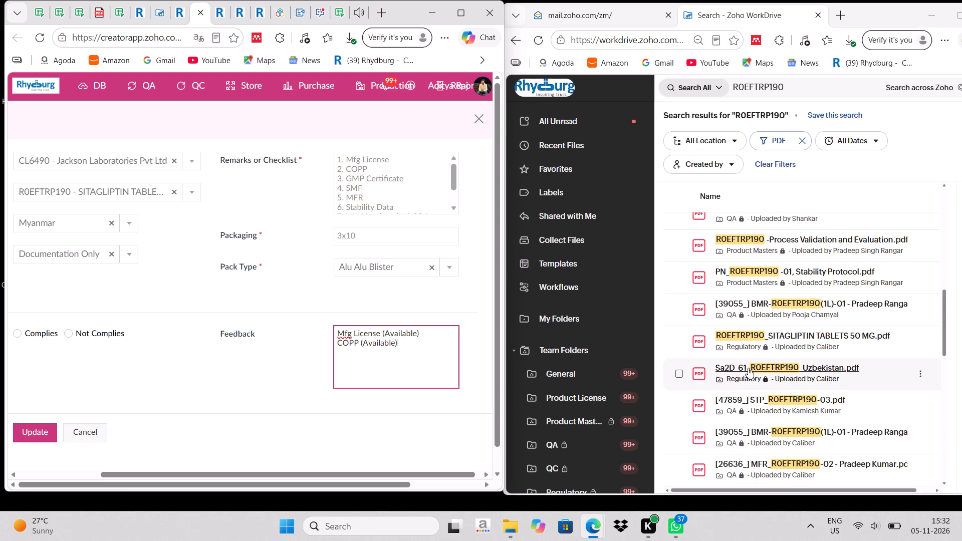
scroll(751, 373, down, 2)
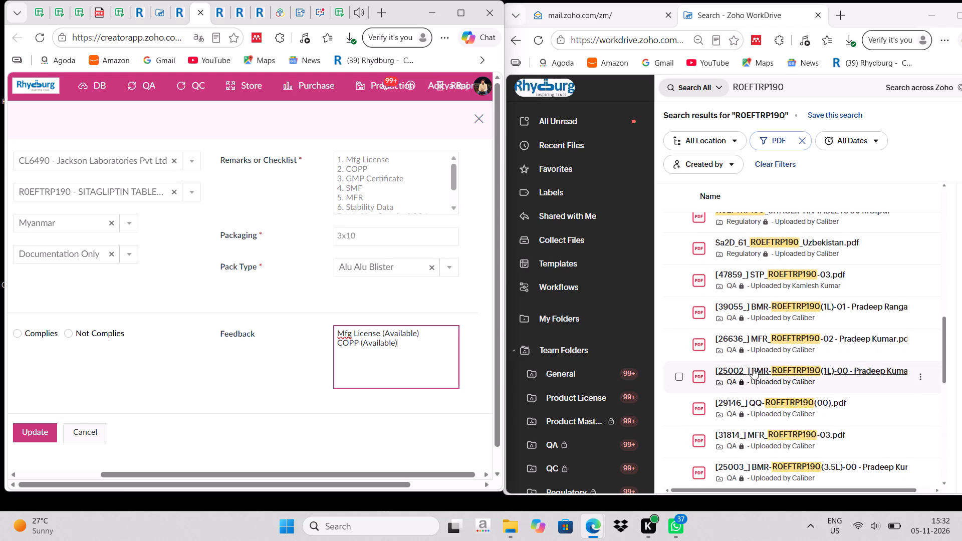
scroll(752, 373, down, 4)
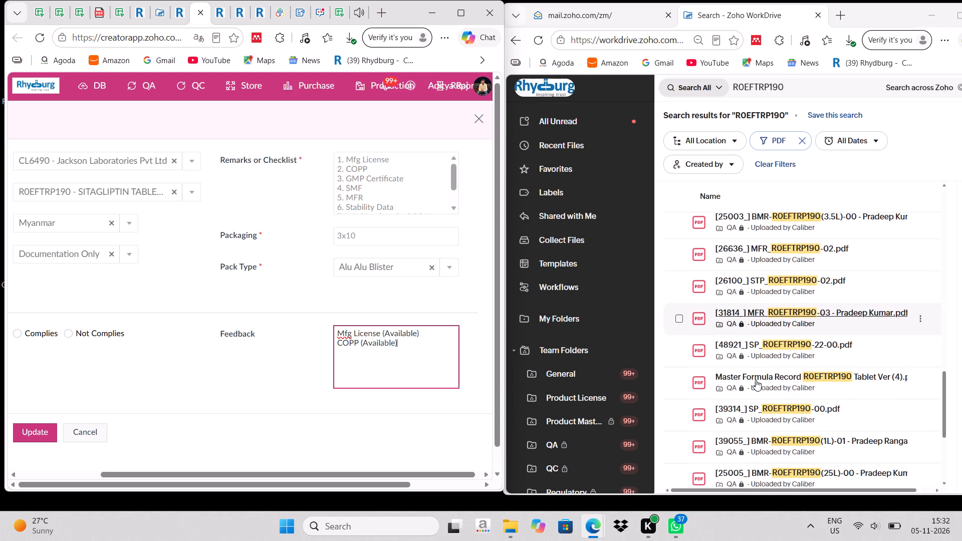
scroll(756, 380, down, 2)
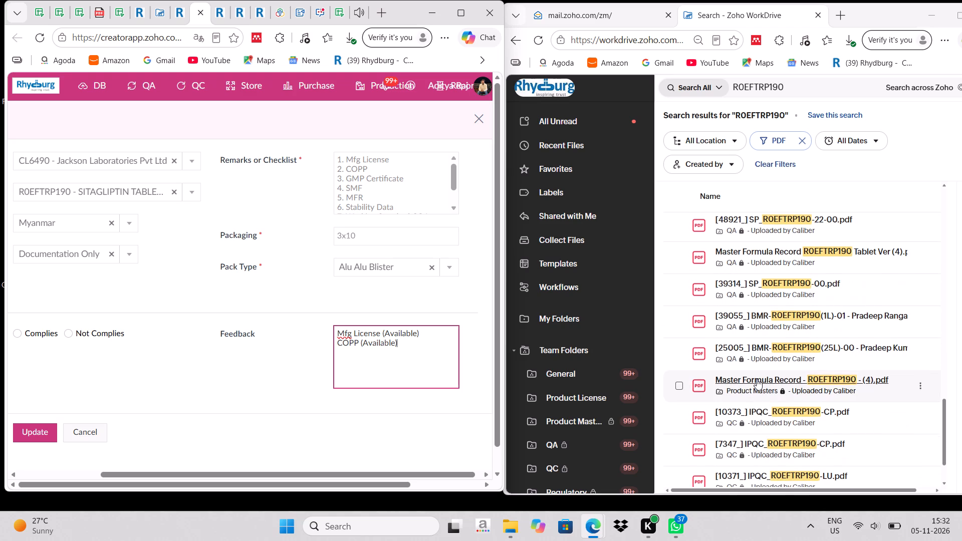
Add the feedback line "MFR (Available)" to request 832.
key(Return)
text(MFR ()
key(shift+a)
text(vailab)
text(le))
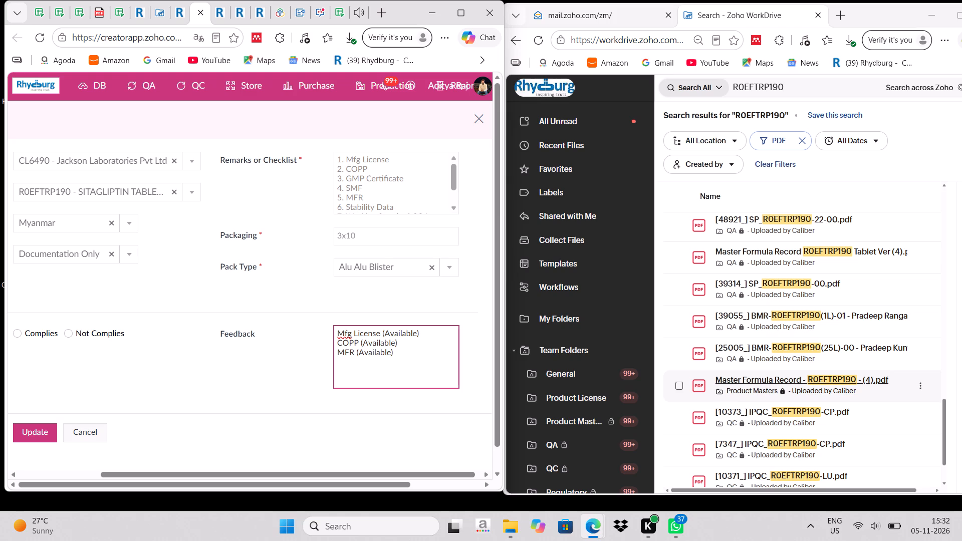
Examine the R0EFTRP190 PDF search results in WorkDrive for the site master file and other outstanding checklist documents.
scroll(828, 392, down, 2)
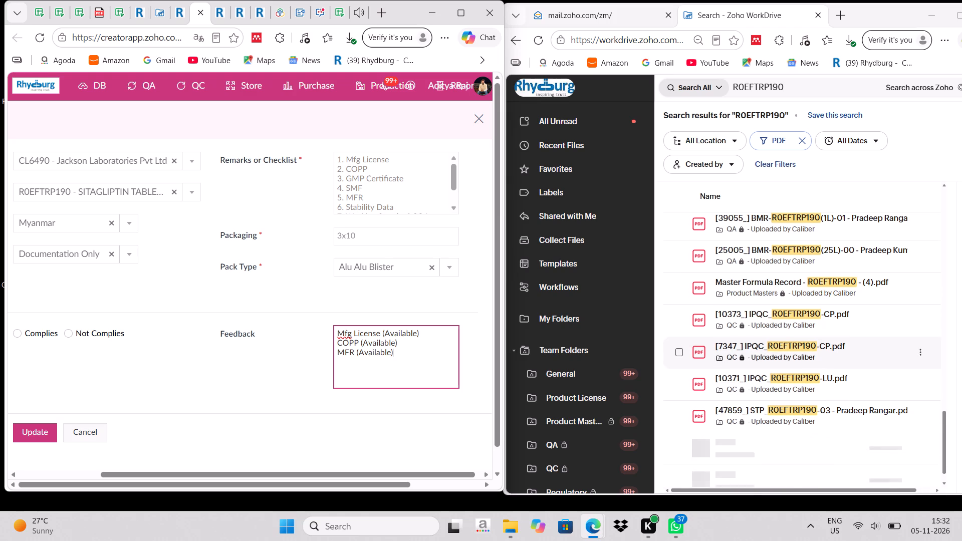
scroll(785, 400, down, 2)
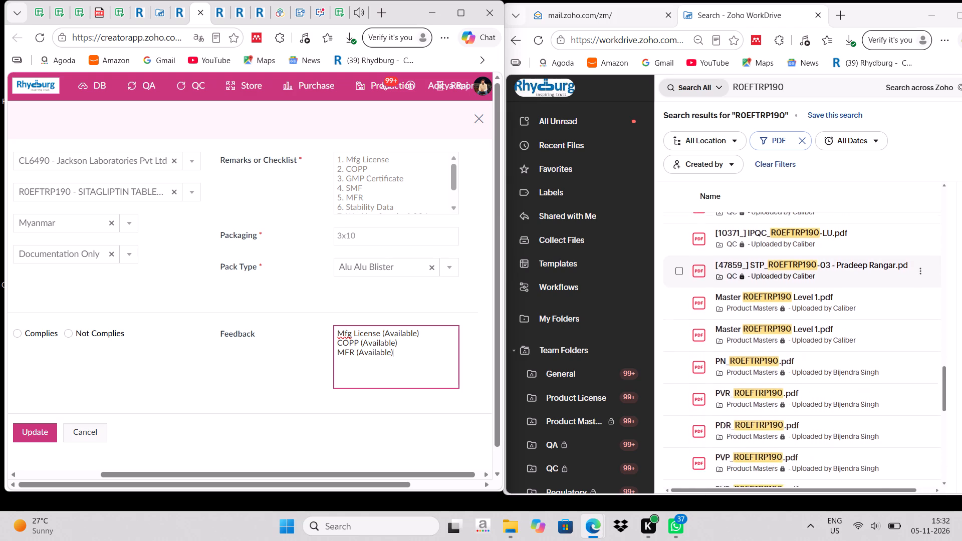
scroll(785, 399, down, 4)
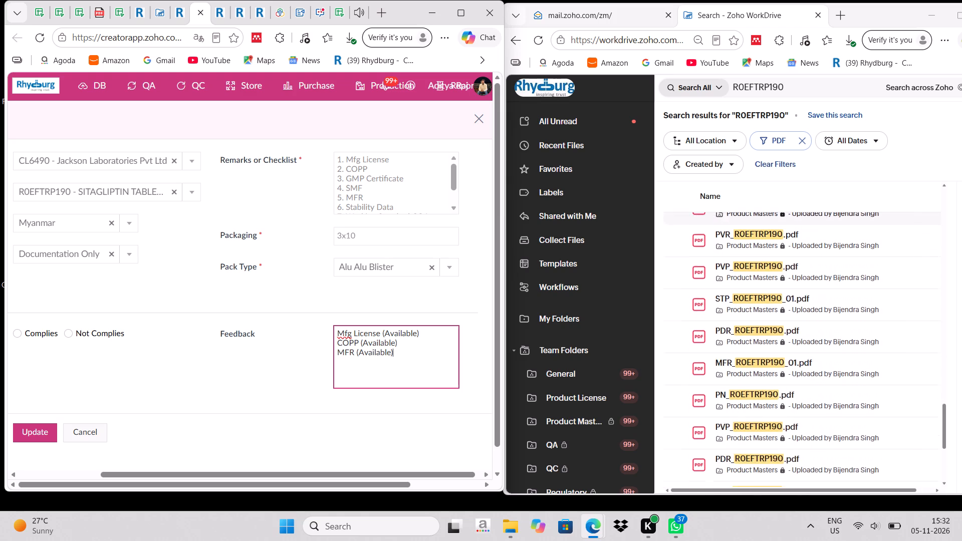
scroll(785, 398, down, 8)
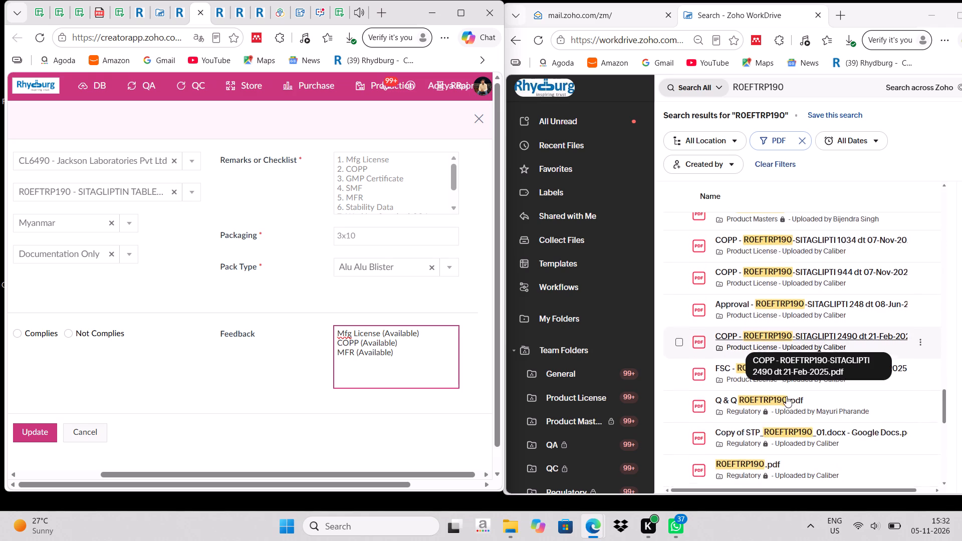
scroll(786, 396, down, 1)
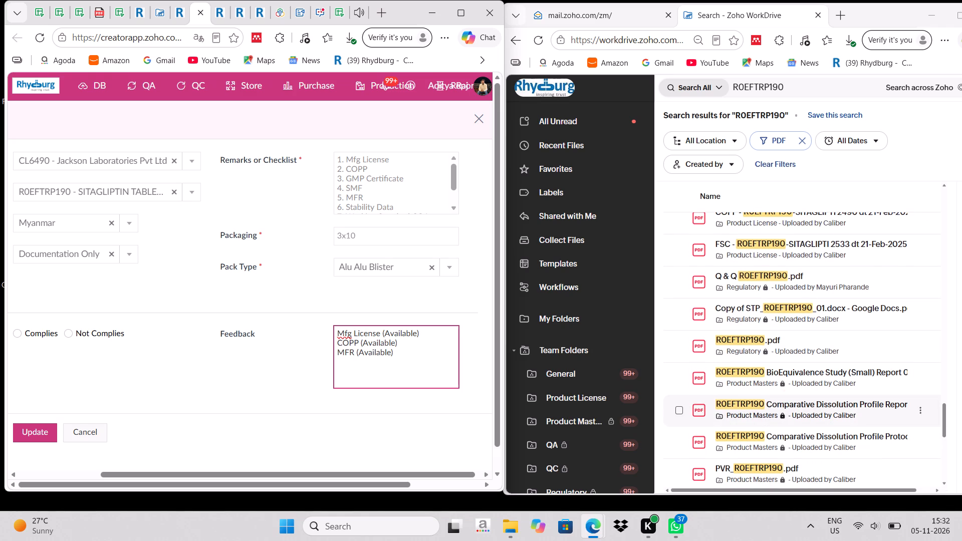
scroll(796, 427, down, 1)
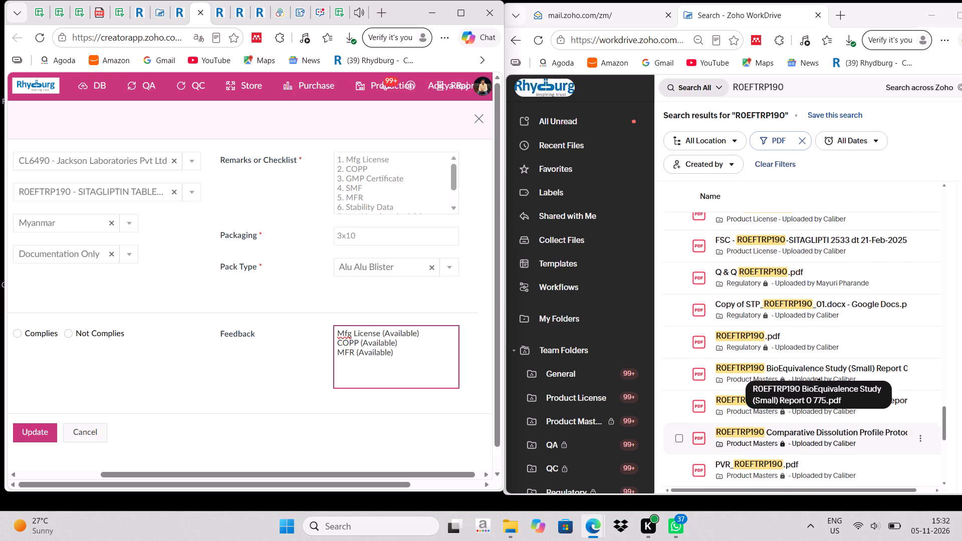
scroll(803, 395, down, 2)
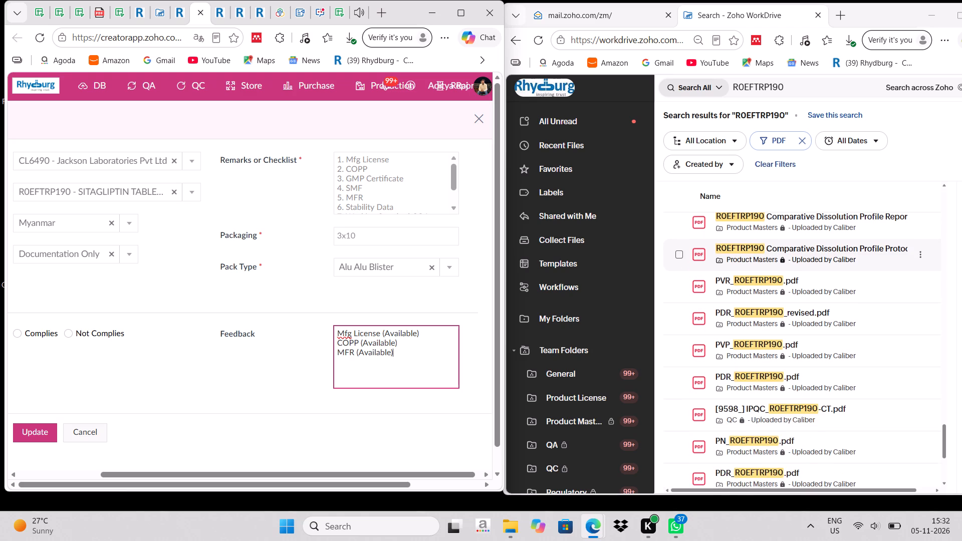
scroll(803, 395, down, 4)
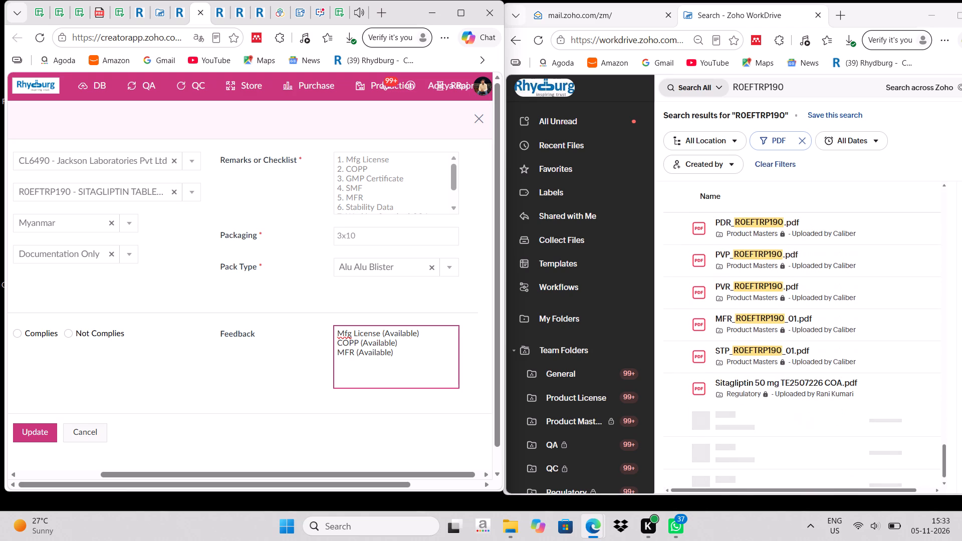
scroll(802, 388, down, 2)
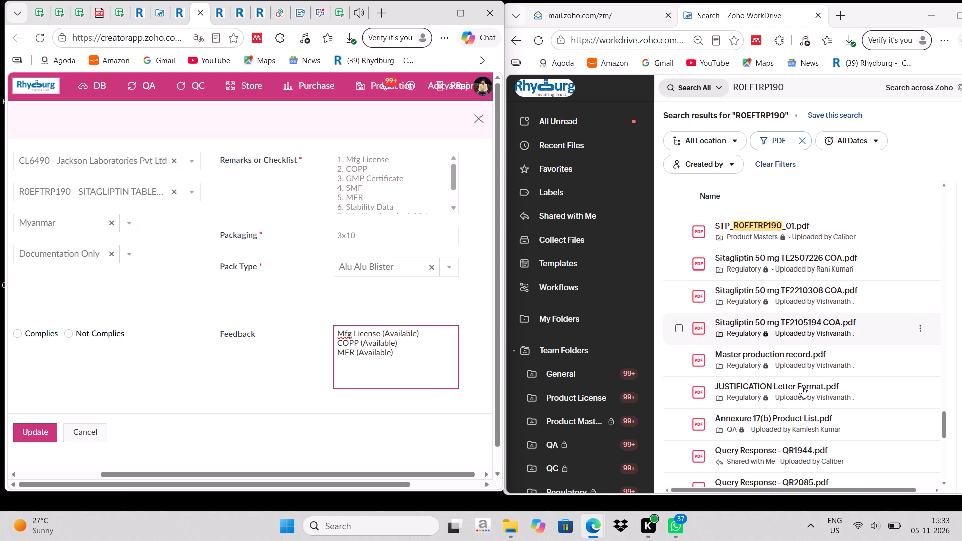
scroll(802, 387, down, 4)
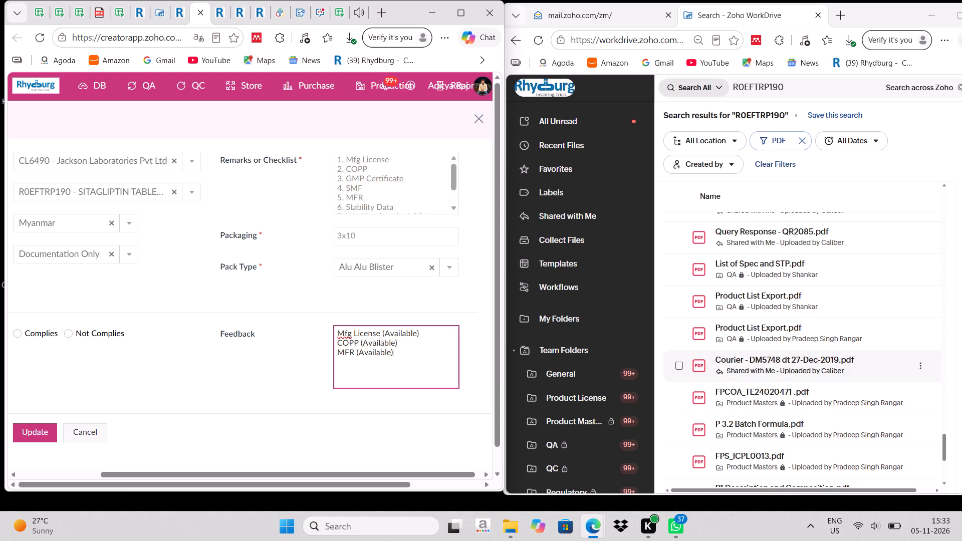
scroll(791, 395, down, 4)
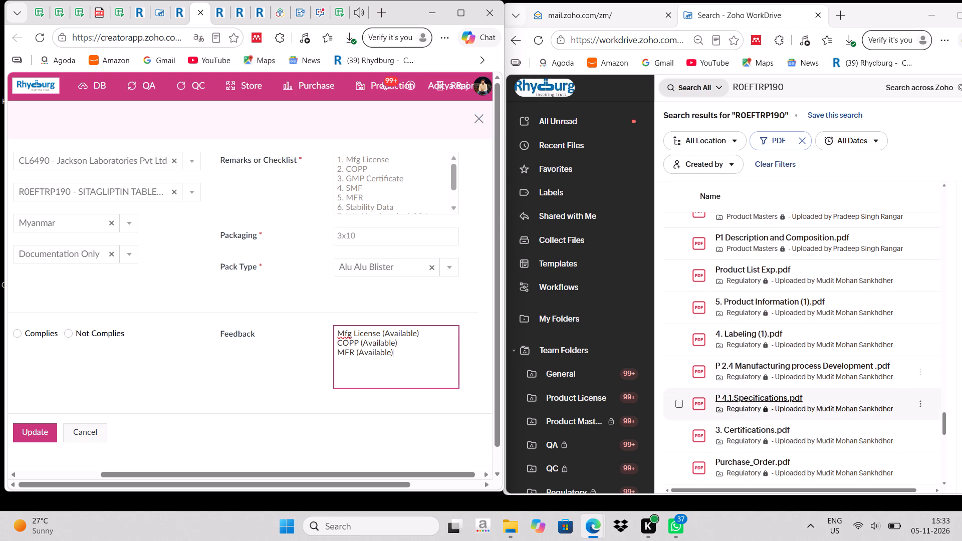
scroll(789, 386, down, 2)
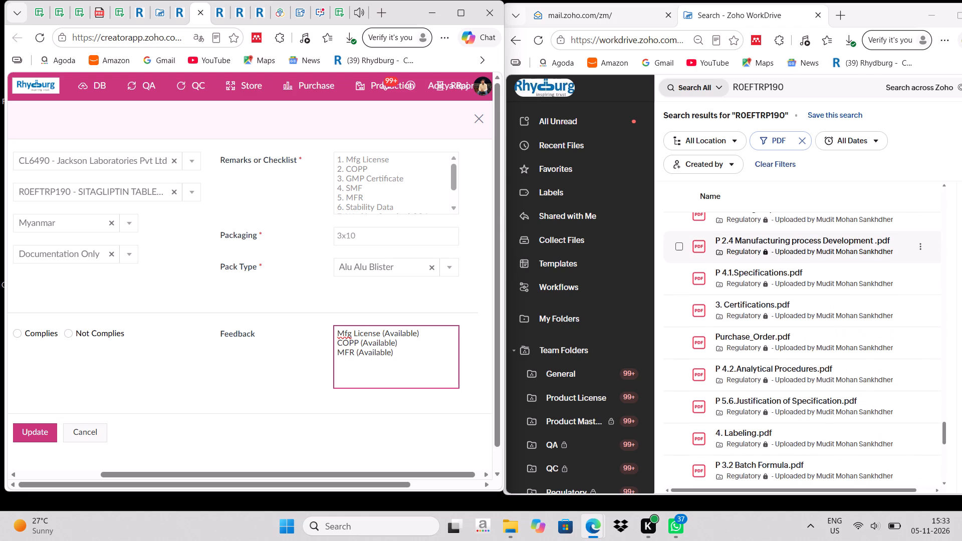
scroll(789, 382, down, 4)
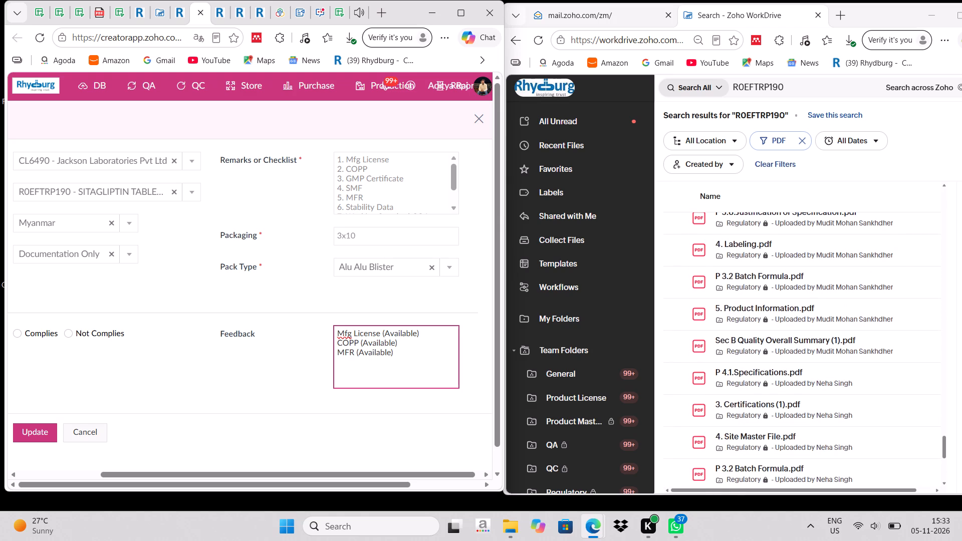
scroll(788, 384, down, 2)
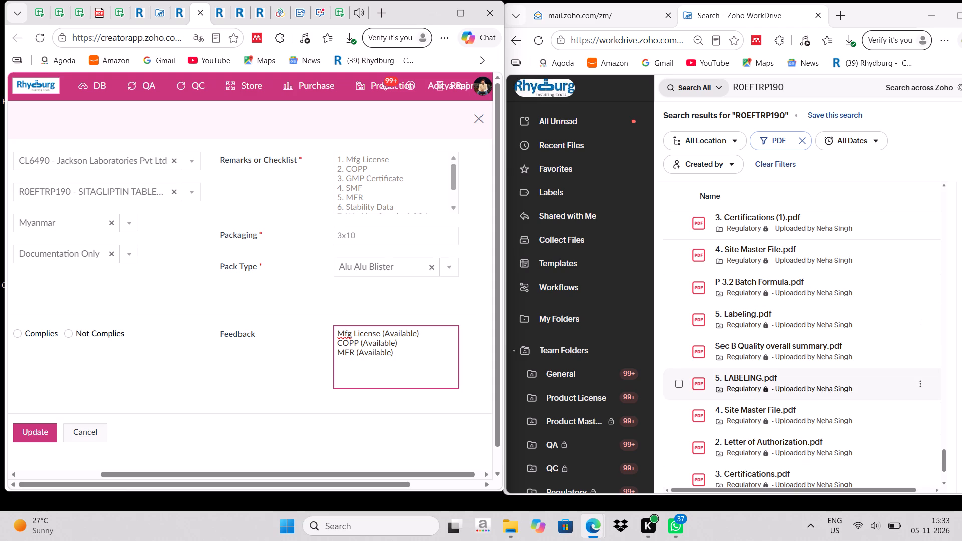
Add the feedback line "SMF (Available)" below the MFR entry of request 832.
key(Return)
text(SMF ()
text(Availab)
text(le))
Add the feedback line "GMP (Available)" below the SMF entry of request 832.
key(Return)
text(GMP)
key(space)
text((Available)
key(shift+parenright)
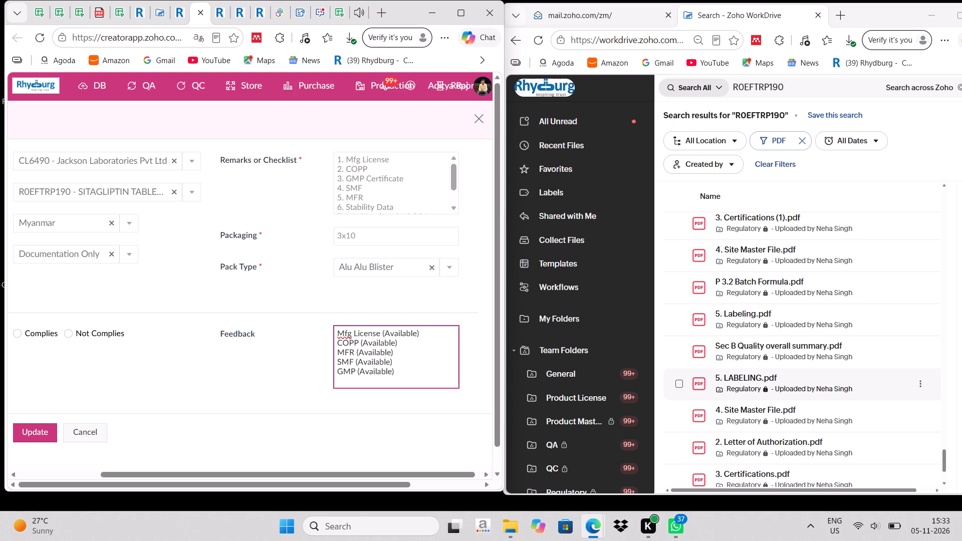
Review the remaining checklist items and examine the R0EFTRP190 results for stability data, working standard COA, RM Spec/STP and AMV (Assay) documents.
scroll(867, 413, down, 1)
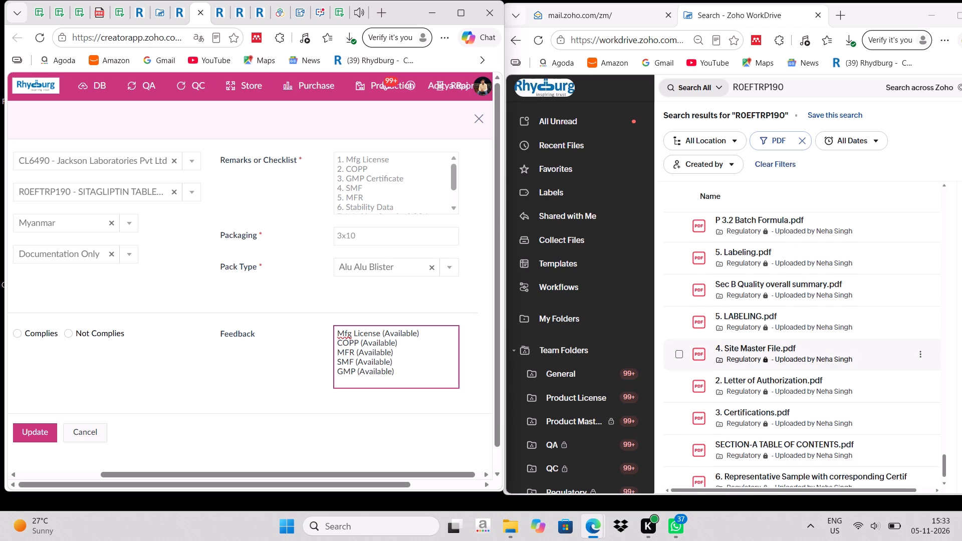
scroll(780, 358, down, 1)
scroll(806, 390, down, 1)
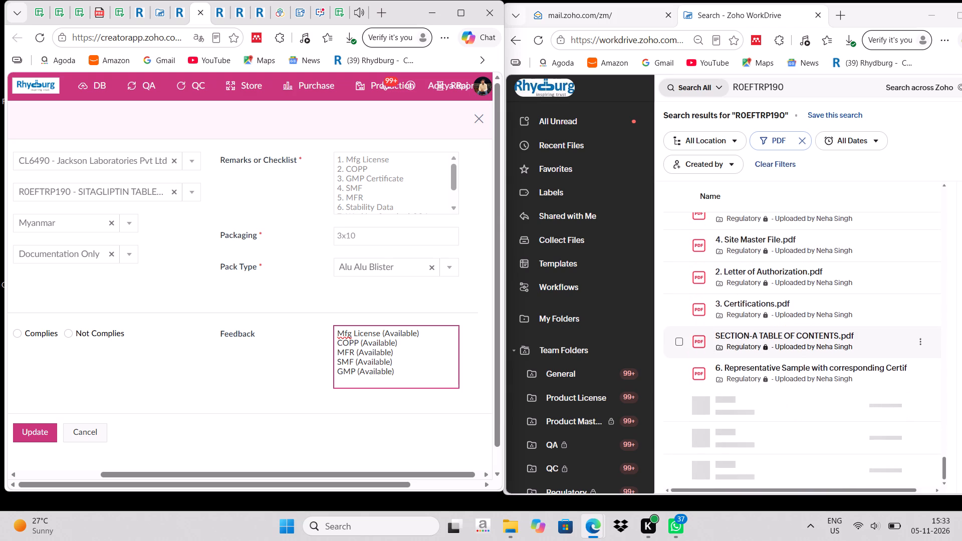
drag(454, 181, 454, 187)
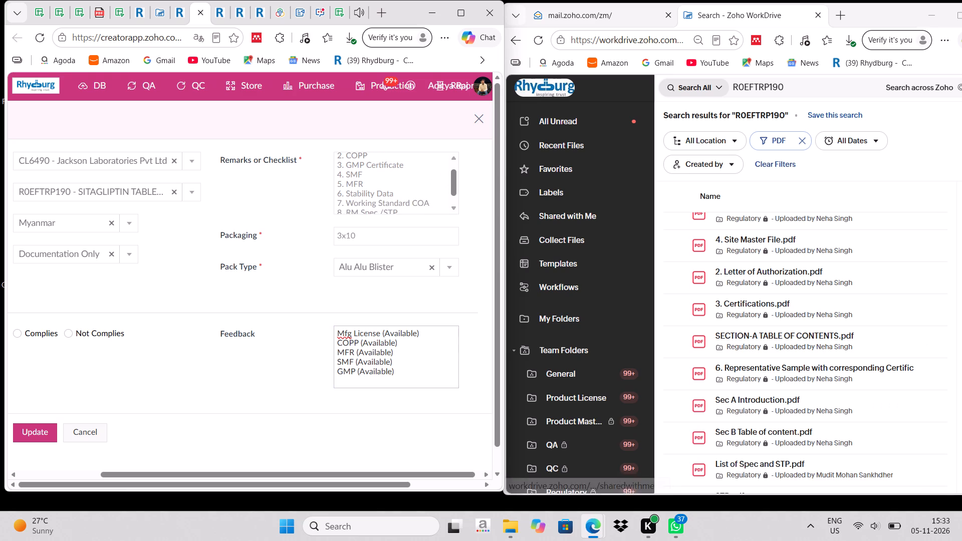
drag(454, 187, 455, 200)
scroll(739, 367, down, 1)
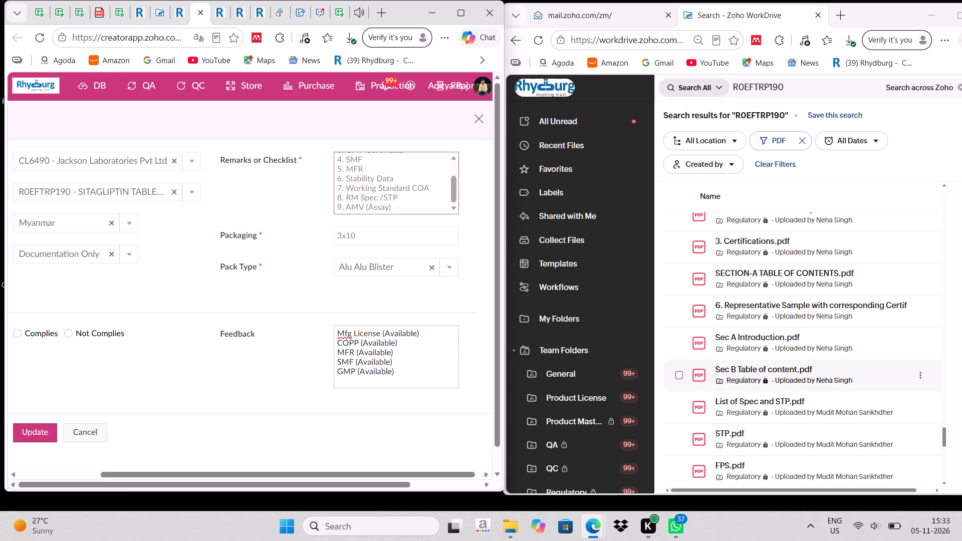
scroll(758, 380, down, 2)
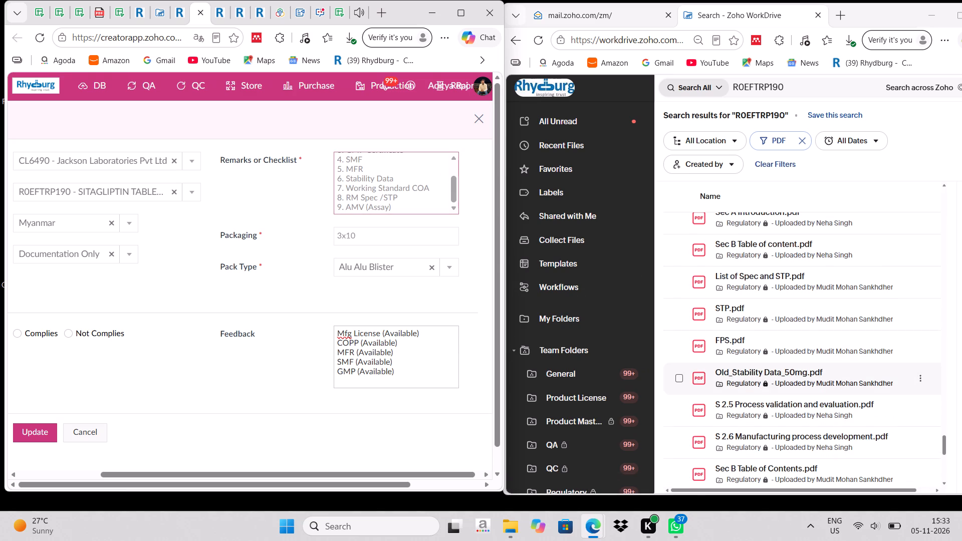
scroll(782, 396, down, 2)
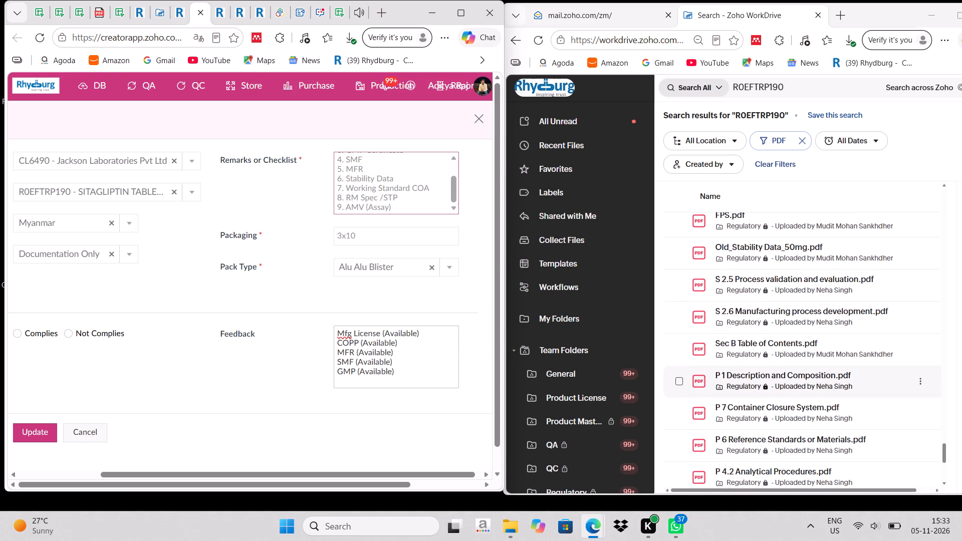
scroll(784, 387, down, 3)
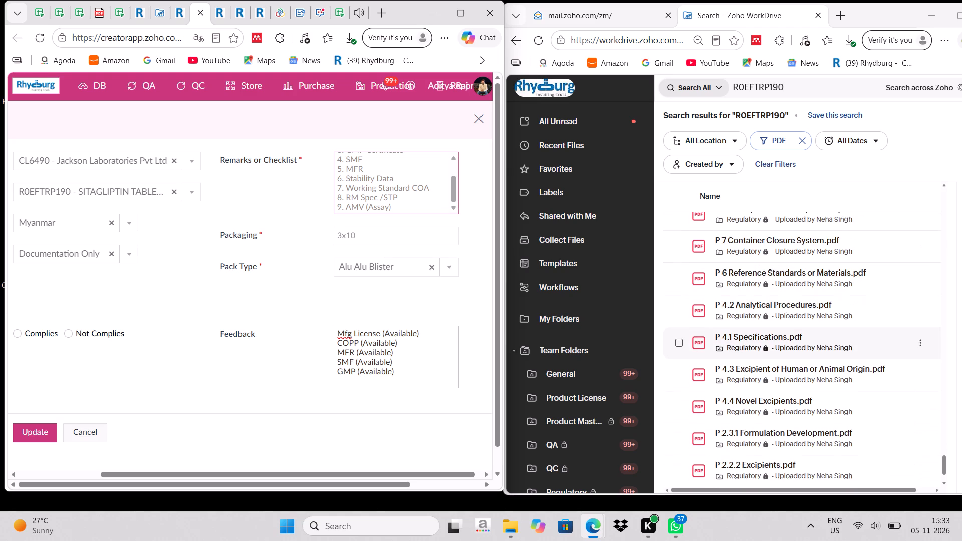
scroll(783, 388, down, 2)
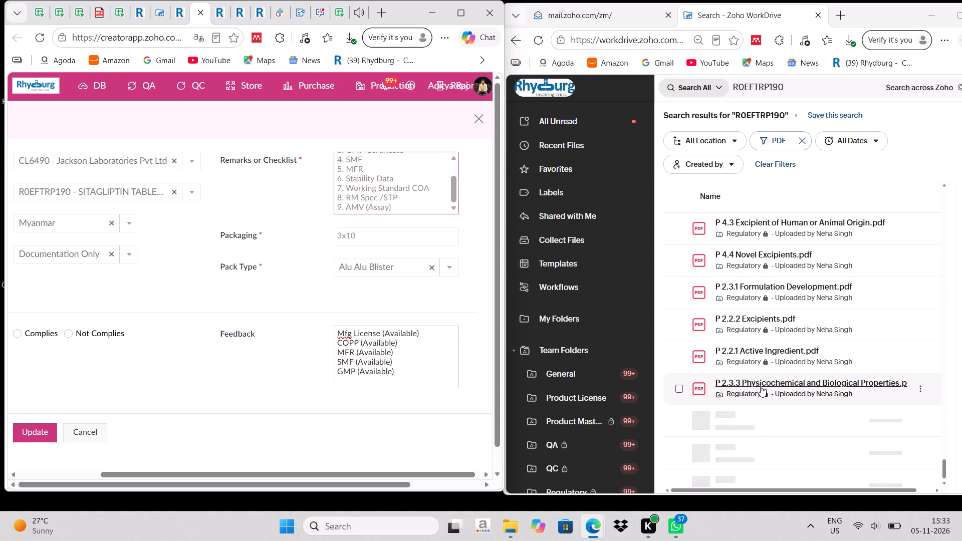
scroll(769, 368, down, 1)
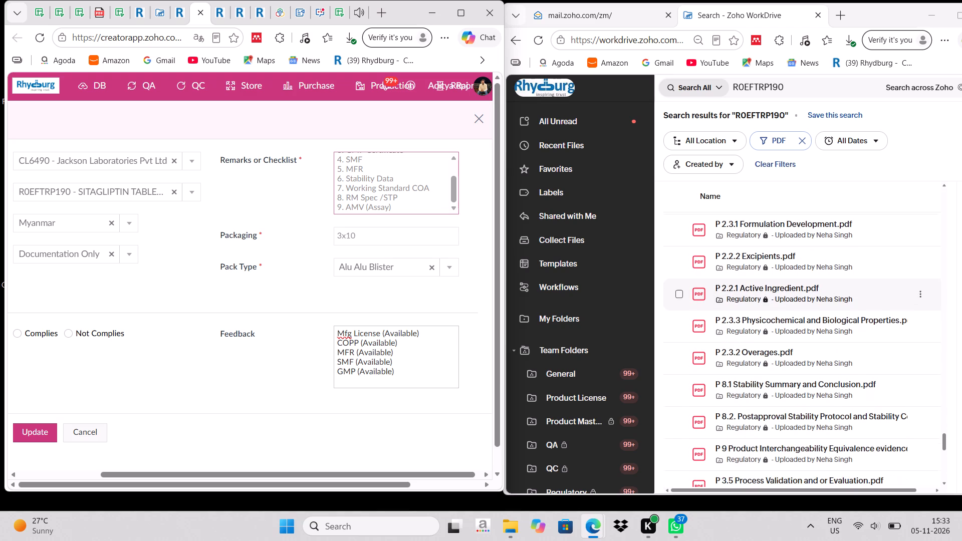
scroll(769, 368, down, 2)
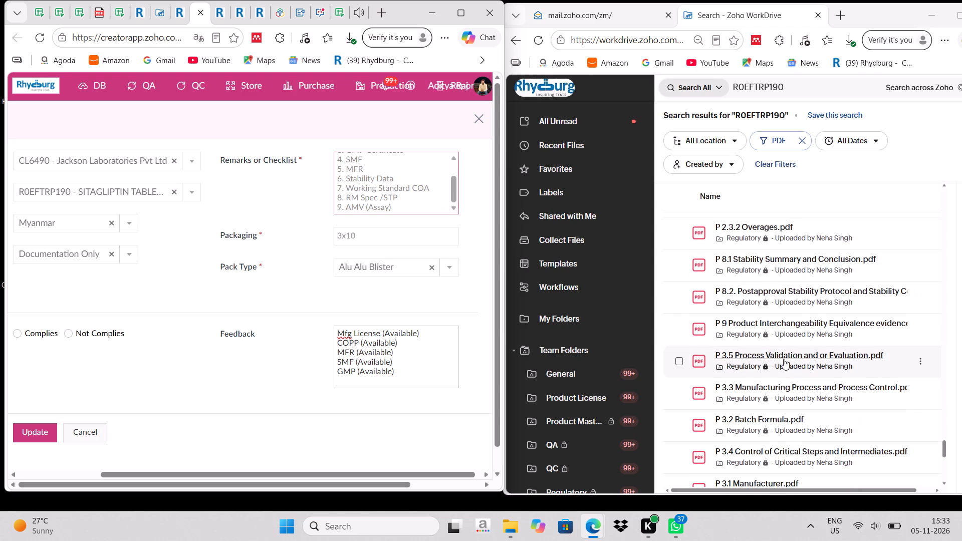
scroll(785, 363, down, 1)
scroll(792, 411, down, 1)
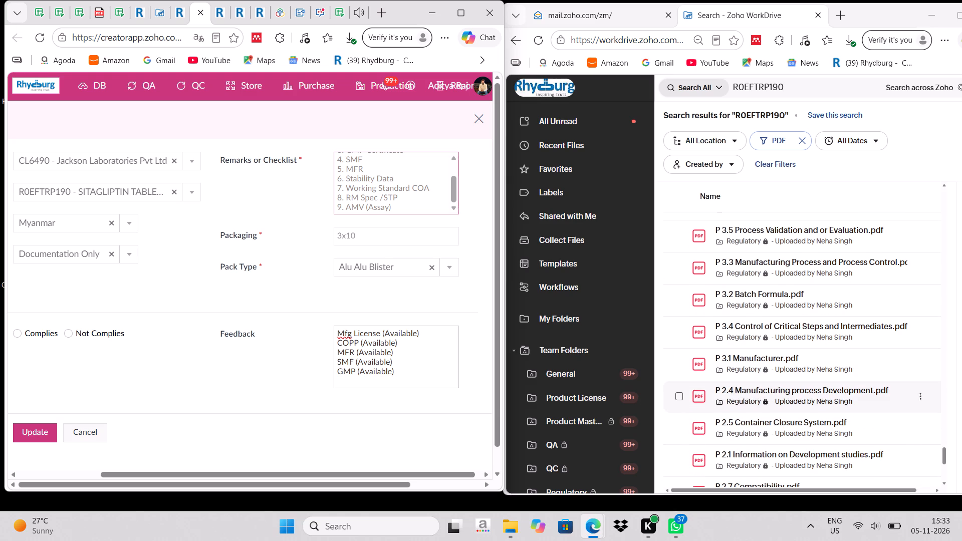
scroll(797, 404, down, 2)
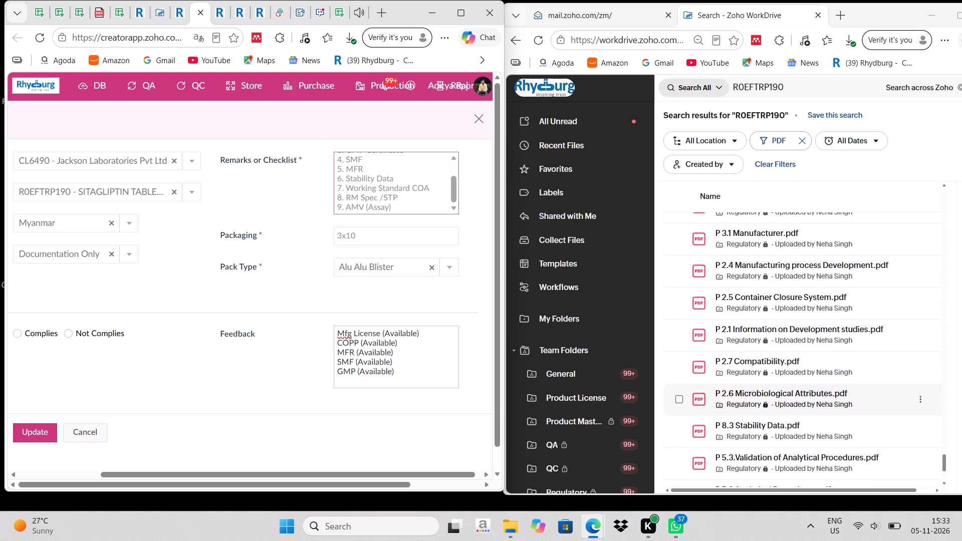
scroll(793, 400, down, 2)
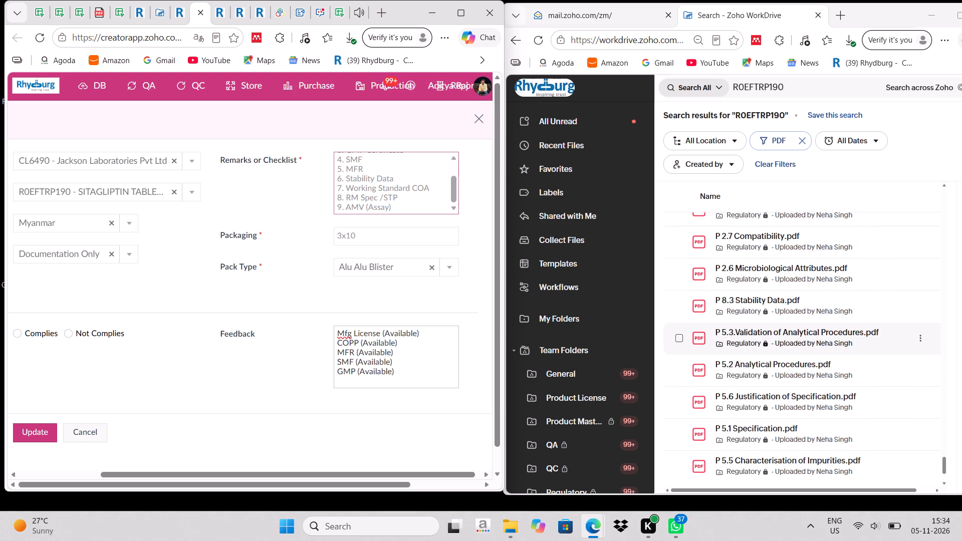
scroll(782, 383, down, 4)
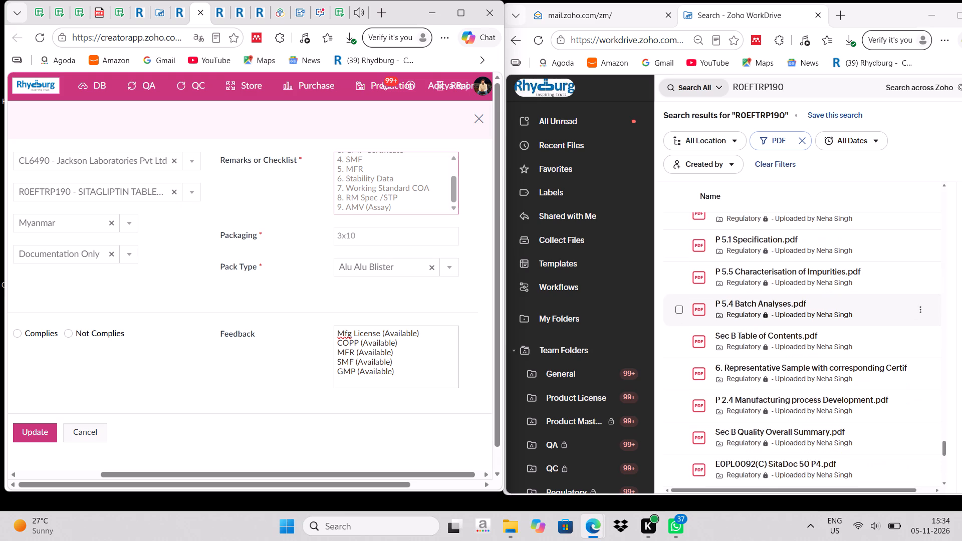
scroll(782, 382, down, 3)
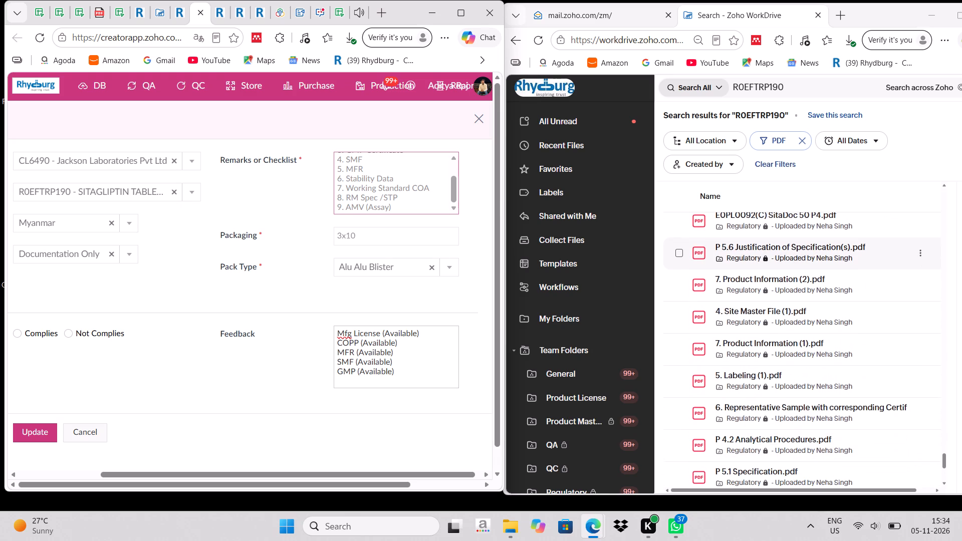
scroll(783, 381, down, 3)
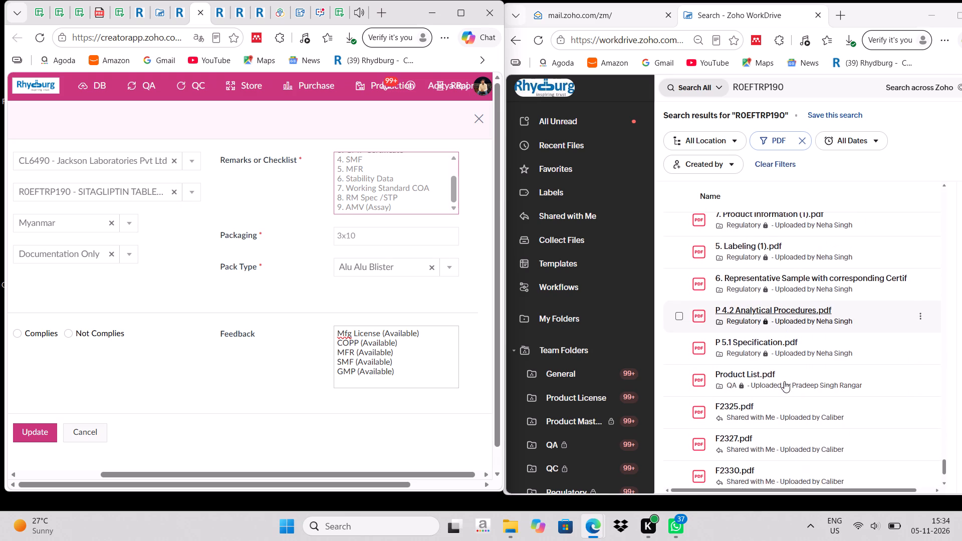
scroll(784, 381, down, 3)
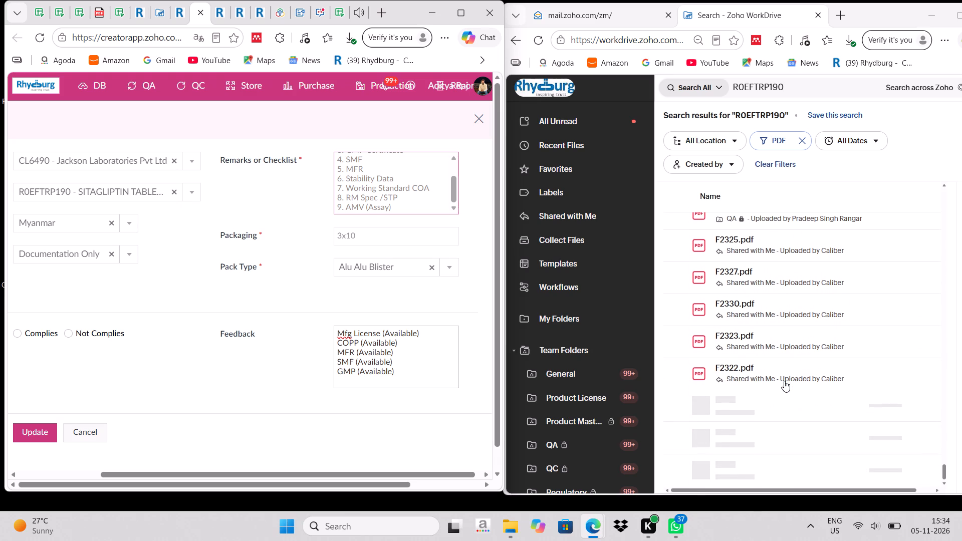
scroll(783, 380, down, 3)
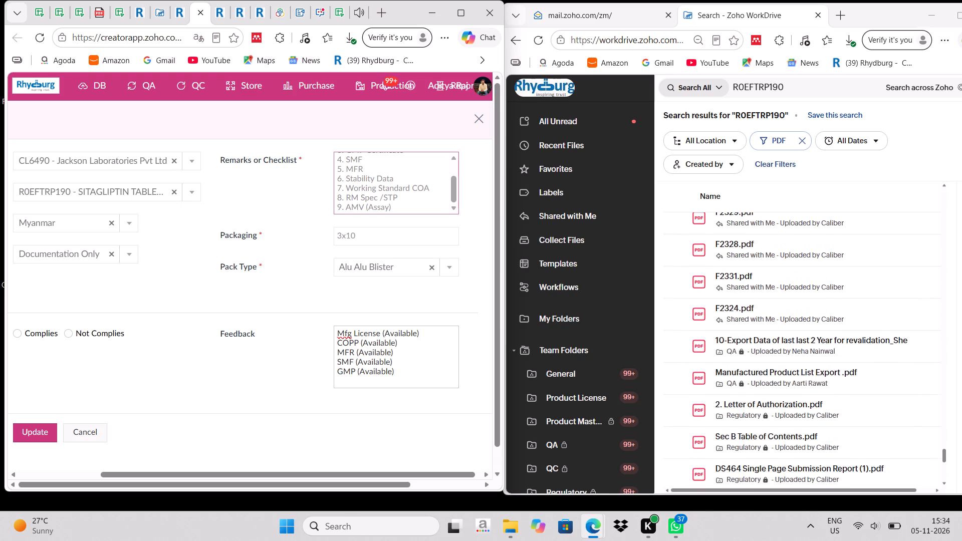
scroll(783, 380, down, 4)
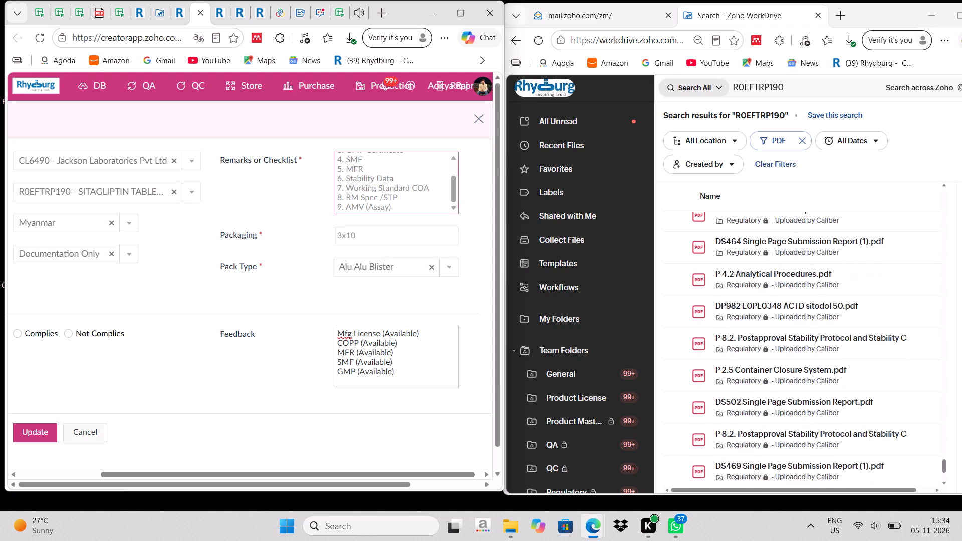
Examine more of the R0EFTRP190 PDF results for stability data, working standard COA, RM Spec/STP and AMV (Assay) documents.
scroll(783, 380, down, 3)
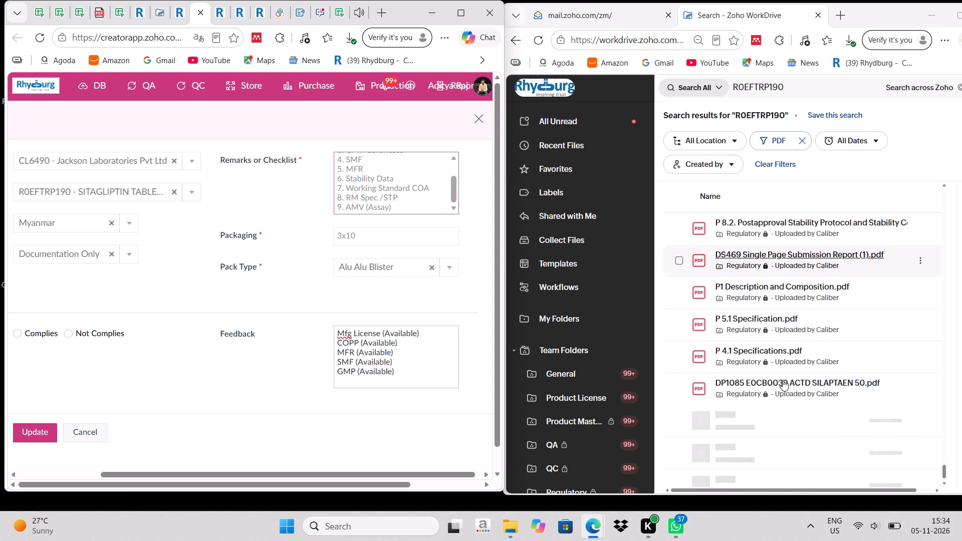
scroll(783, 380, down, 3)
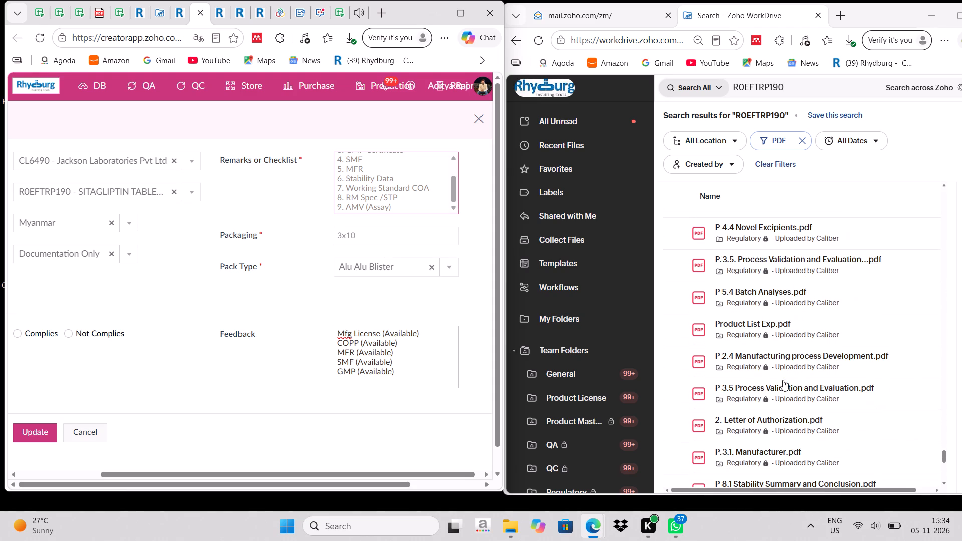
scroll(783, 380, down, 3)
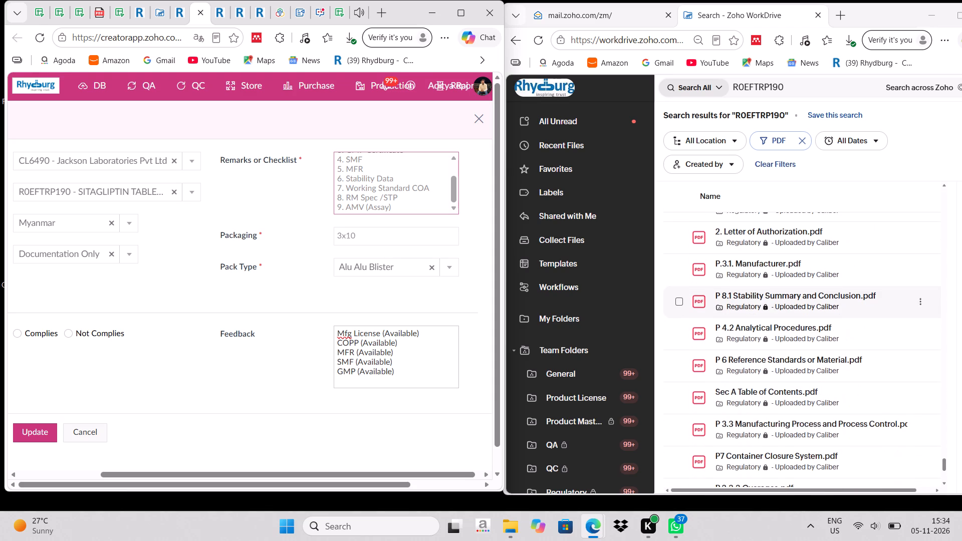
scroll(784, 379, down, 3)
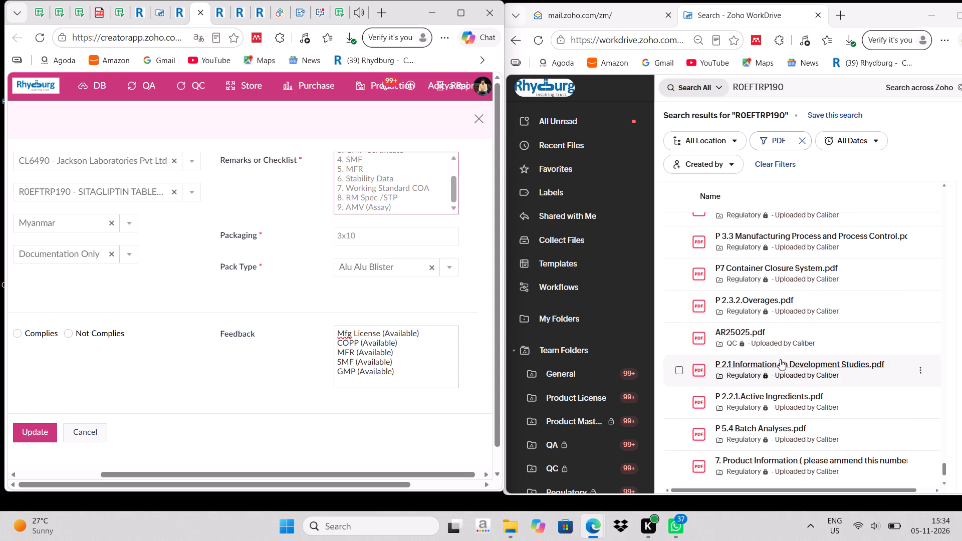
scroll(787, 370, up, 1)
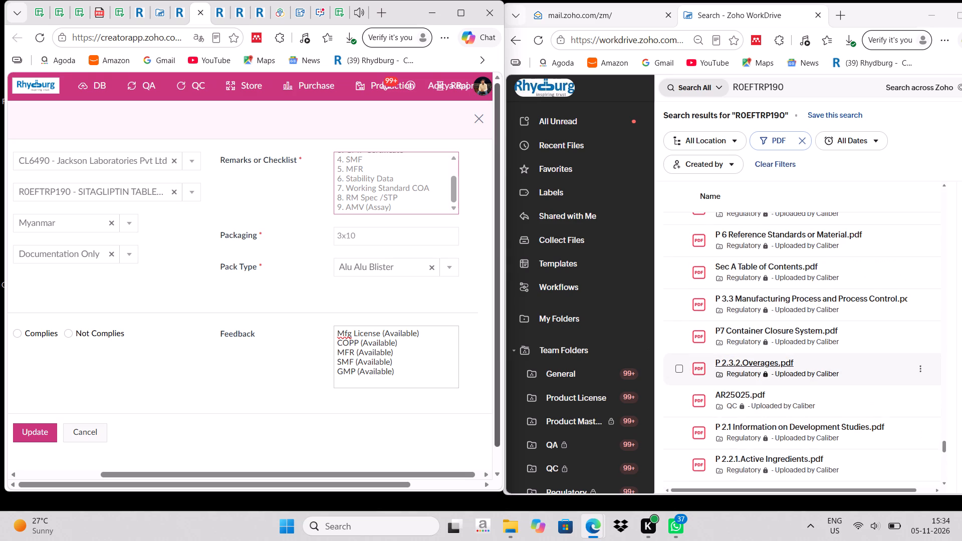
scroll(754, 395, down, 1)
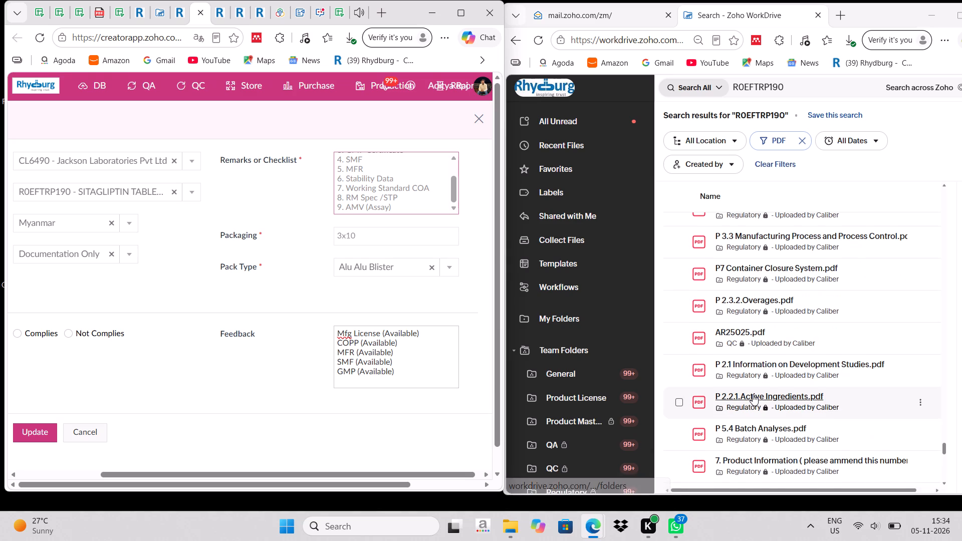
scroll(753, 394, down, 2)
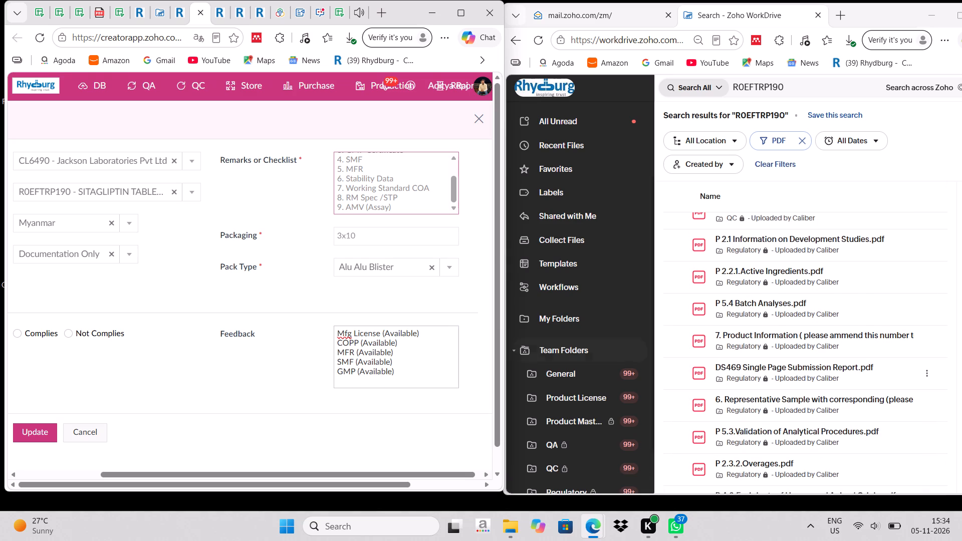
Add the feedback line "Stability (Available)" below the GMP entry of request 832.
click(408, 381)
key(Return)
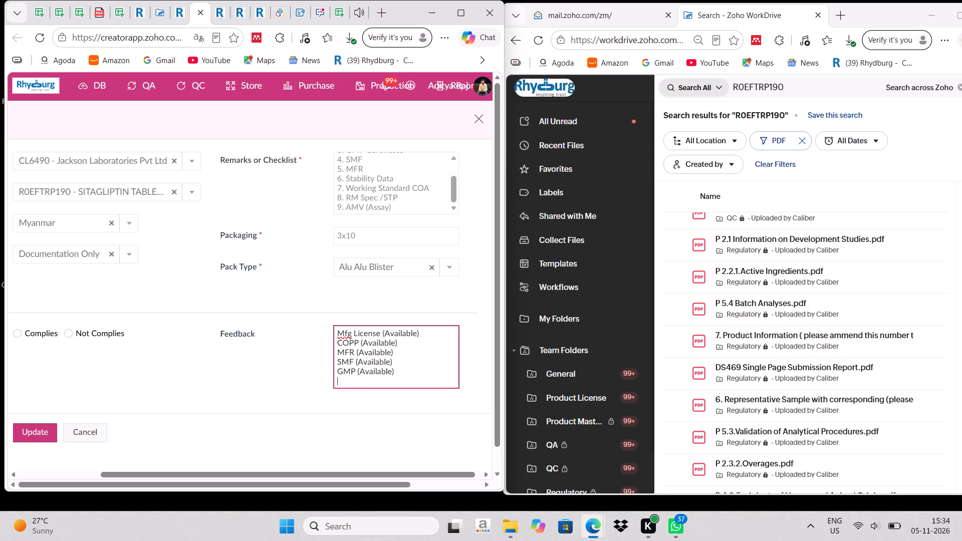
text(Sta)
key(b)
text(ility)
key(space)
text((Availab)
text(le))
Add the feedback line "WS COA (Available)" below the Stability entry.
key(Return)
text(WS C)
text(OA)
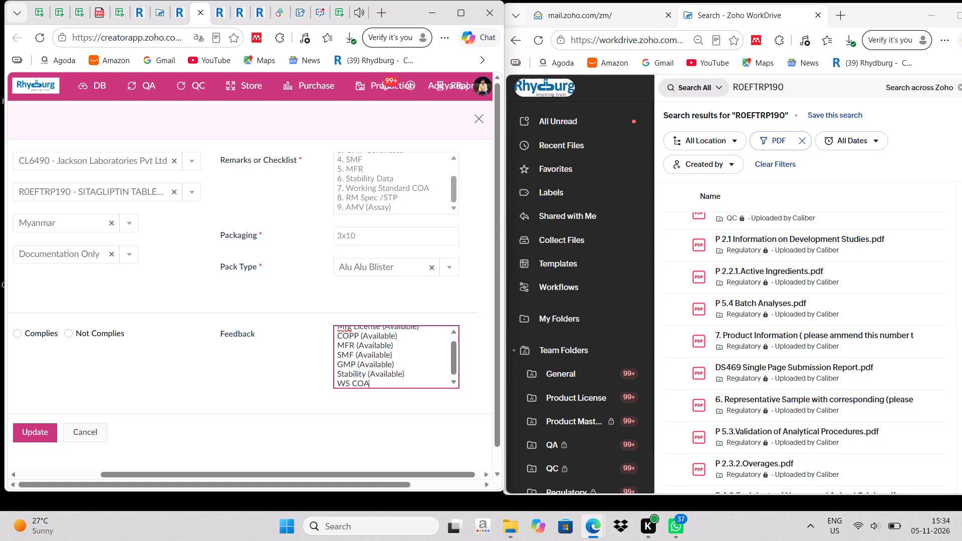
key(space)
key(shift+parenleft)
text(Ava)
text(ilab)
text(le))
Add the feedback line "RM Spec (Available_)" below the WS COA entry.
key(Return)
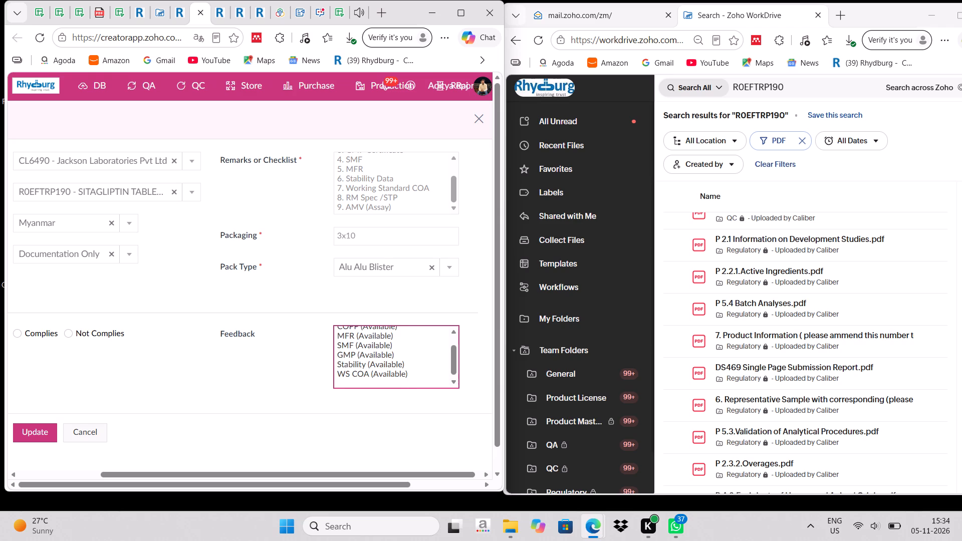
key(shift+r)
text(M)
key(space)
text(Sp)
text(ec ()
text(Avai)
key(l)
text(able_))
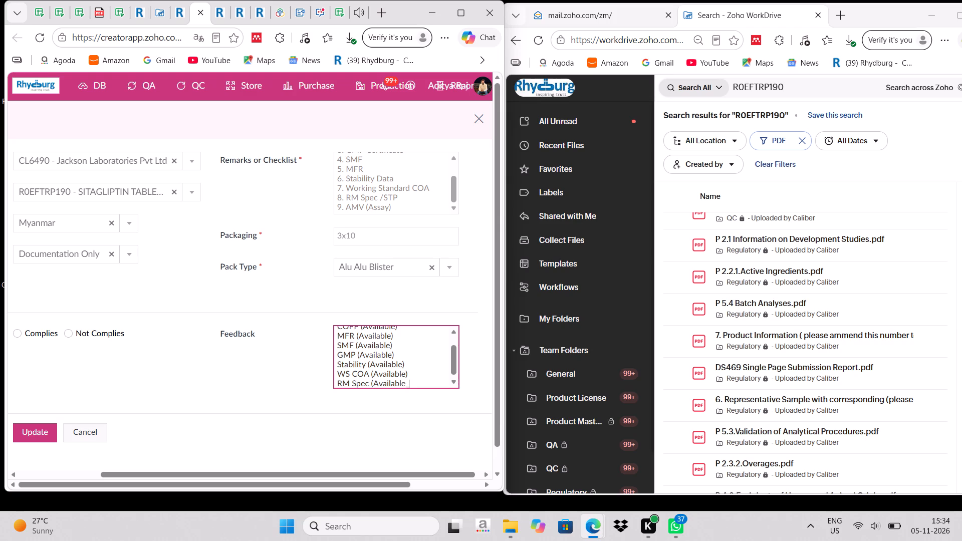
Examine further R0EFTRP190 PDF results in WorkDrive for the outstanding AMV (Assay) document.
scroll(866, 399, down, 3)
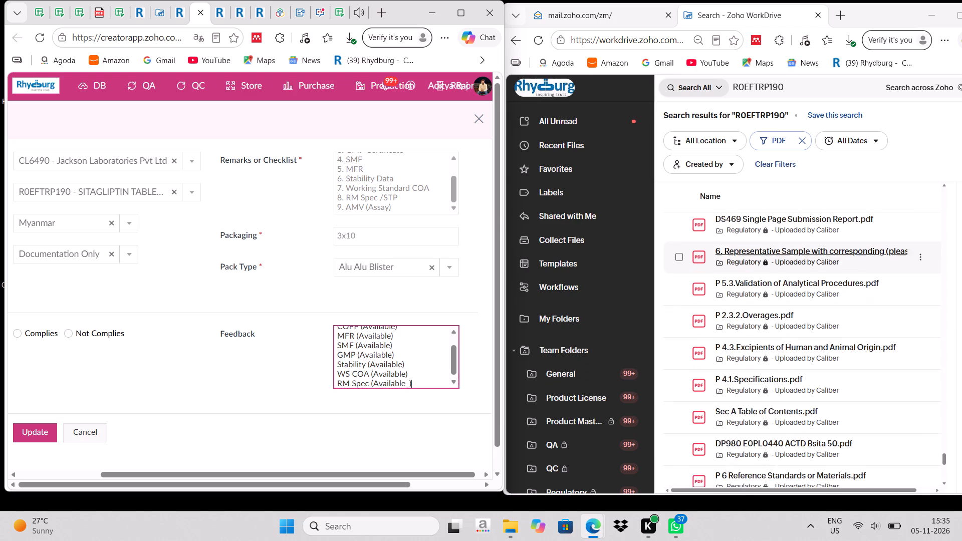
scroll(845, 390, down, 2)
right_click(845, 389)
scroll(845, 389, down, 5)
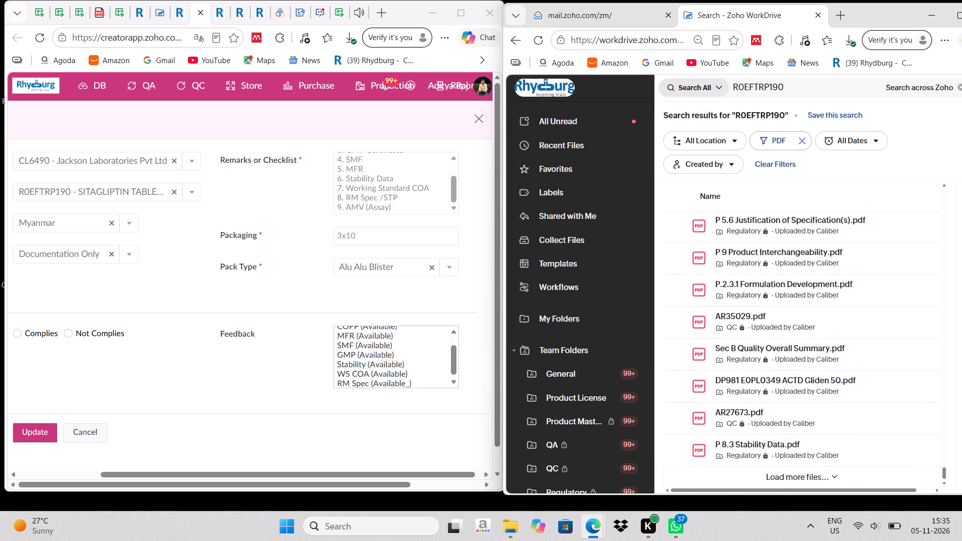
scroll(845, 387, down, 8)
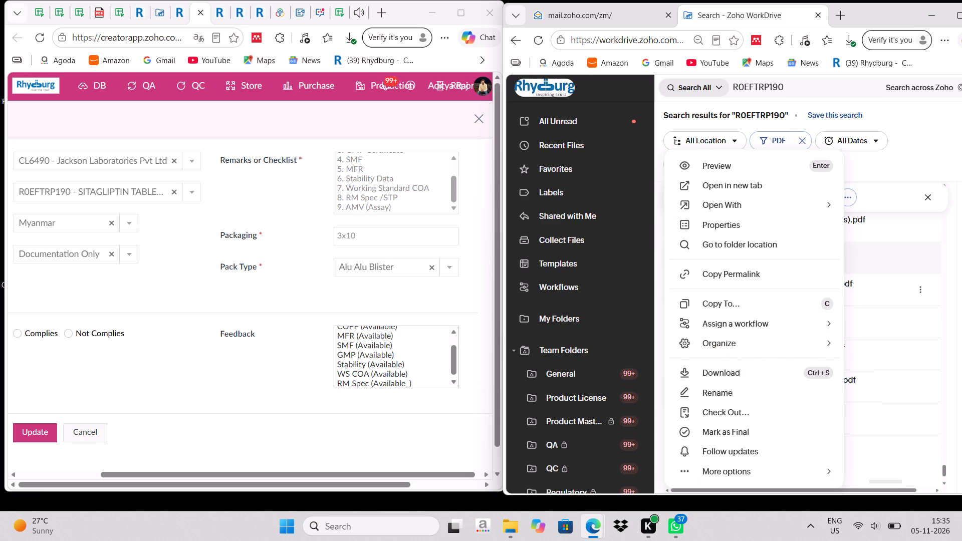
click(926, 197)
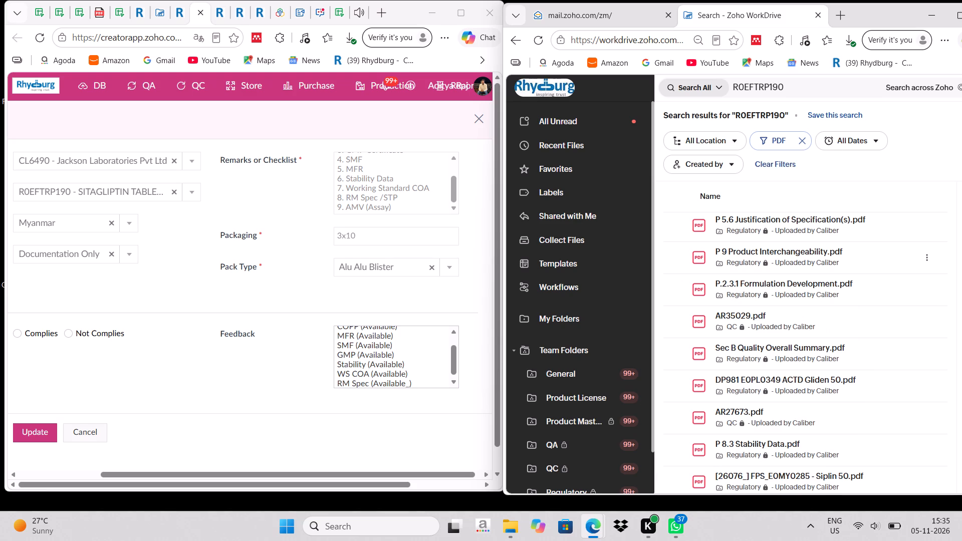
scroll(851, 411, down, 2)
scroll(804, 389, down, 8)
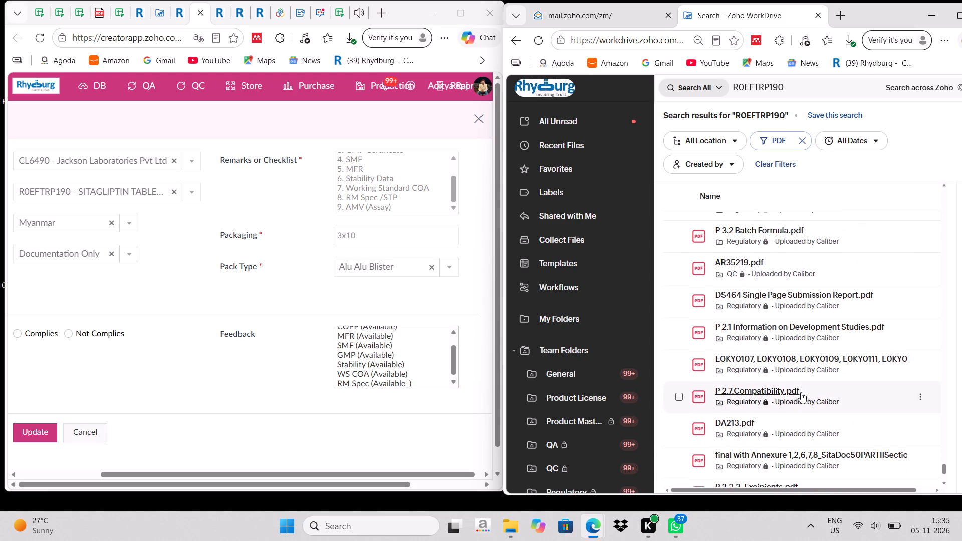
scroll(801, 392, down, 8)
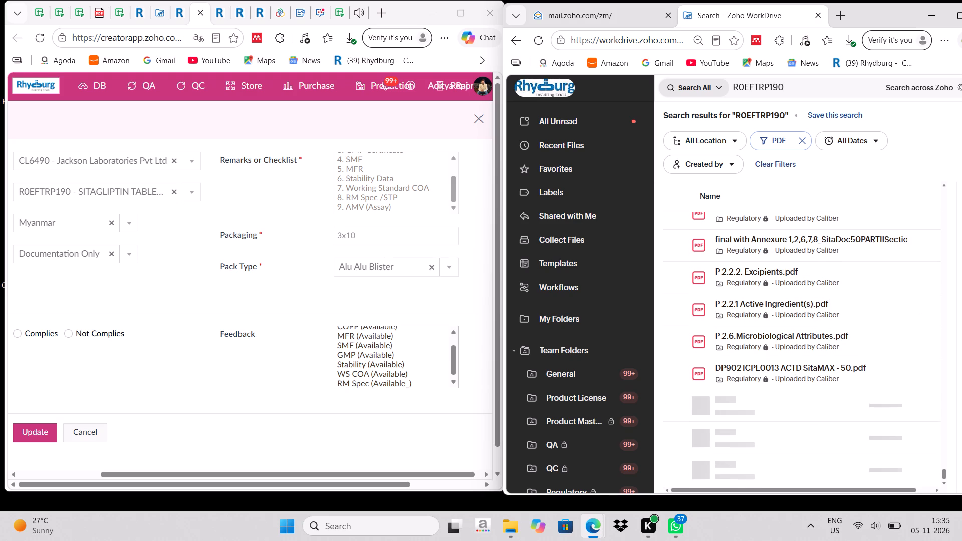
scroll(797, 375, down, 9)
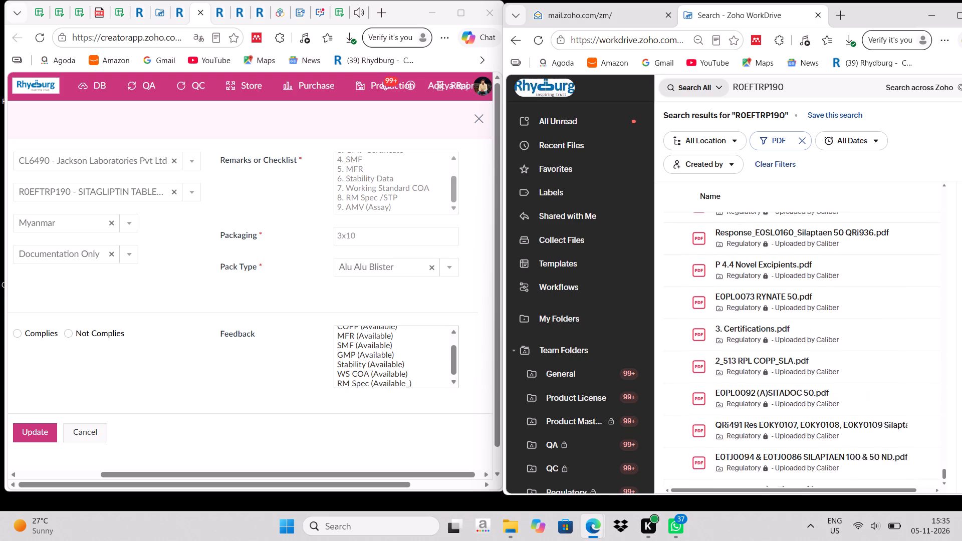
scroll(804, 393, down, 9)
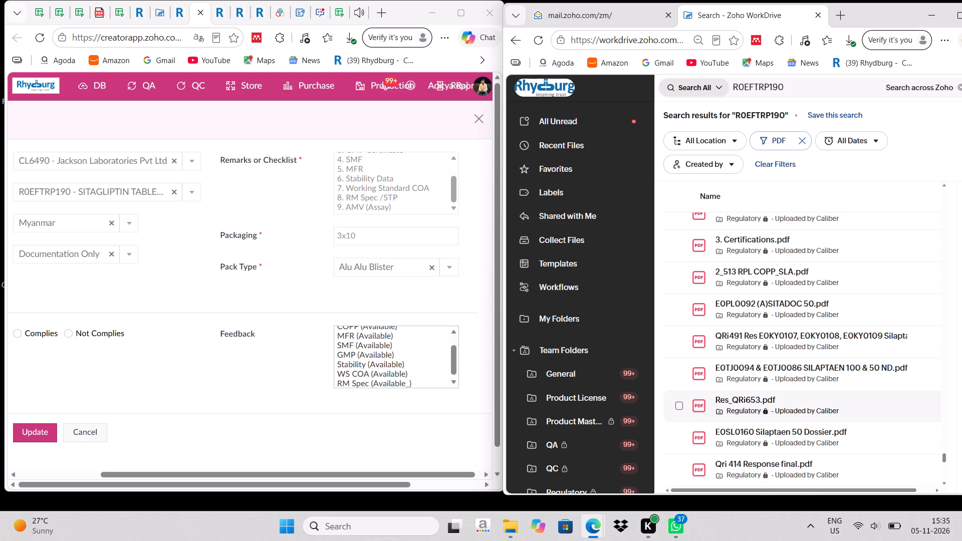
Correct the last feedback line to read "RM Spec (Available)" and start a new line below it.
click(410, 382)
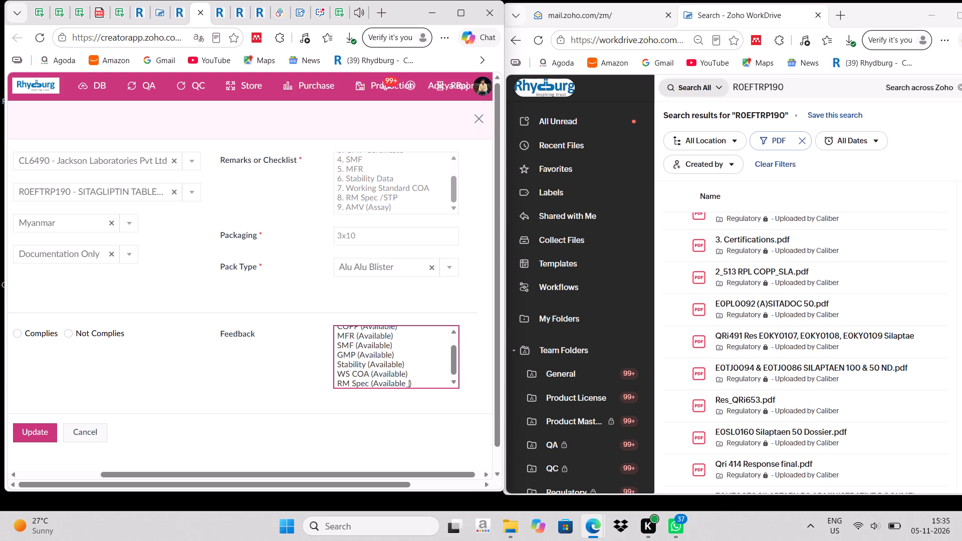
key(BackSpace)
key(BackSpace)
key(e)
key(Right)
key(Return)
Continue examining the R0EFTRP190 PDF results for the AMV (Assay) document.
scroll(748, 402, down, 3)
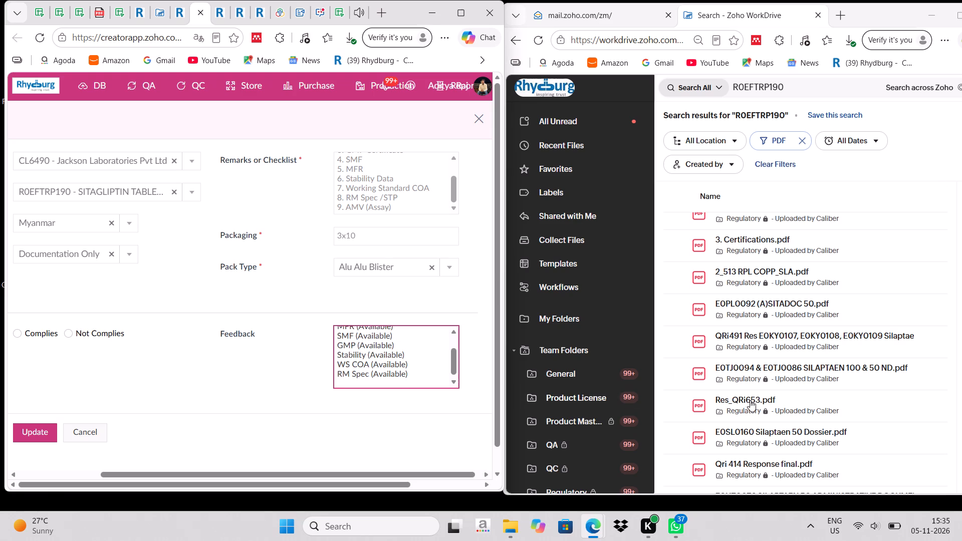
scroll(796, 383, down, 8)
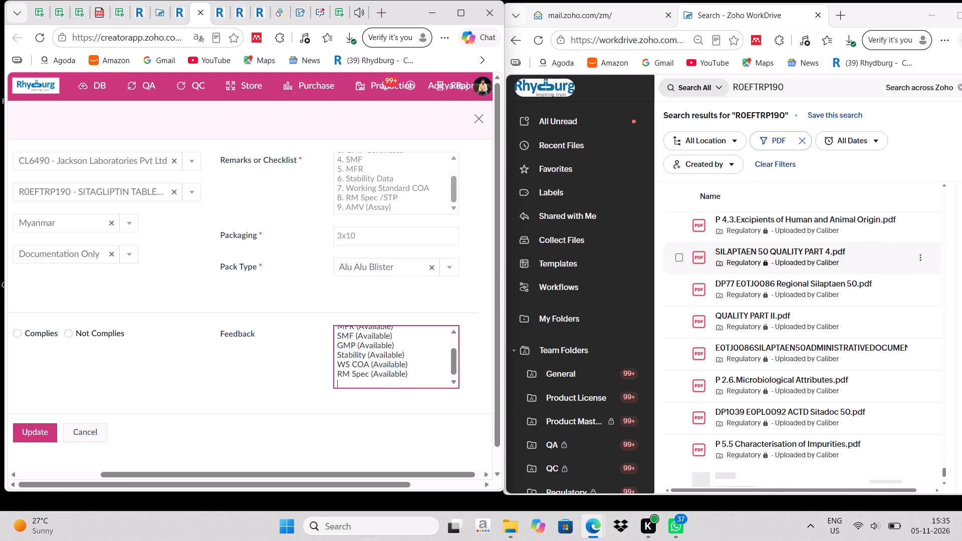
scroll(779, 387, down, 9)
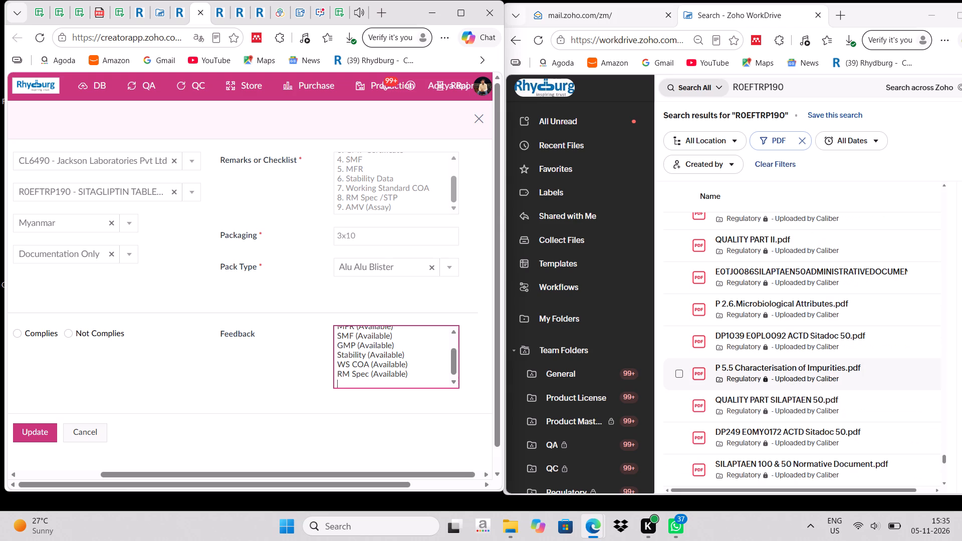
scroll(776, 388, down, 10)
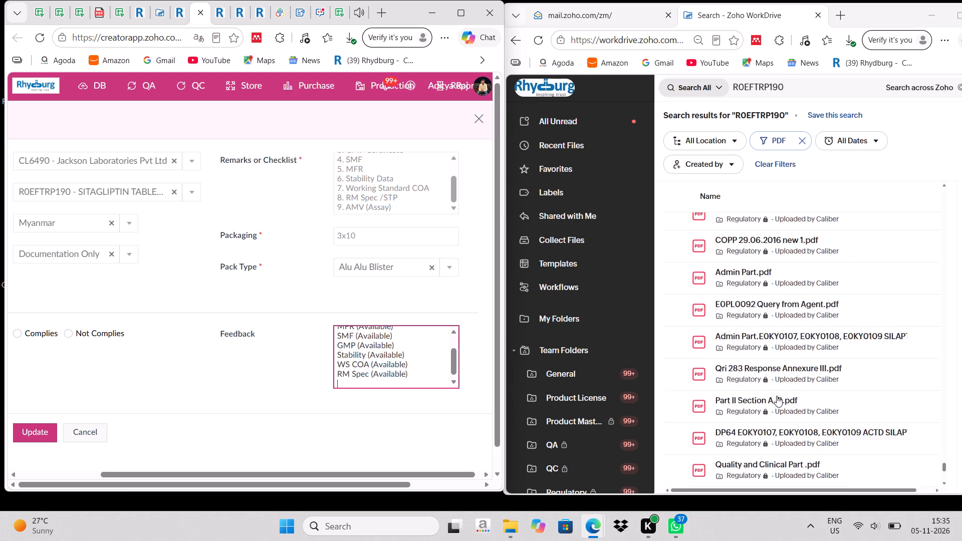
scroll(777, 396, down, 8)
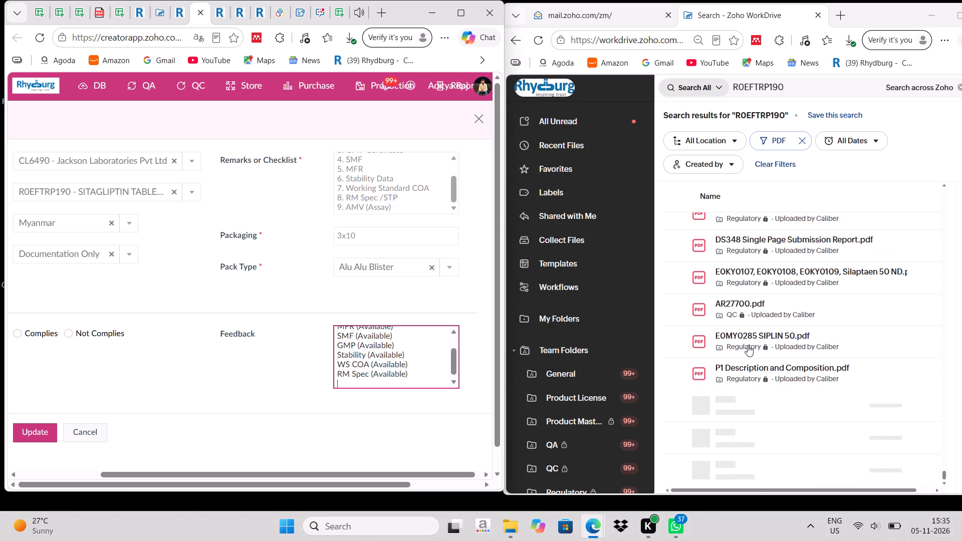
Filter the R0EFTRP190 search results to folders and check the APQR folder for the AMV (Assay) document.
click(805, 142)
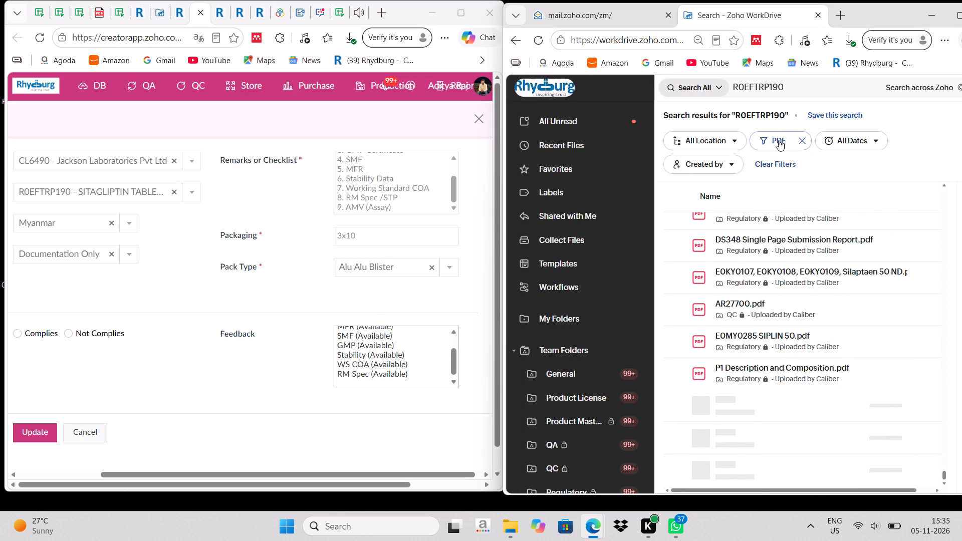
click(793, 139)
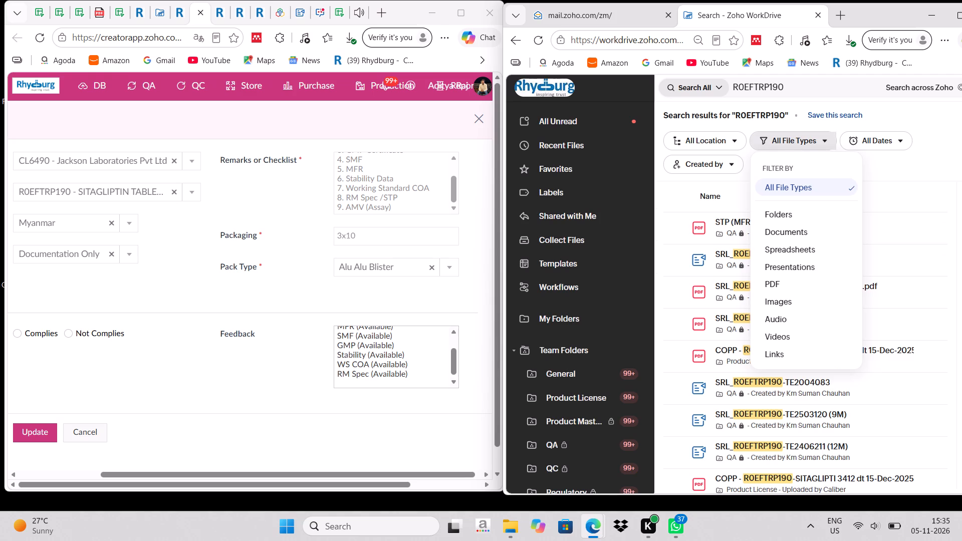
click(777, 208)
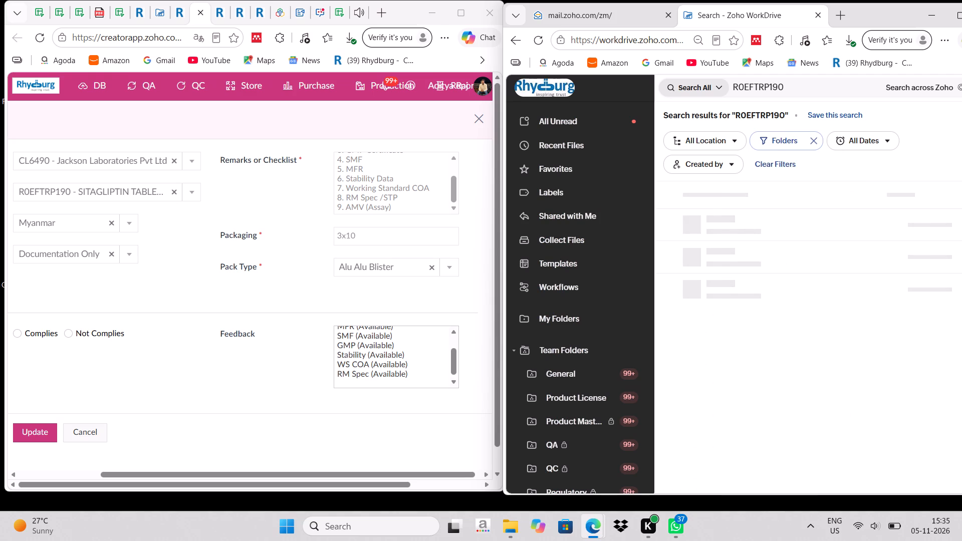
scroll(759, 351, down, 5)
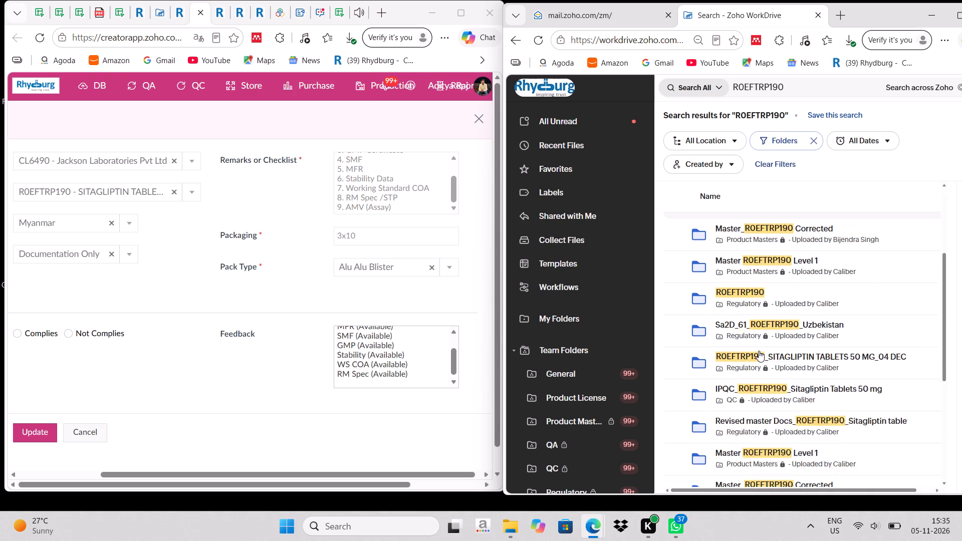
scroll(759, 353, down, 12)
scroll(747, 397, down, 12)
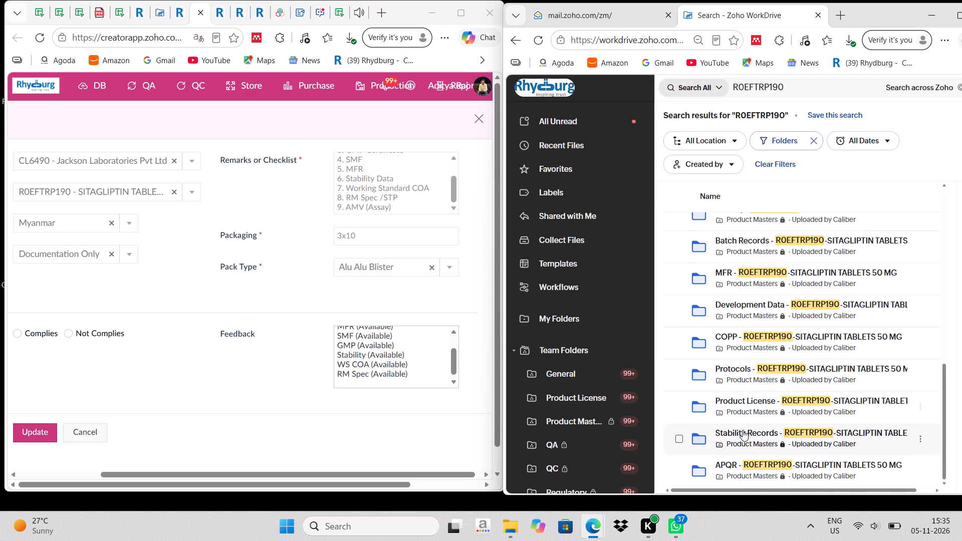
scroll(743, 430, down, 1)
click(763, 466)
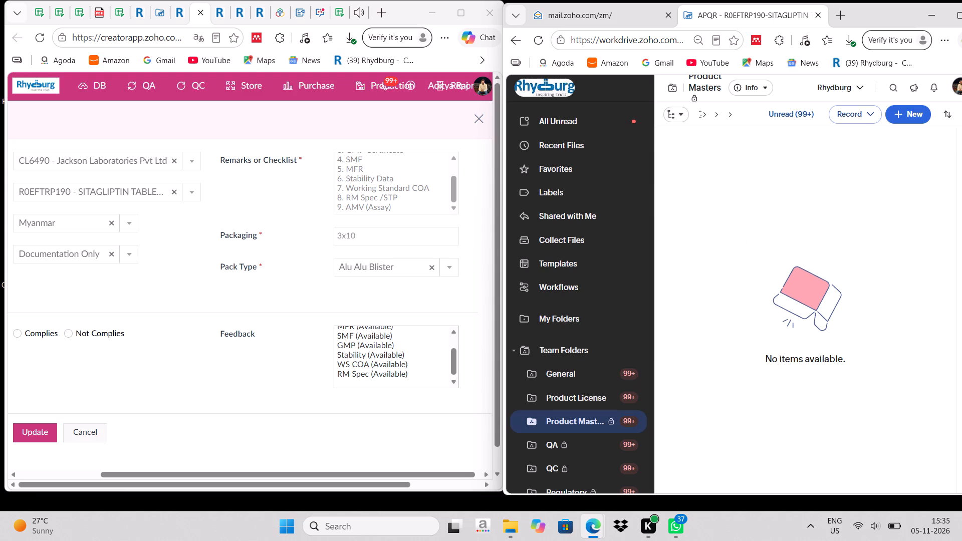
click(515, 37)
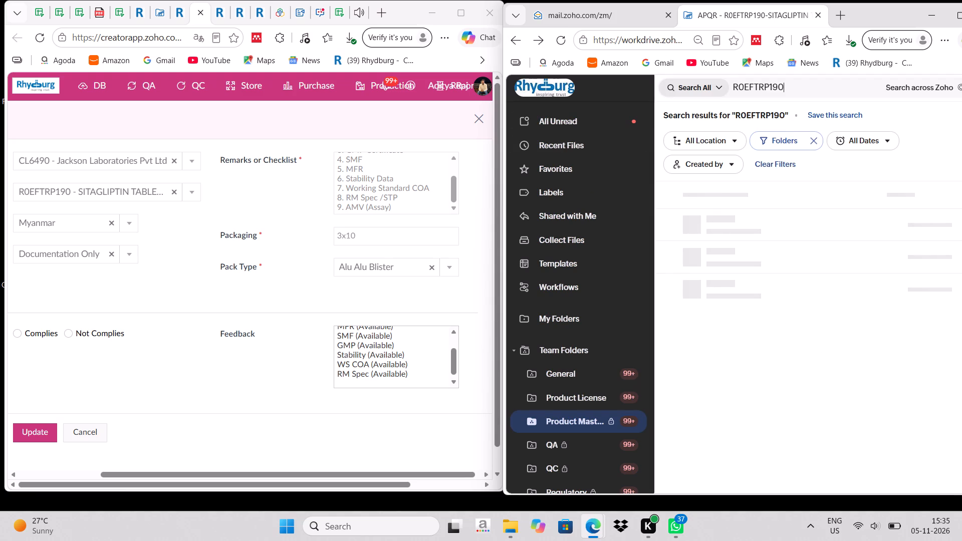
Check the R0EFTRP190 Stability Records and Product License folders for the AMV (Assay) document.
scroll(736, 377, down, 5)
scroll(789, 427, down, 19)
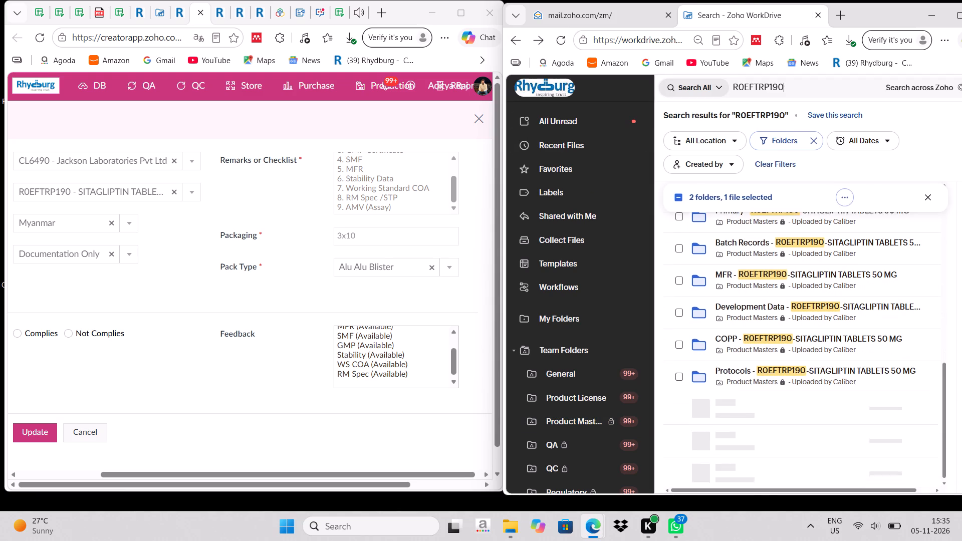
scroll(781, 444, down, 8)
click(779, 431)
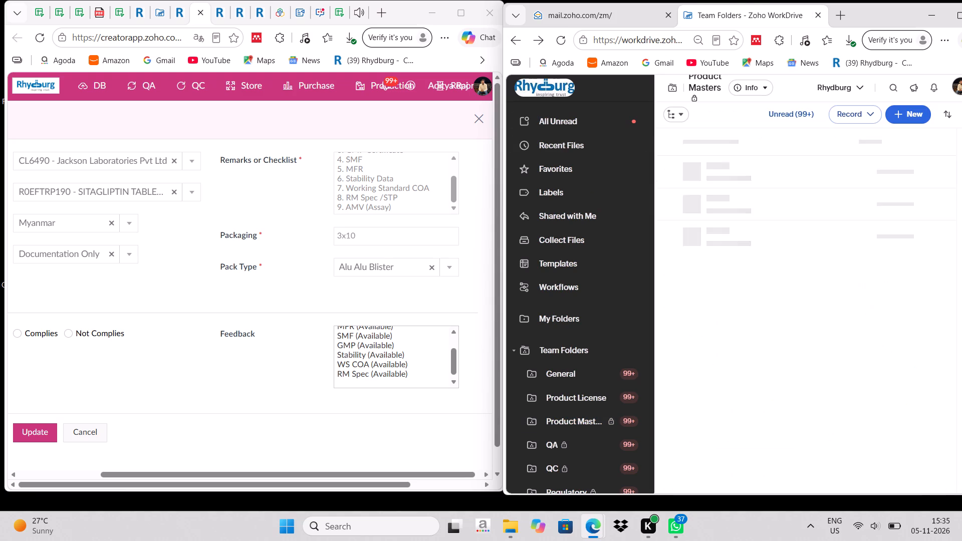
click(510, 38)
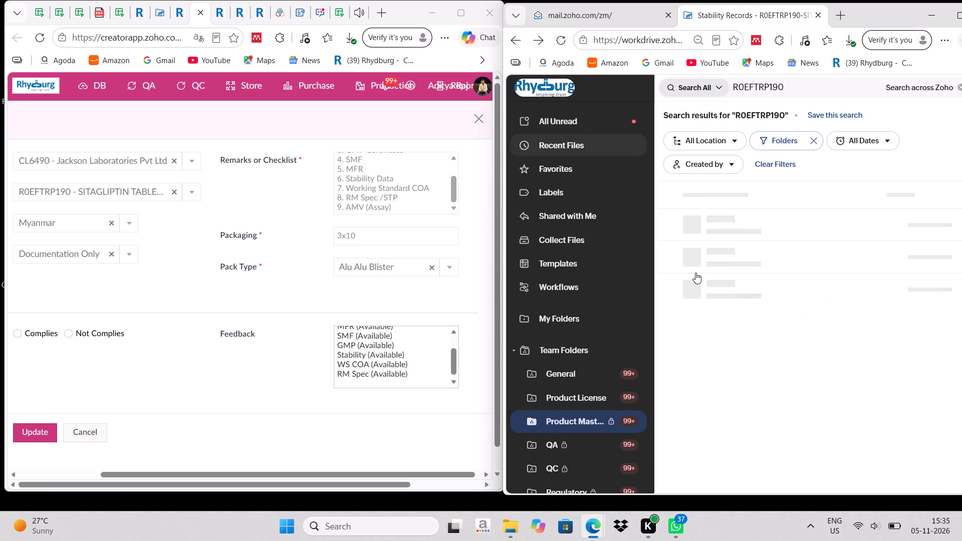
scroll(729, 380, down, 9)
scroll(778, 400, down, 20)
scroll(793, 380, down, 7)
click(769, 402)
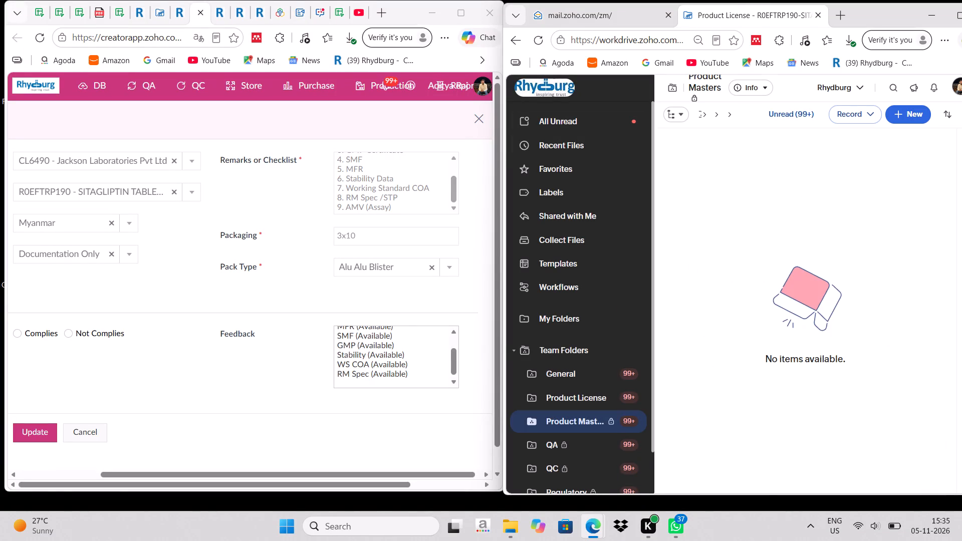
click(508, 38)
Check the Protocols folder for R0EFTRP190 Sitagliptin Tablets 50 mg for the AMV (Assay) document.
scroll(771, 369, down, 5)
scroll(796, 422, down, 5)
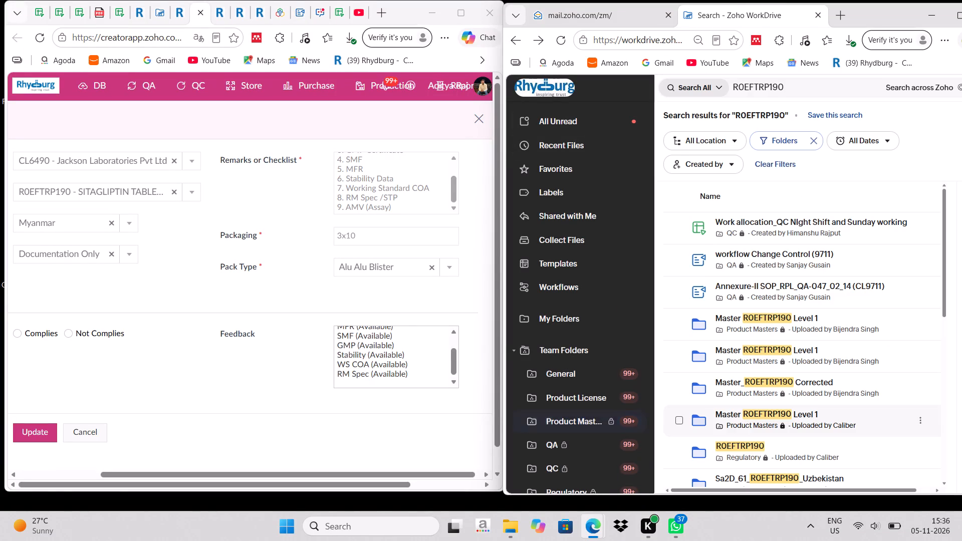
scroll(796, 425, down, 18)
scroll(843, 412, down, 5)
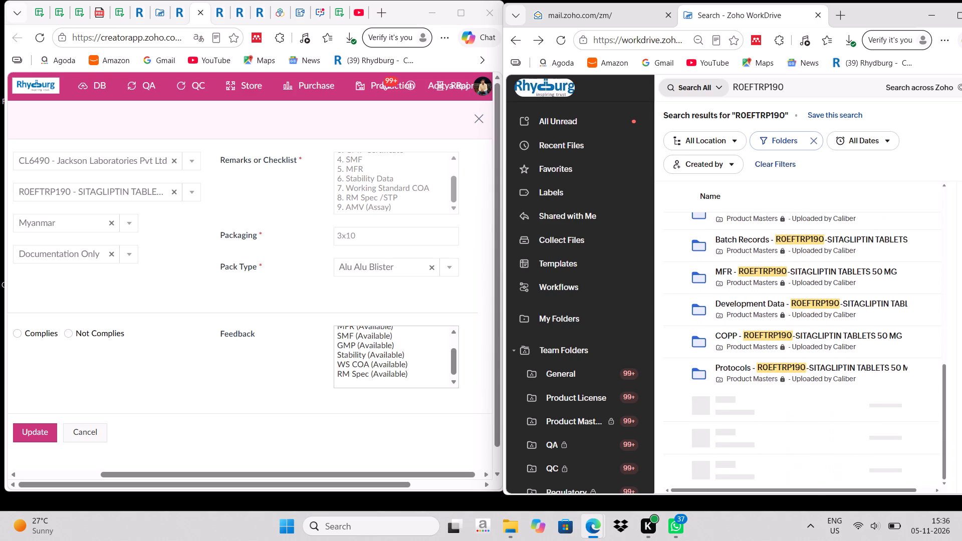
scroll(843, 415, down, 18)
click(784, 369)
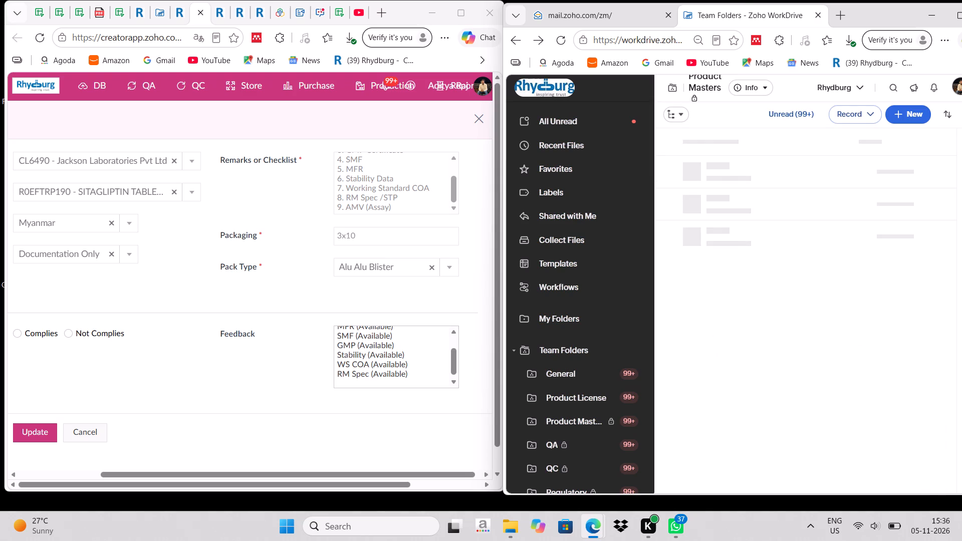
click(515, 43)
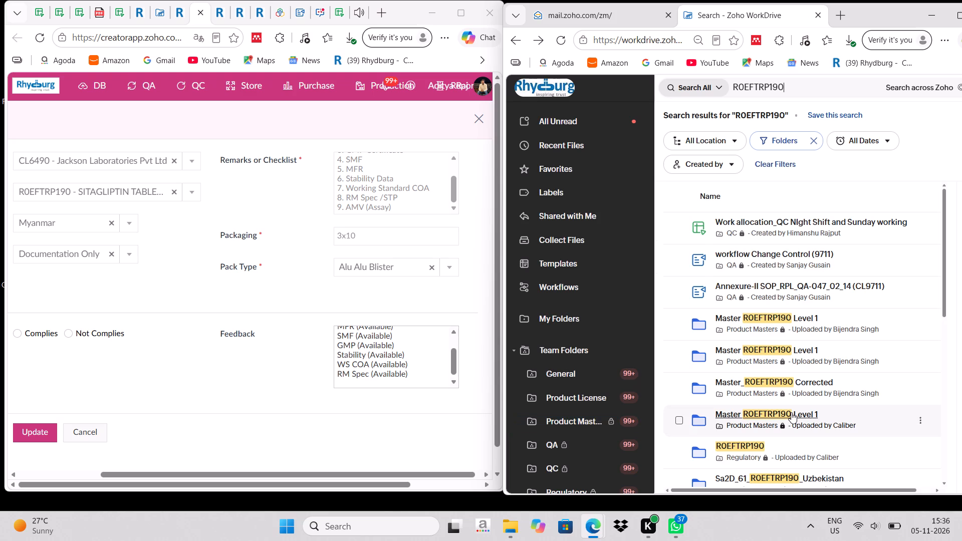
Open a Master R0EFTRP190 Level 1 folder from the results and examine its file list for the AMV document.
scroll(791, 412, up, 1)
scroll(791, 413, down, 1)
click(762, 257)
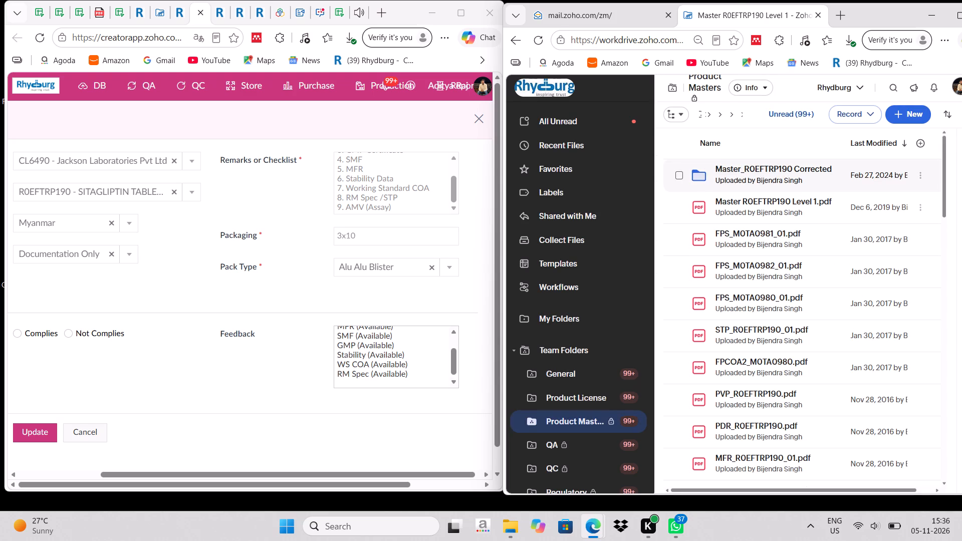
scroll(721, 392, down, 1)
scroll(783, 236, up, 4)
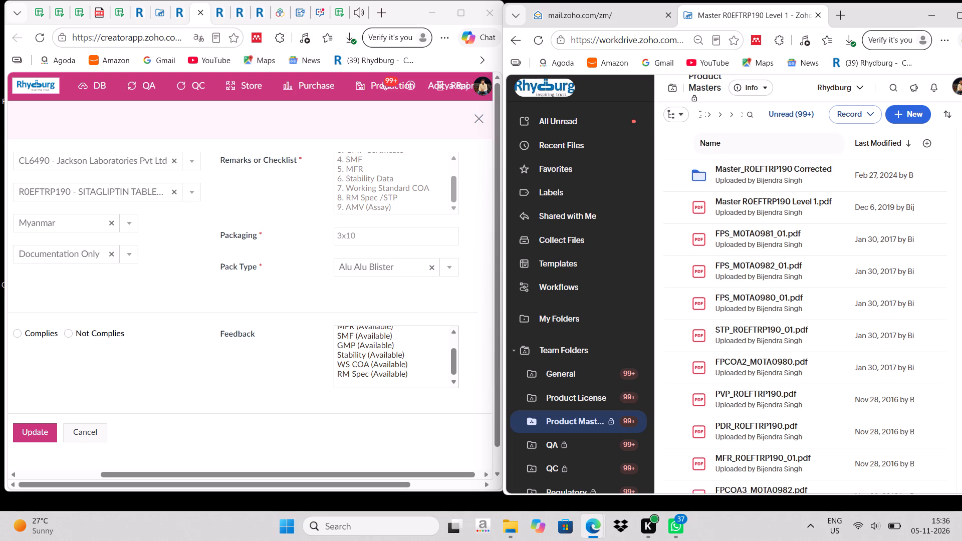
Examine the Master_R0EFTRP190 Corrected folder and its PDF Revisied subfolder for the AMV document, and return to the search results.
click(791, 169)
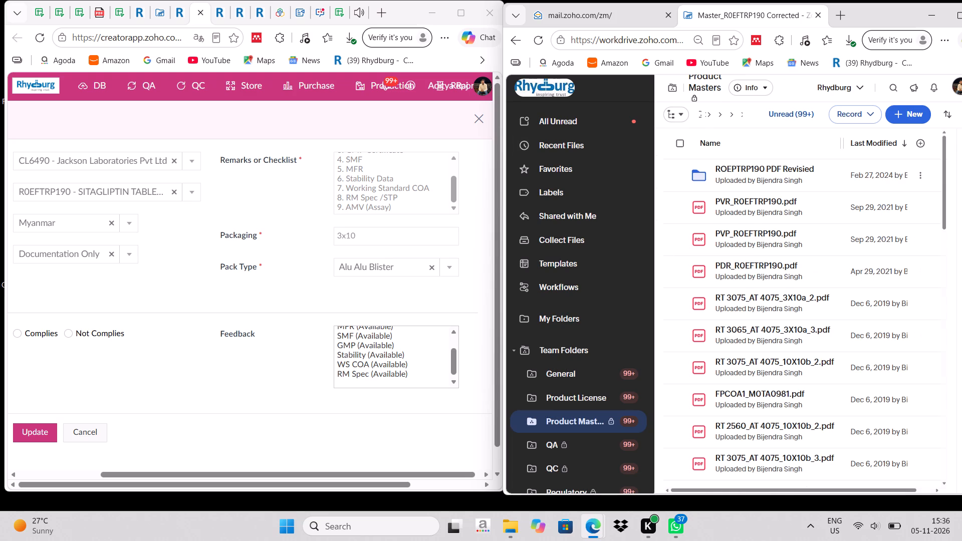
scroll(727, 357, down, 17)
scroll(718, 420, down, 11)
scroll(737, 401, up, 13)
scroll(736, 402, up, 11)
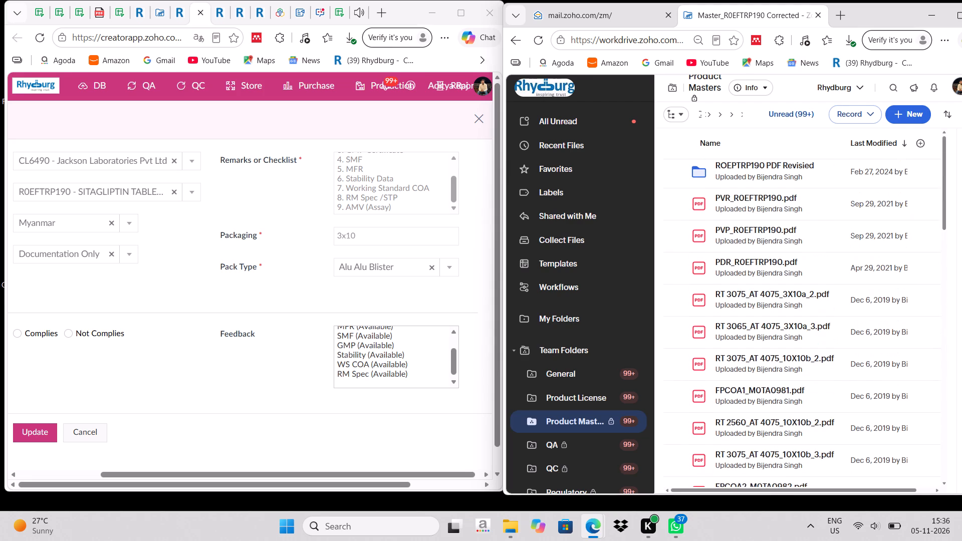
scroll(736, 402, up, 2)
click(745, 172)
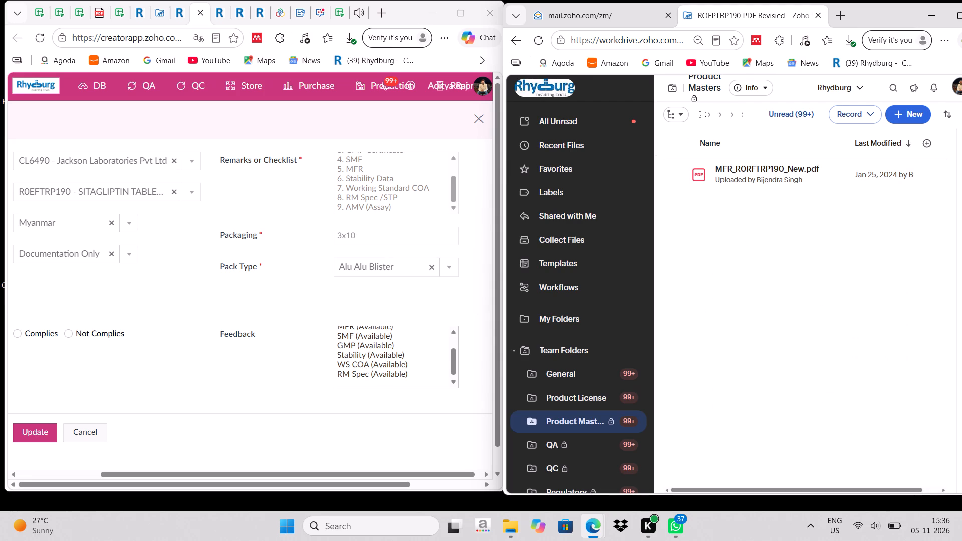
click(516, 41)
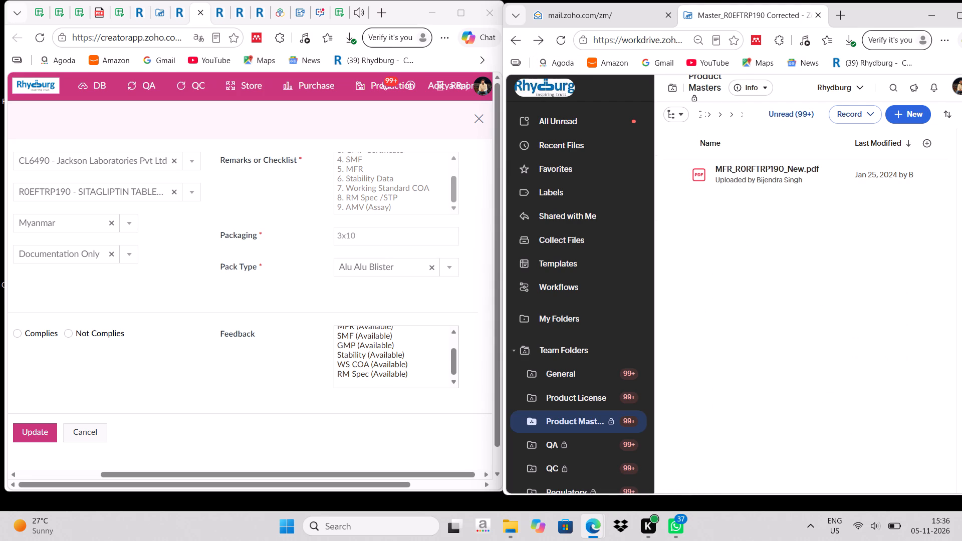
click(516, 41)
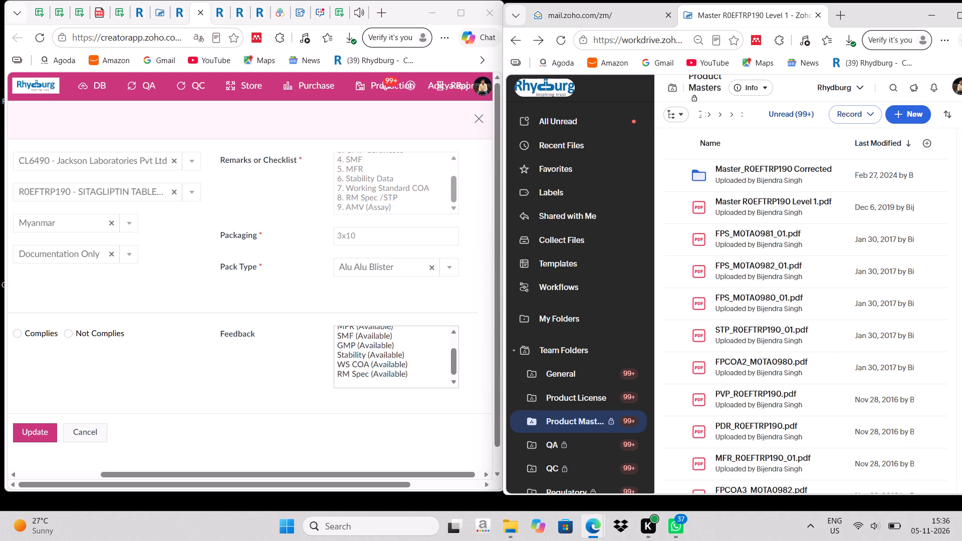
click(517, 42)
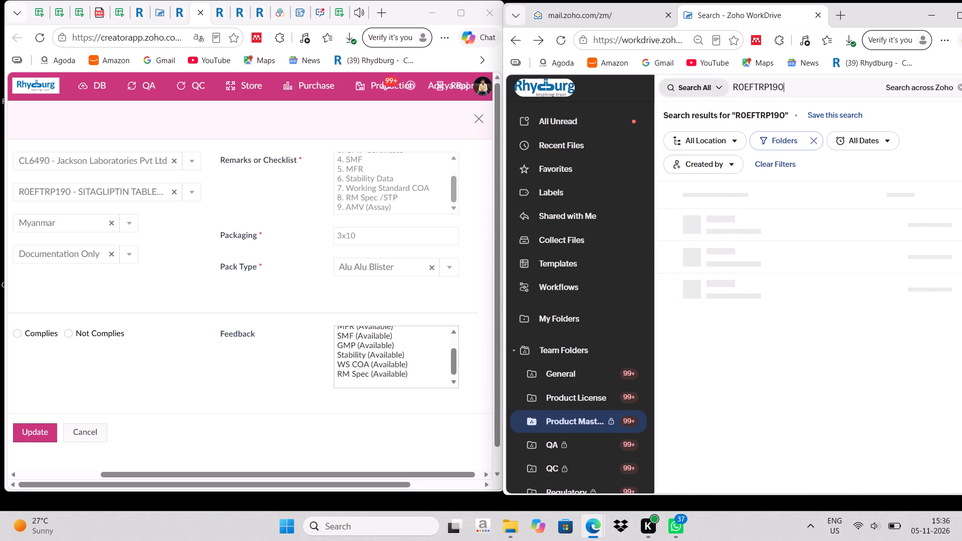
Check the COPP folder for R0EFTRP190 Sitagliptin Tablets 50 mg for the AMV document.
scroll(775, 354, down, 18)
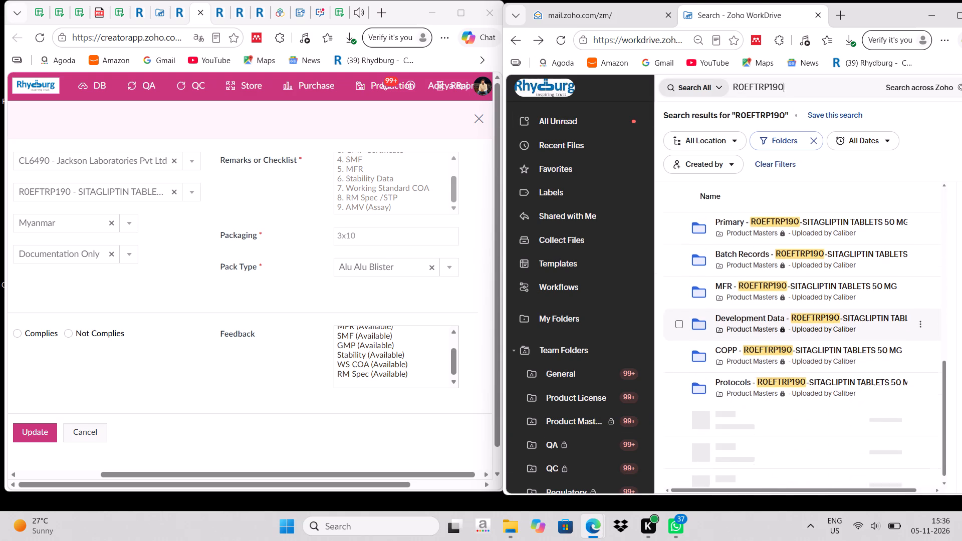
scroll(772, 394, down, 18)
scroll(764, 418, down, 7)
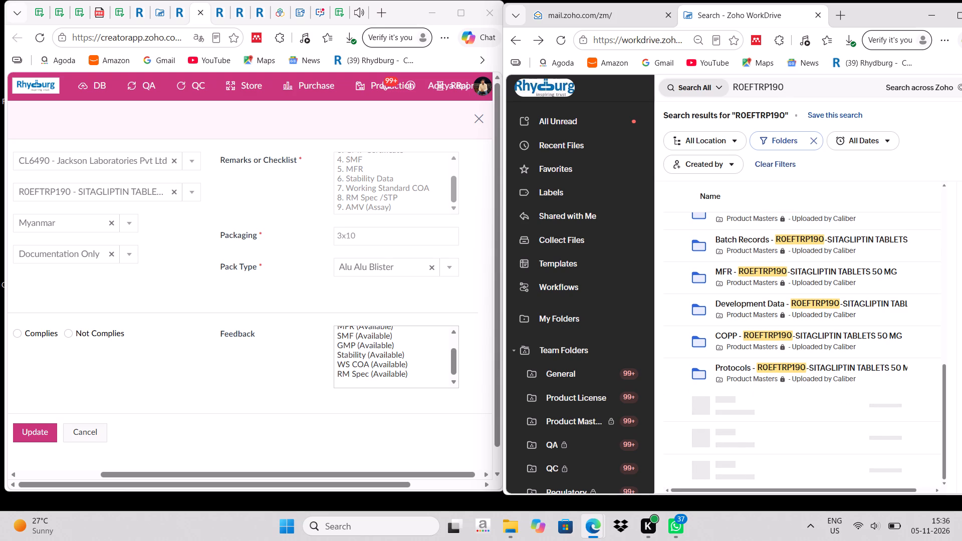
scroll(760, 407, down, 17)
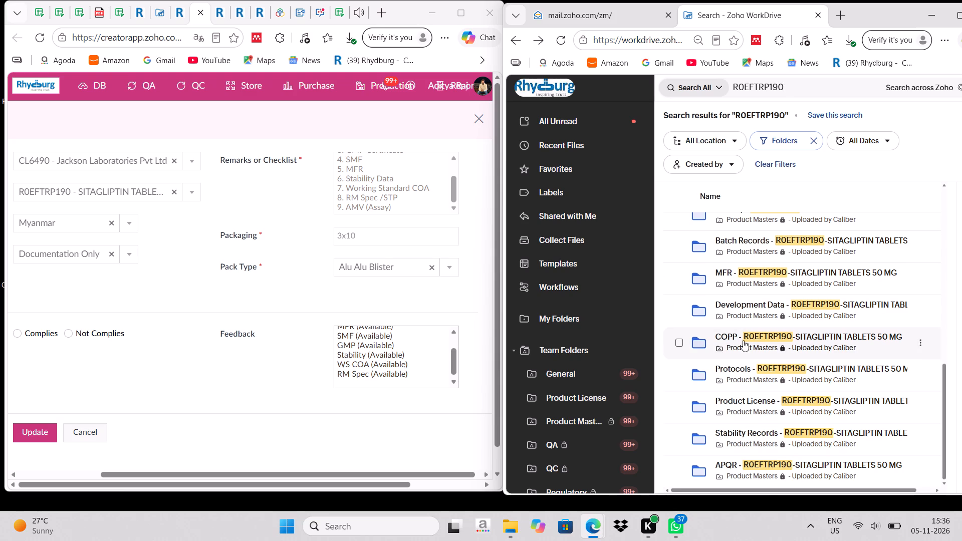
click(743, 338)
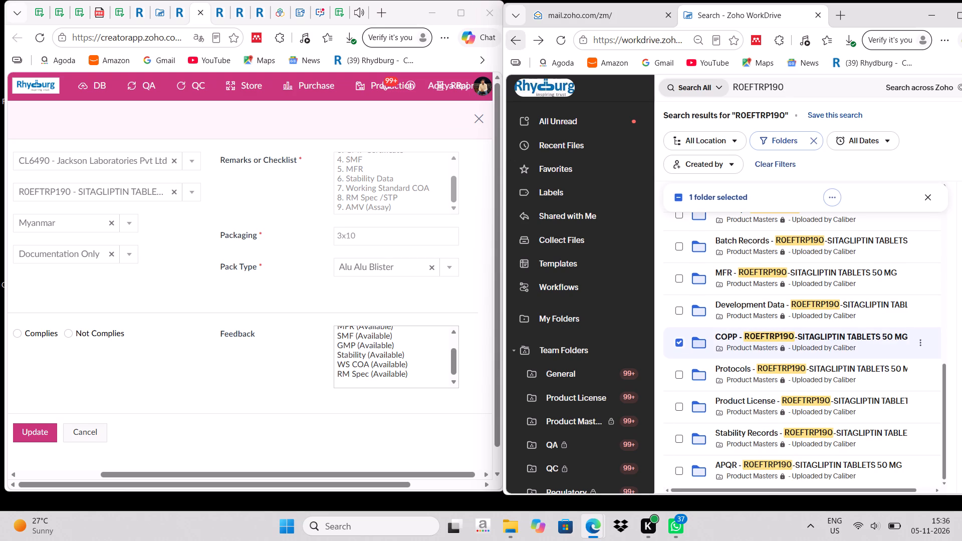
click(726, 340)
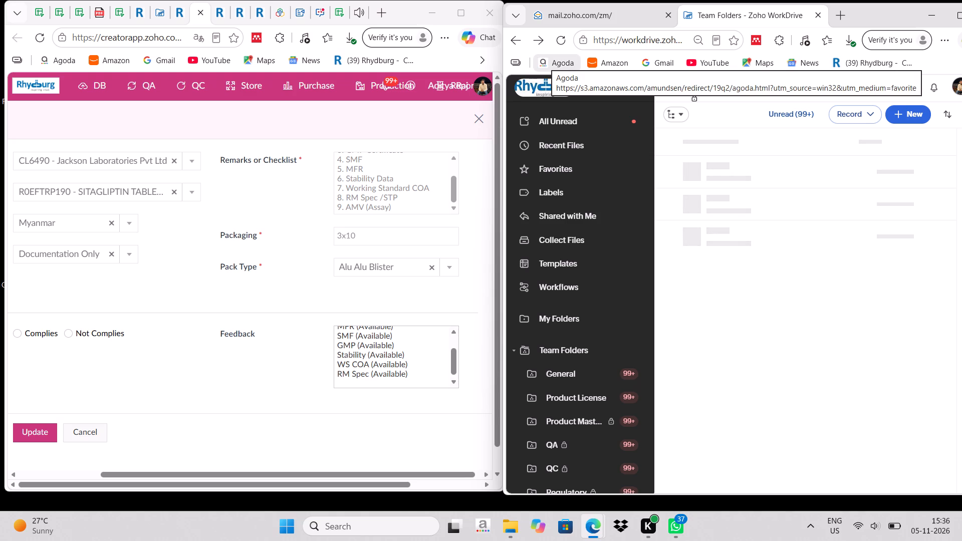
click(520, 43)
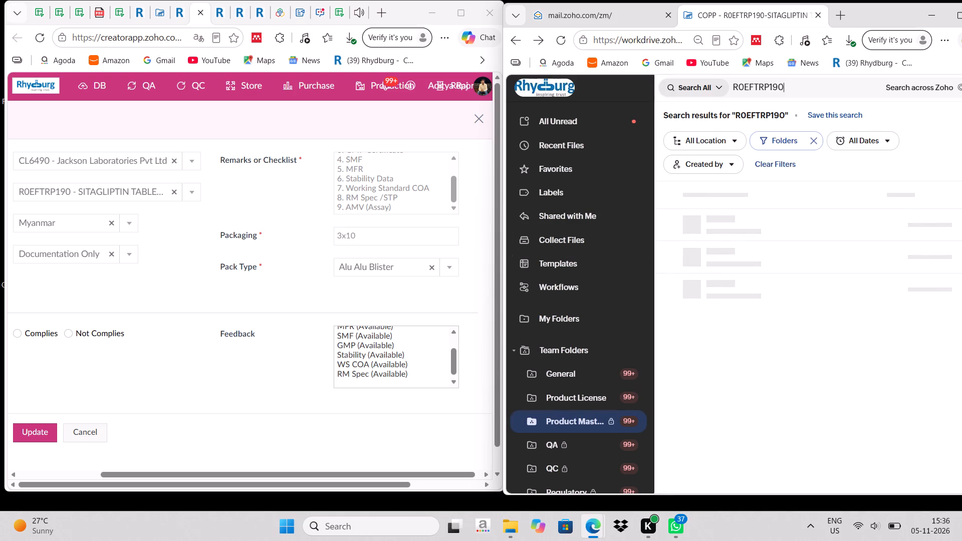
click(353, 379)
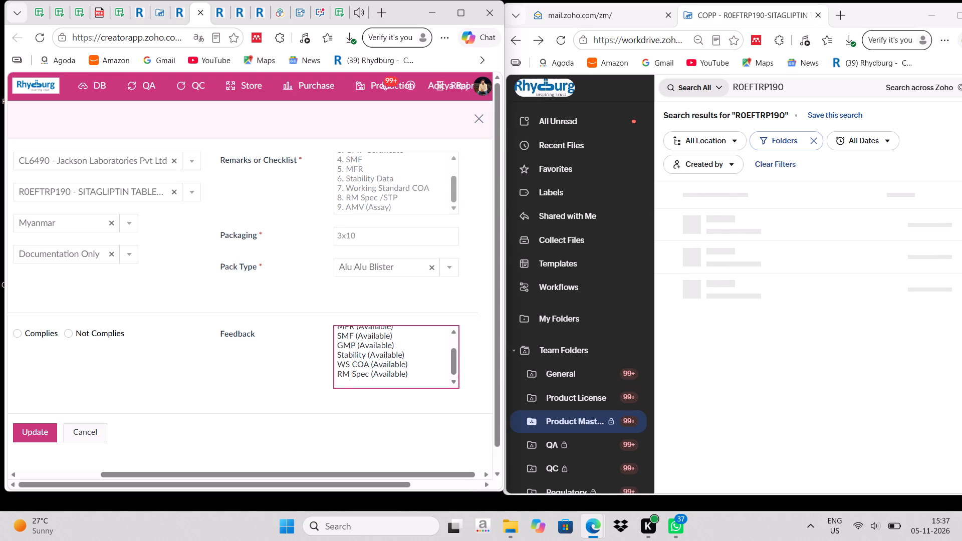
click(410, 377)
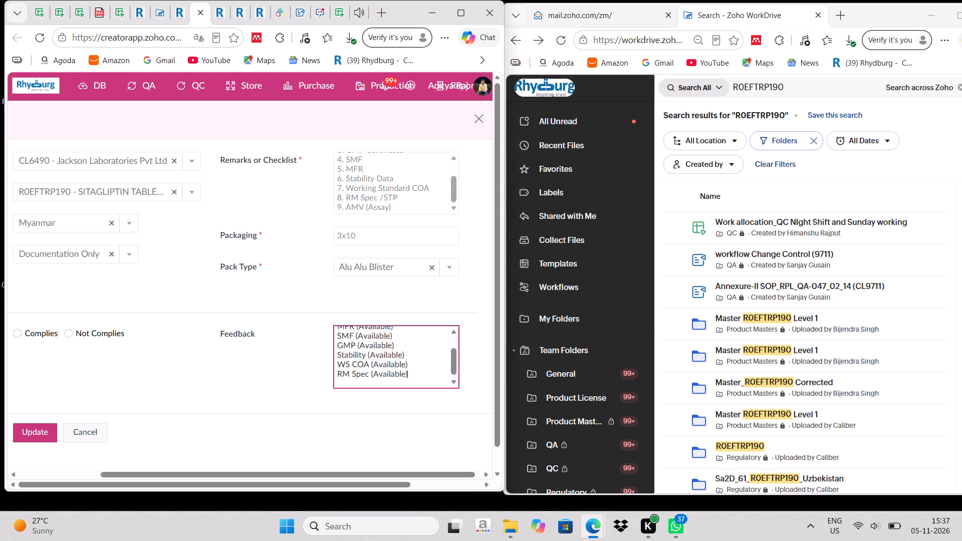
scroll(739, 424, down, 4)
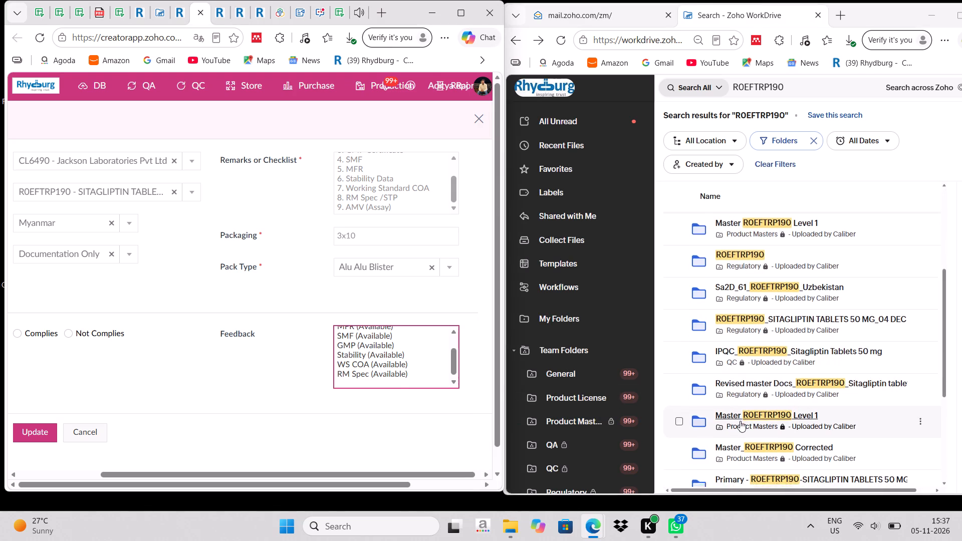
Switch the file type filter from folders to PDF and search for "R0EFTRP190 AMV".
click(813, 141)
click(791, 142)
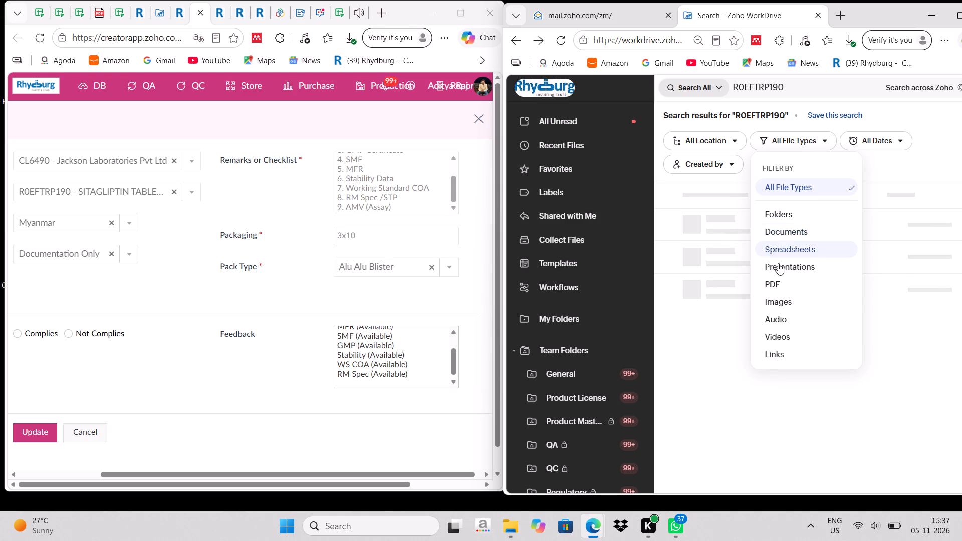
click(780, 282)
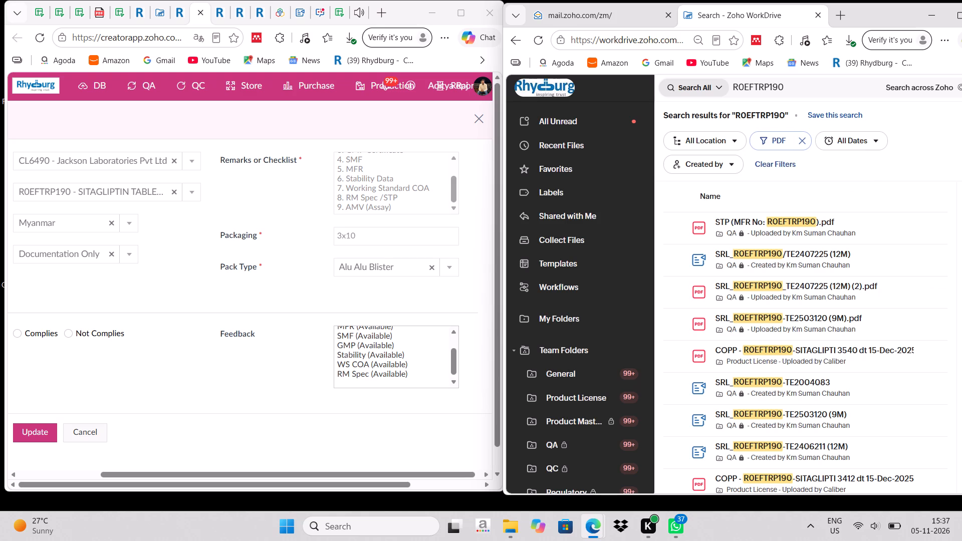
click(786, 85)
key(space)
text(AMV)
key(Return)
key(Return)
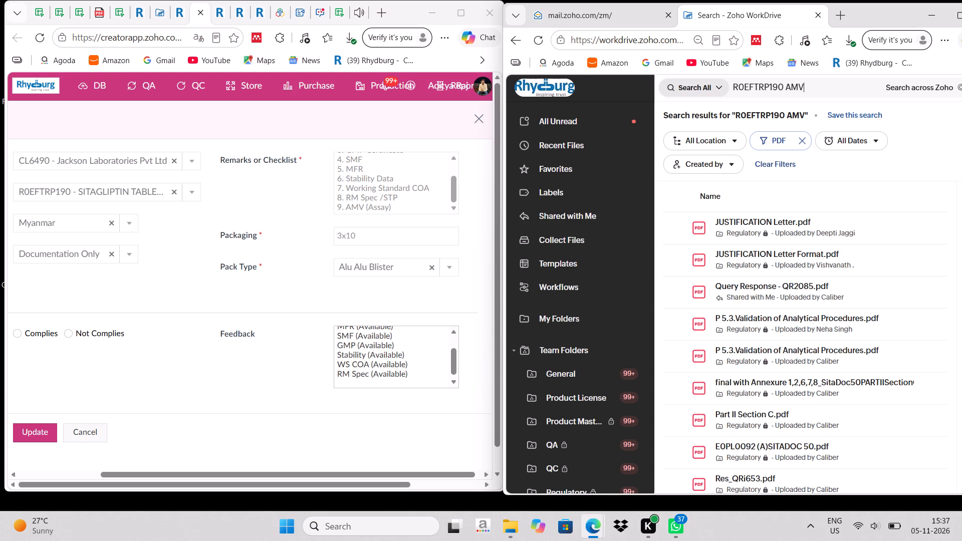
Review the PDF search results for the AMV document and add "AMV (Not available) will be available in 90 days" to the R0EFTRP190 feedback.
scroll(830, 368, down, 3)
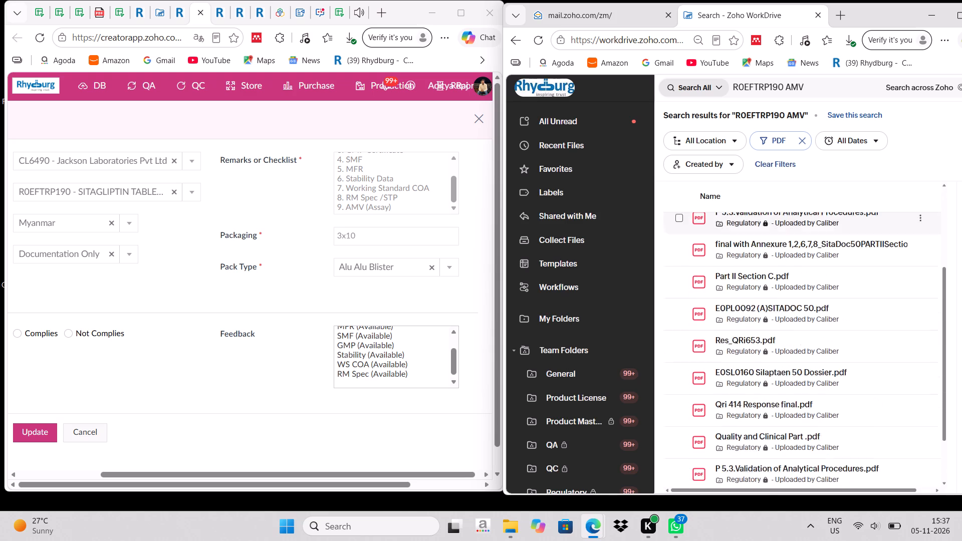
scroll(822, 427, down, 8)
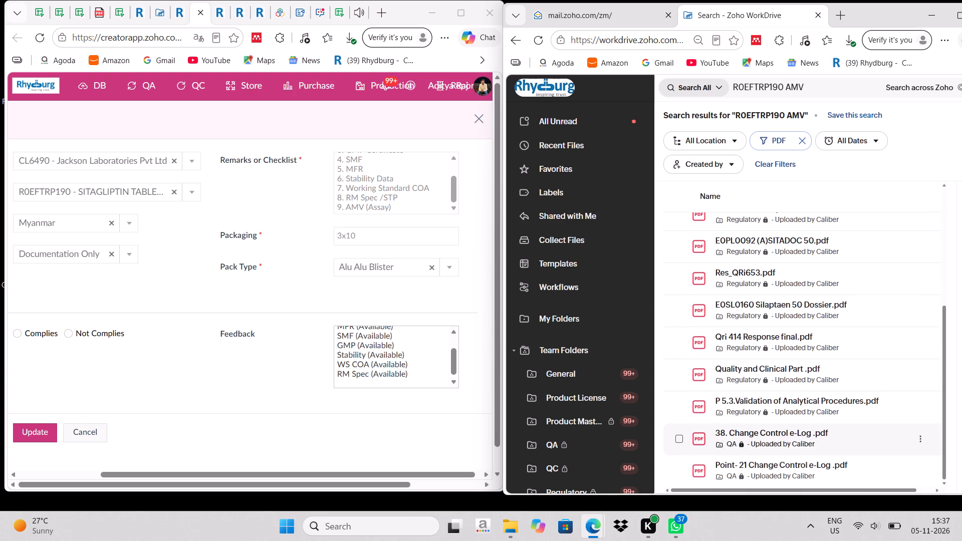
scroll(824, 423, up, 10)
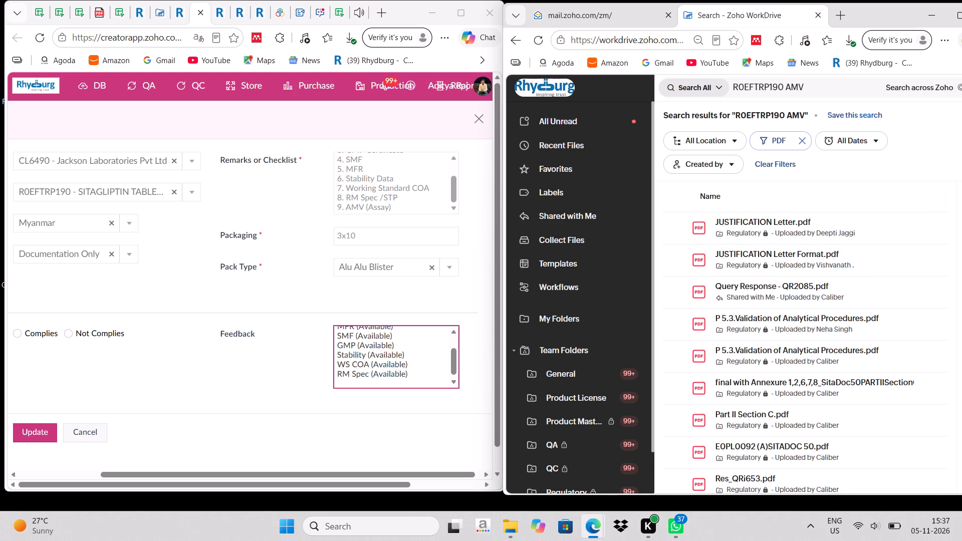
click(346, 382)
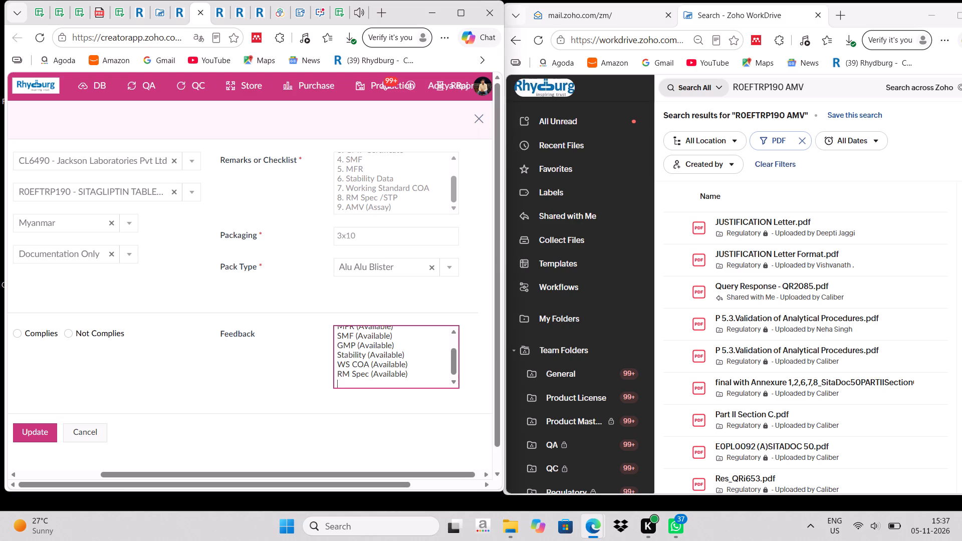
key(shift+a)
text(MV)
key(space)
text((No)
key(t)
key(space)
text(available)
text() will be available in 90 day)
key(s)
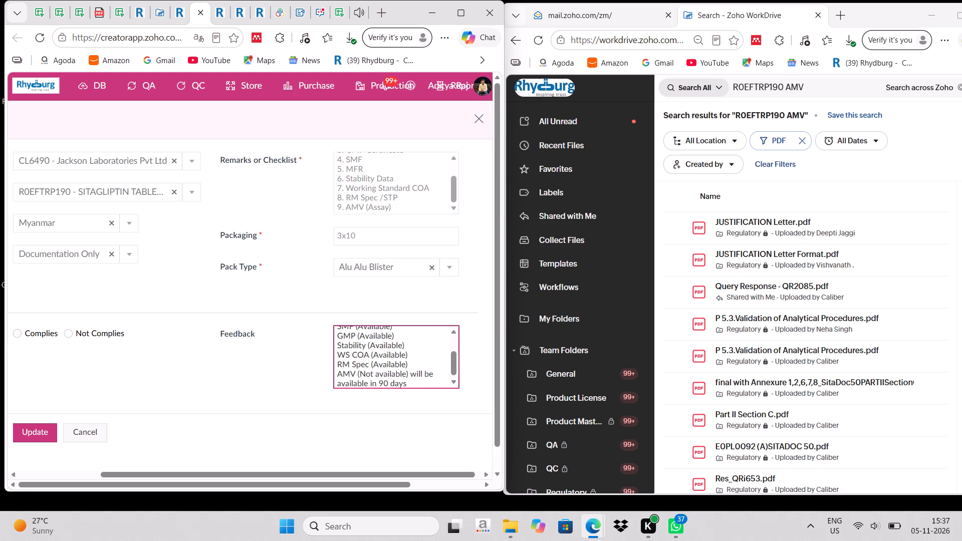
Mark the R0EFTRP190 Sitagliptin gap analysis request as Complies and save the updated record.
click(19, 333)
click(38, 427)
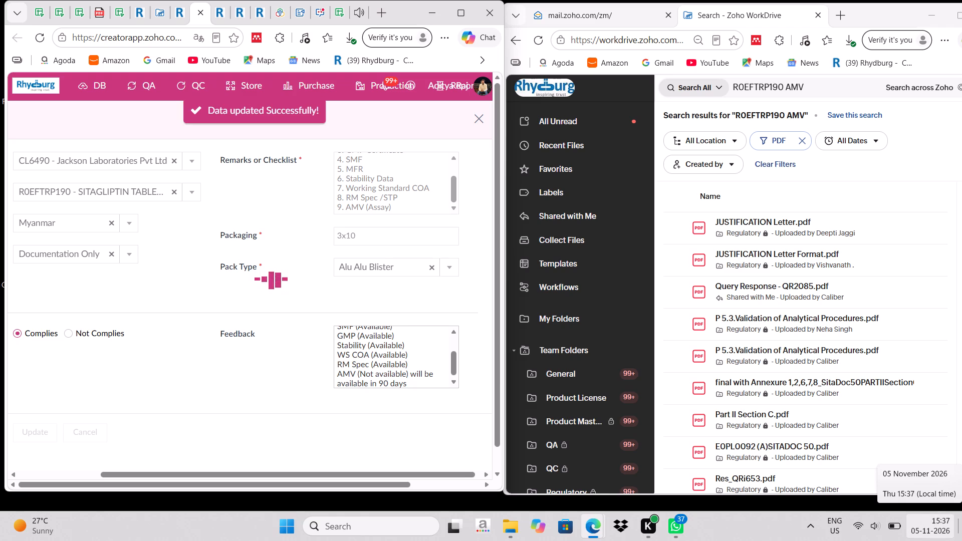
Lower the system sound volume and close the quick settings.
click(875, 524)
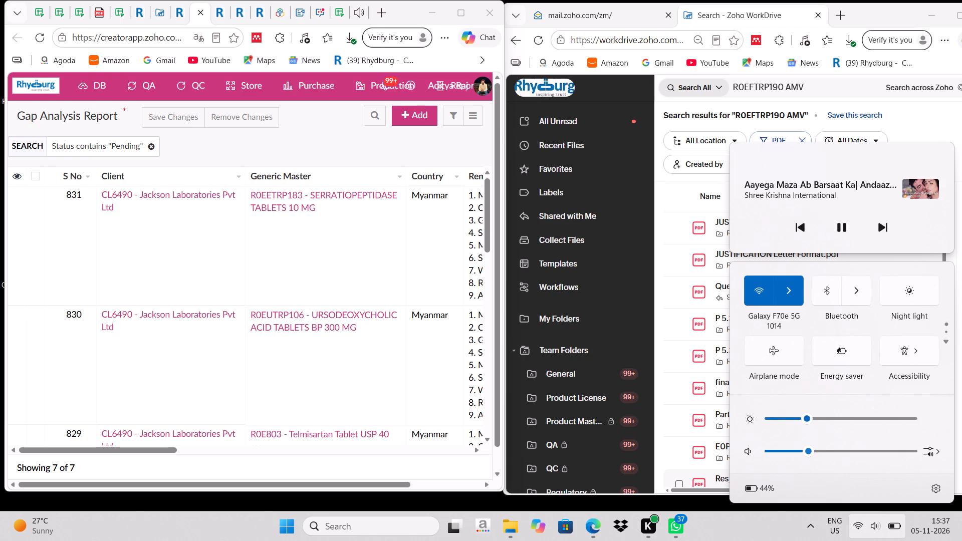
click(776, 451)
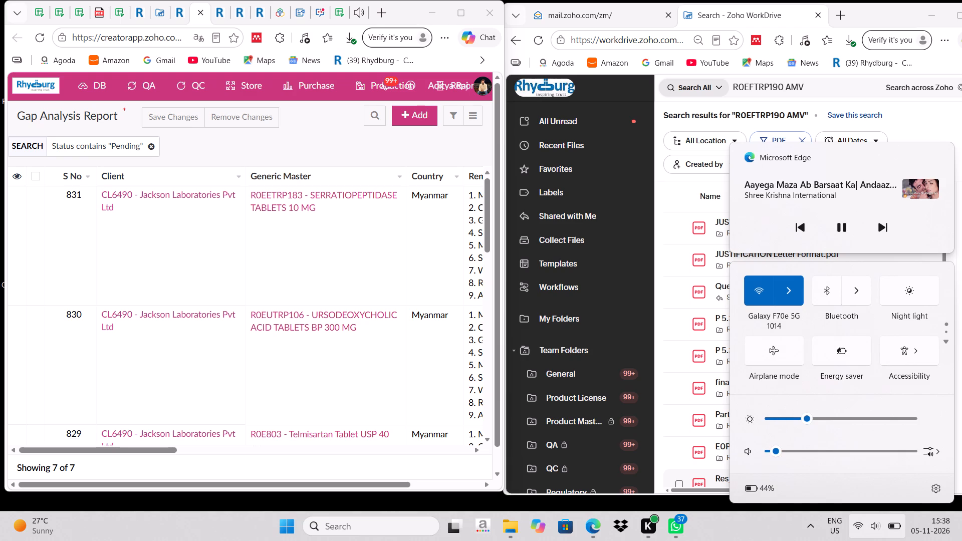
click(783, 449)
click(419, 465)
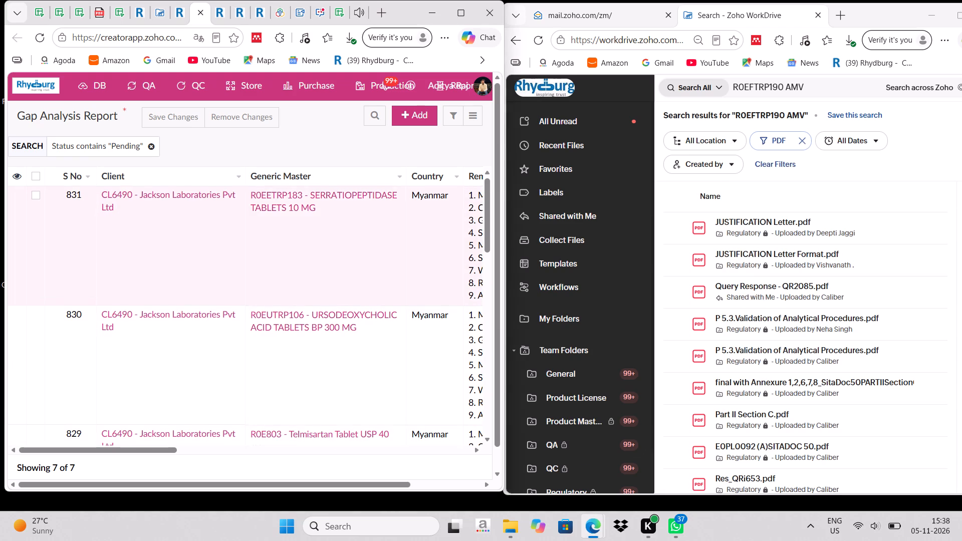
Examine the remaining pending requests in the Gap Analysis Report to choose which one to process.
scroll(211, 258, down, 7)
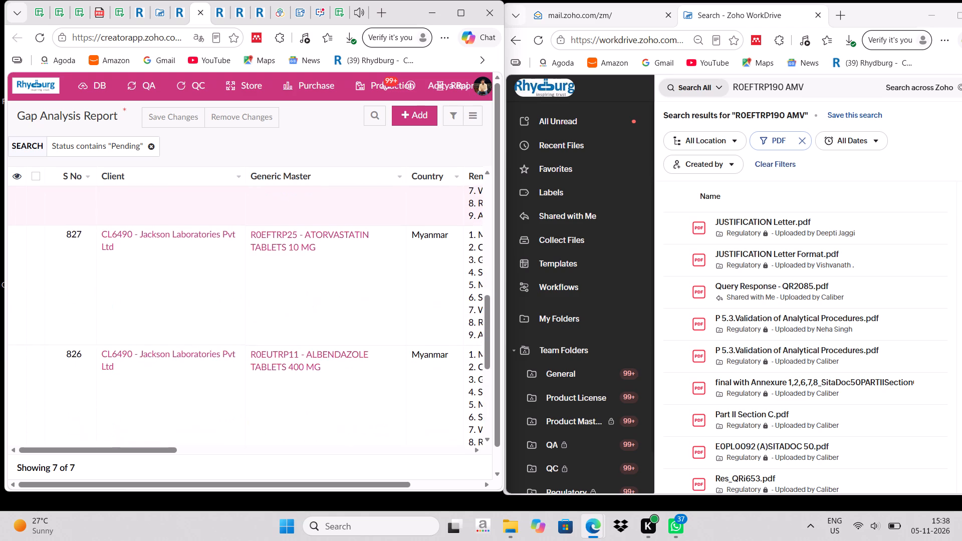
scroll(210, 260, down, 5)
scroll(211, 264, up, 2)
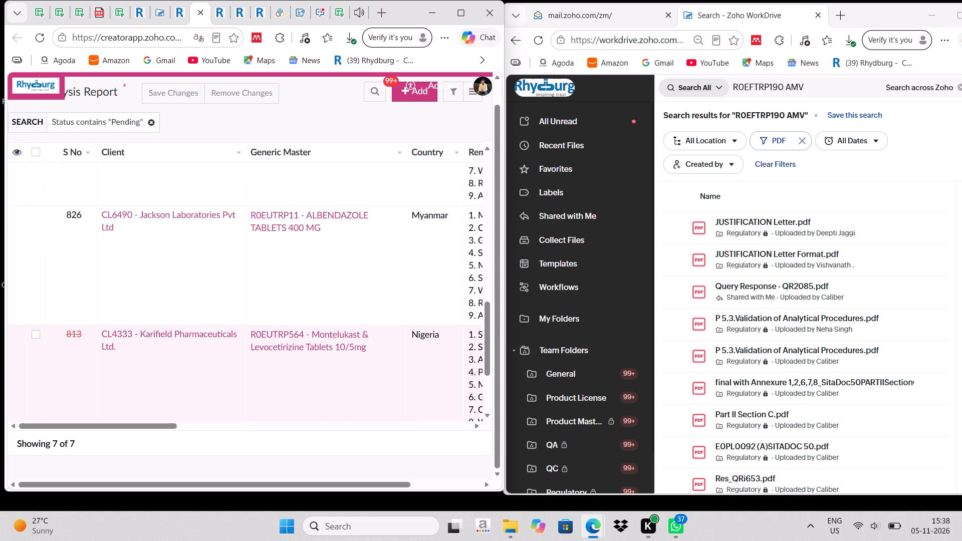
scroll(211, 263, up, 1)
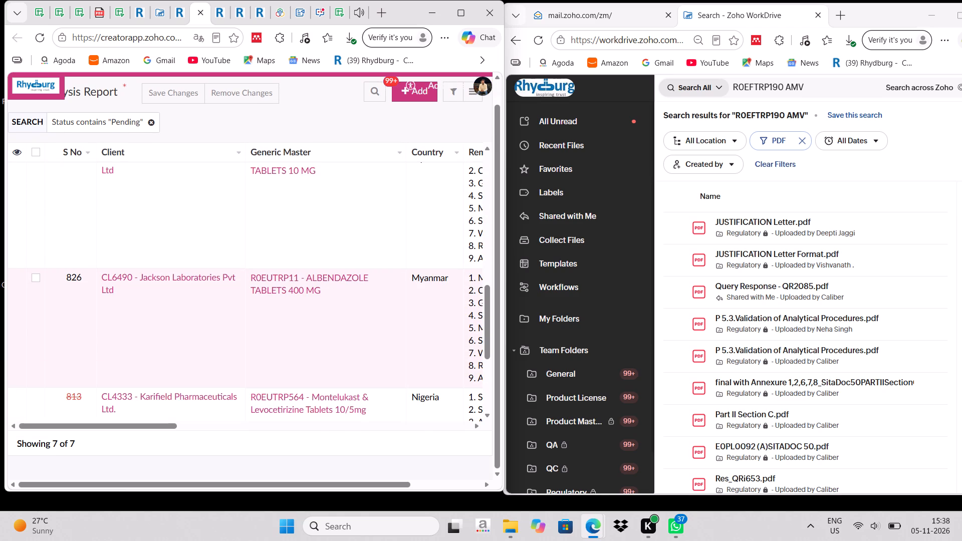
Open the generic master record of pending request 826, Albendazole Tablets 400 mg, and copy its code R0EUTRP11.
scroll(217, 341, down, 2)
scroll(216, 341, up, 1)
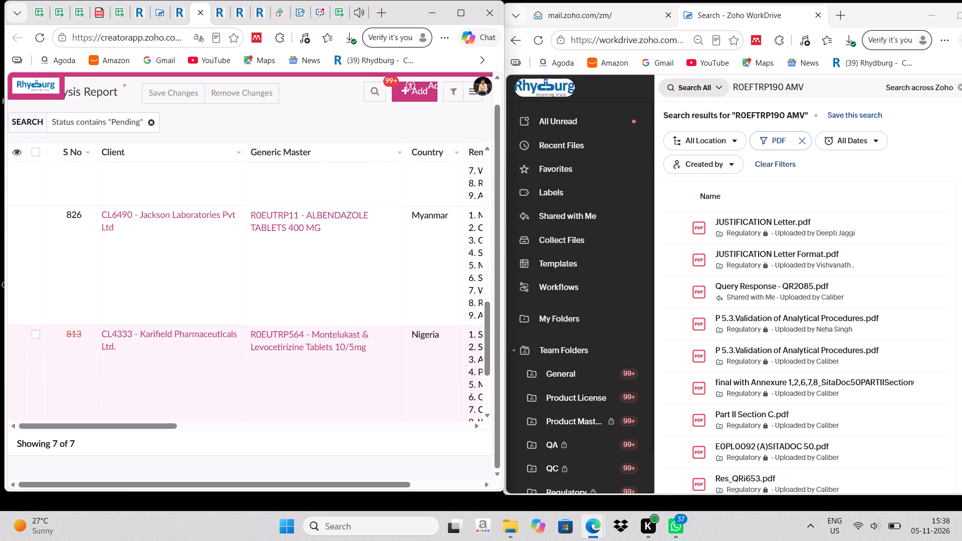
scroll(214, 342, up, 1)
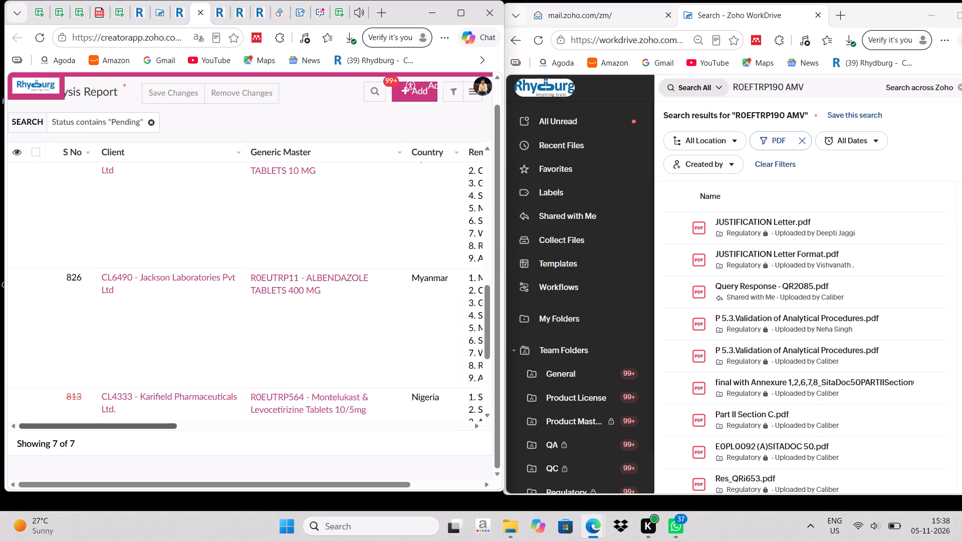
drag(136, 427, 162, 440)
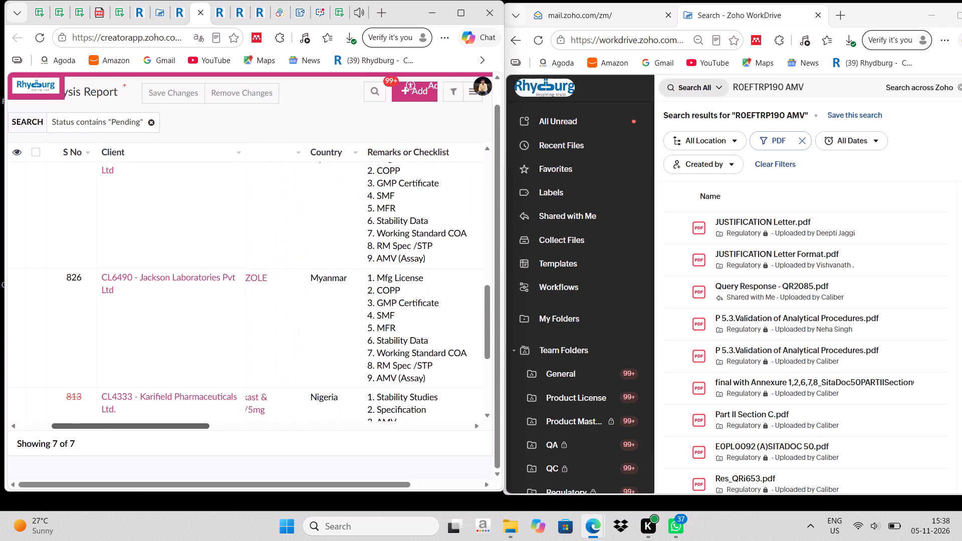
drag(162, 440, 93, 440)
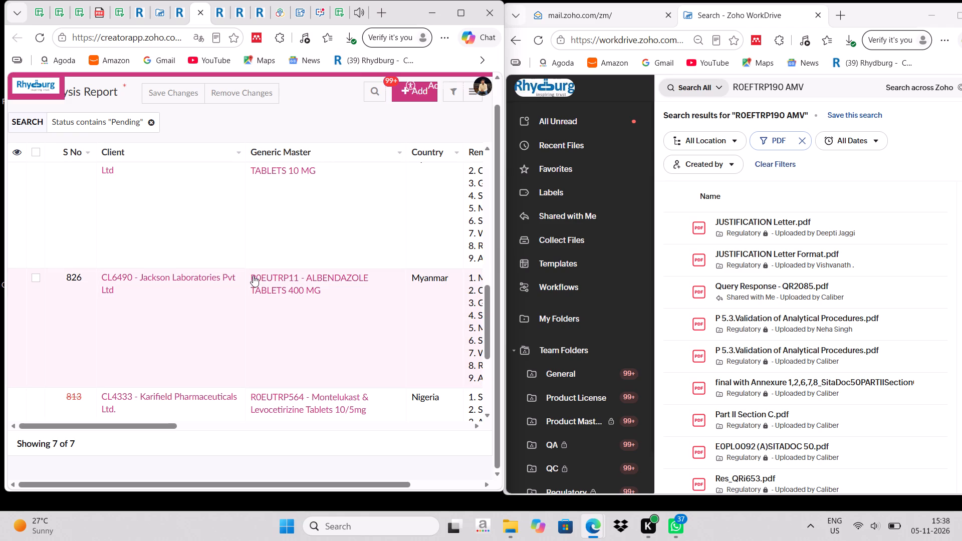
drag(254, 276, 280, 280)
drag(280, 280, 289, 282)
drag(289, 282, 294, 284)
click(205, 458)
drag(252, 277, 295, 278)
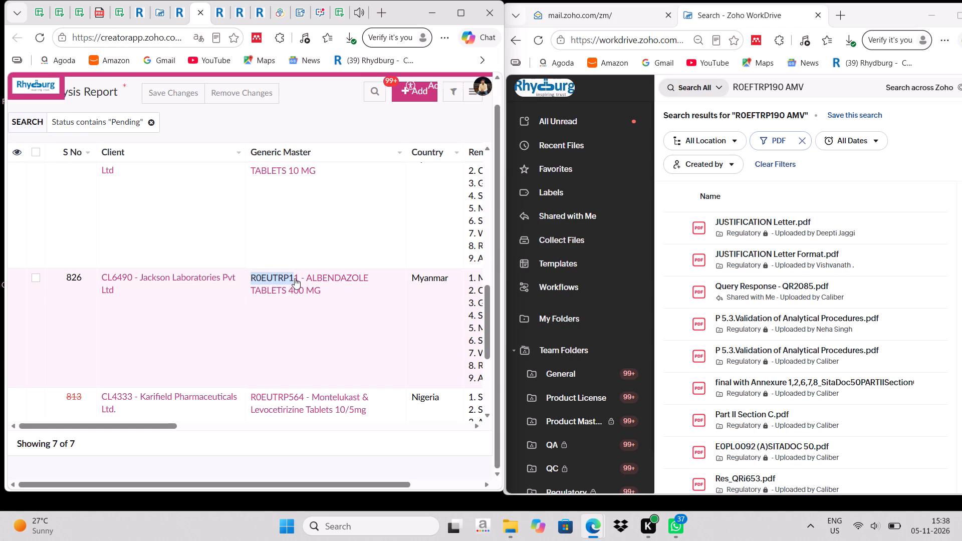
drag(295, 278, 298, 279)
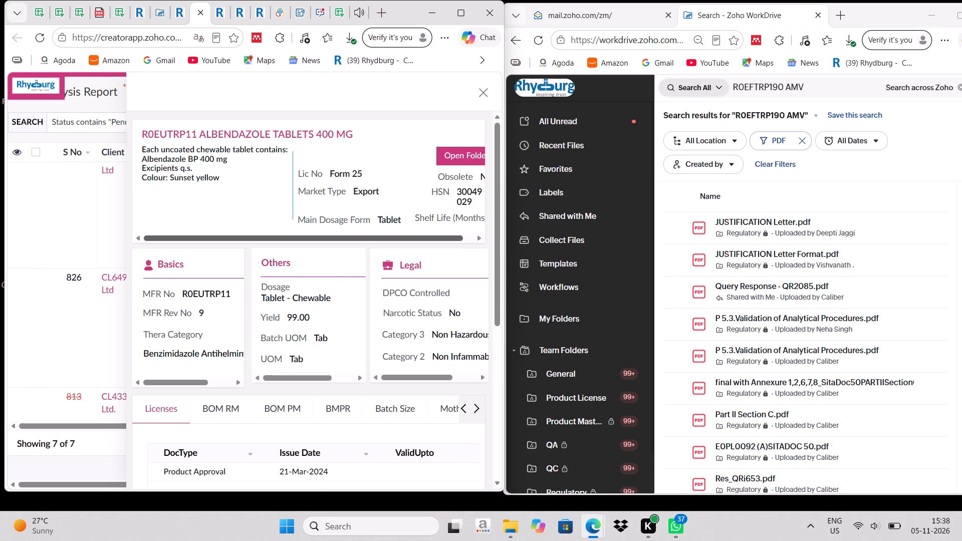
drag(140, 134, 181, 144)
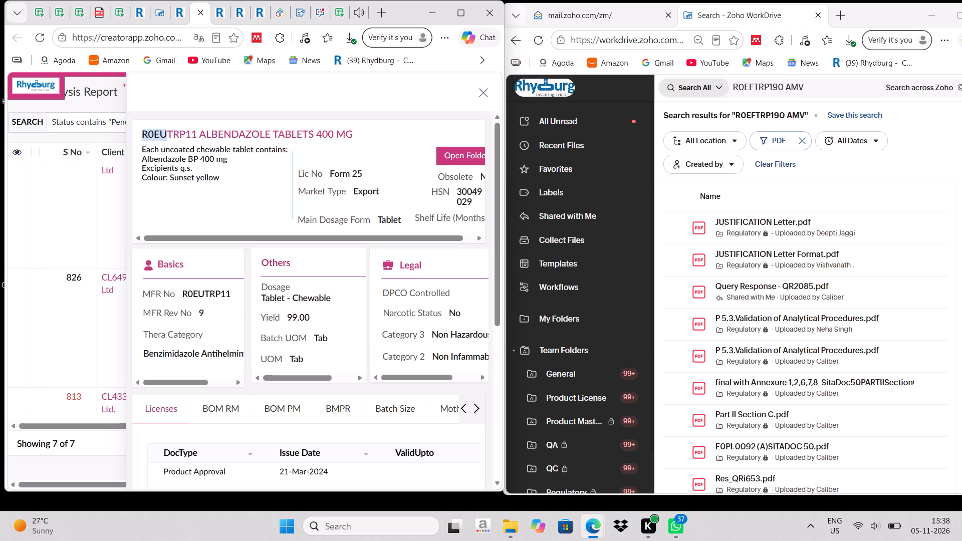
drag(181, 144, 199, 130)
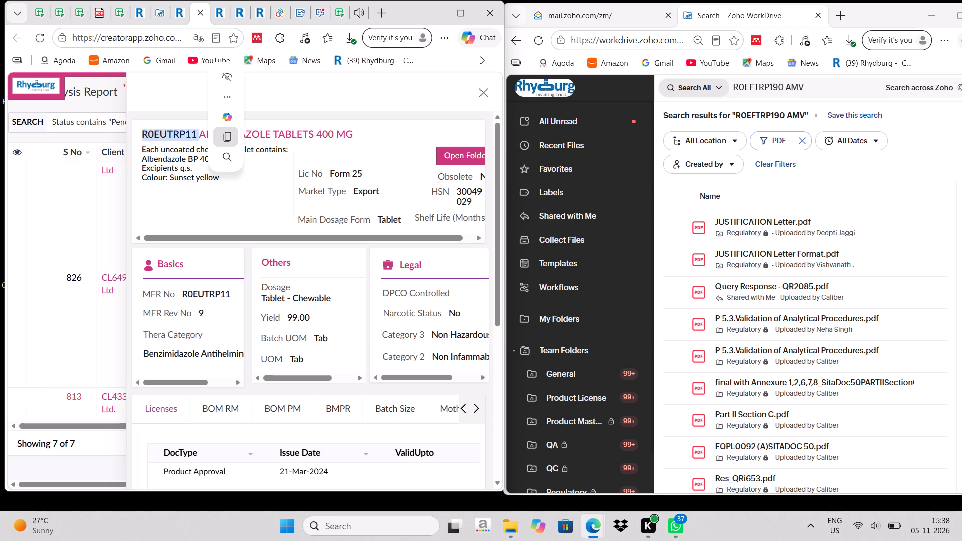
click(227, 134)
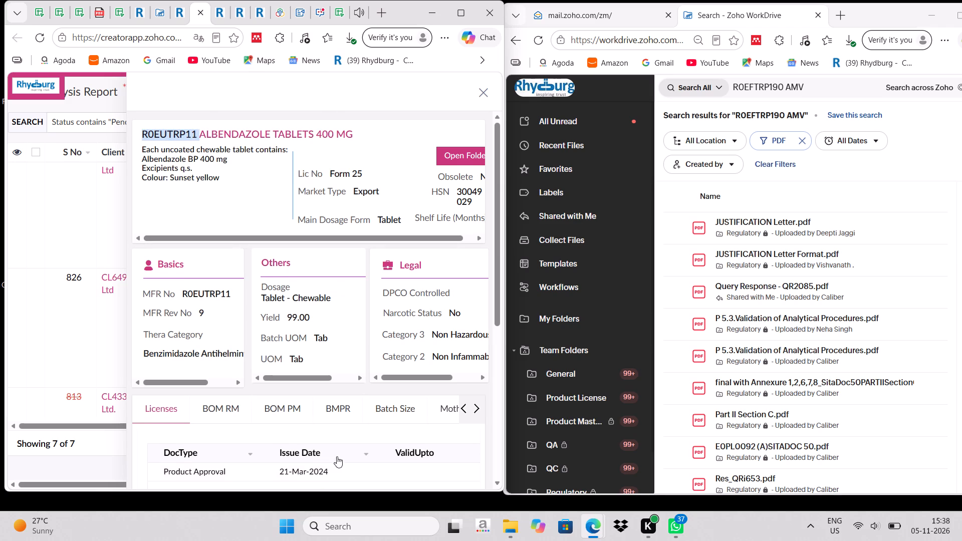
scroll(346, 434, down, 5)
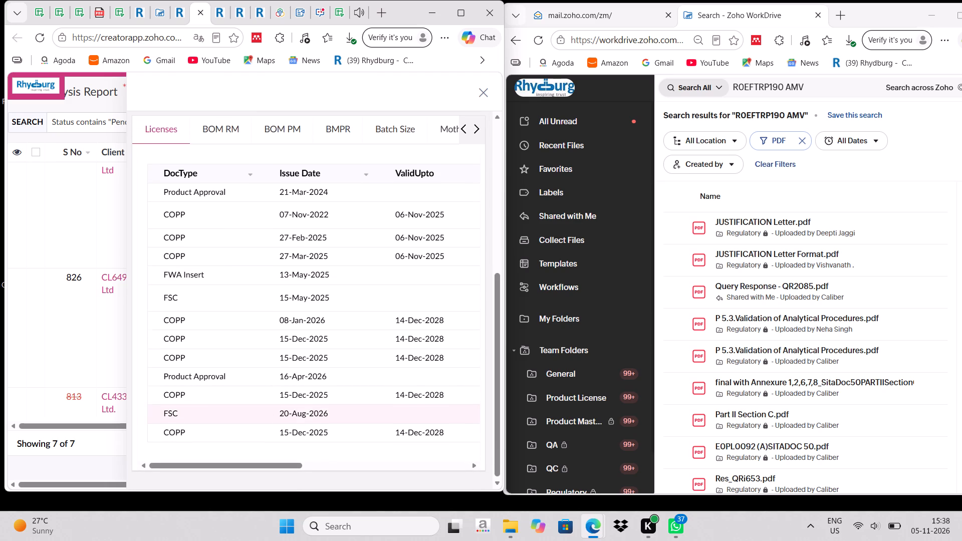
click(480, 89)
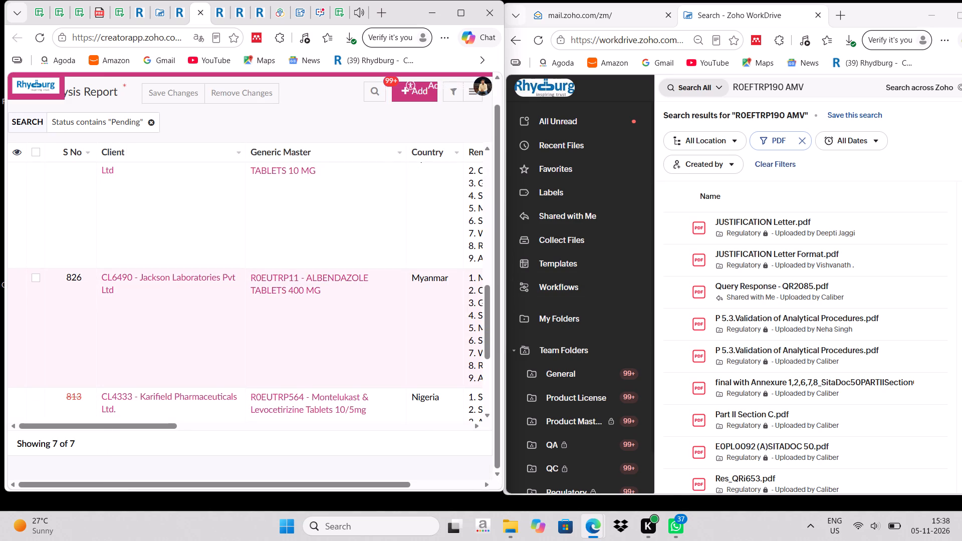
Open gap analysis request 826 for Jackson Laboratories for editing.
drag(133, 425, 197, 436)
click(295, 287)
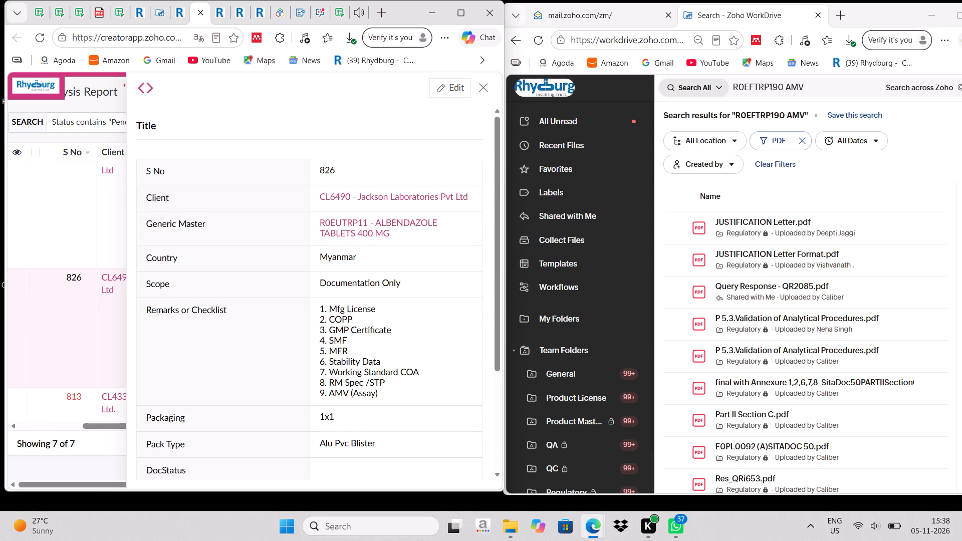
click(452, 88)
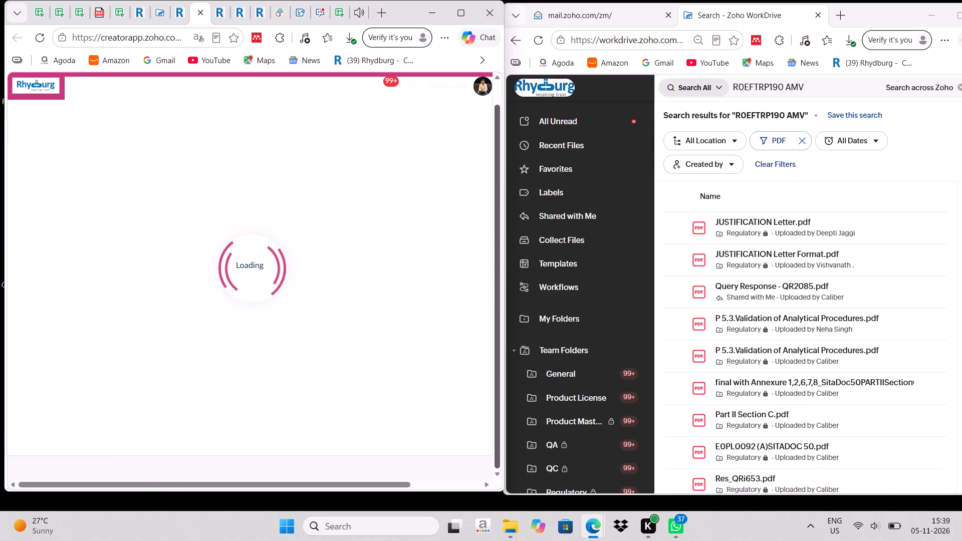
Search WorkDrive for PDF files matching the copied code R0EUTRP11.
drag(804, 85, 731, 91)
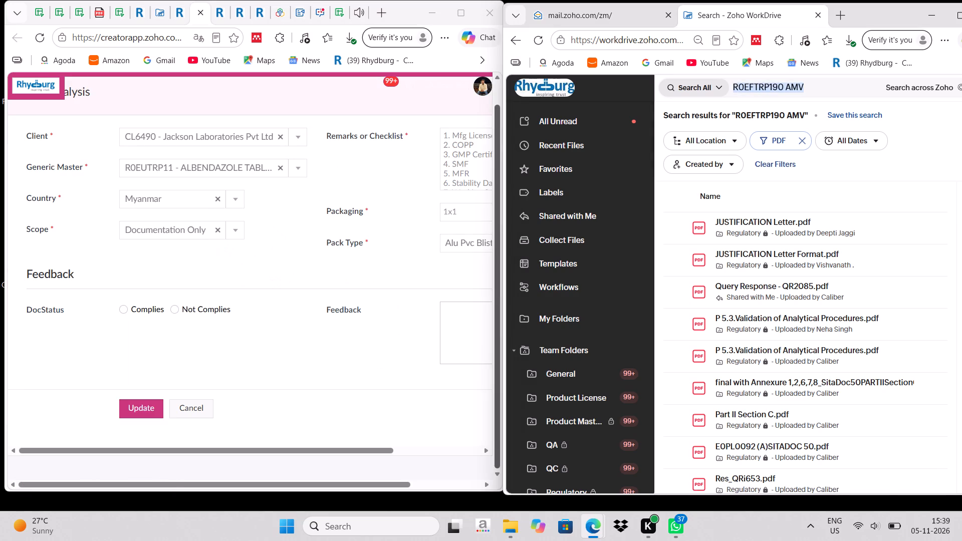
drag(731, 91, 724, 91)
key(ctrl+v)
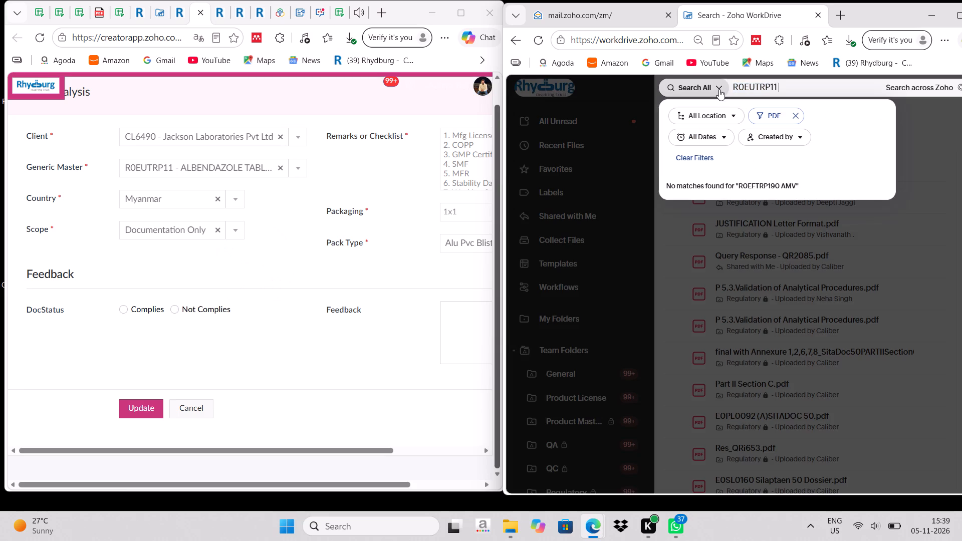
key(Return)
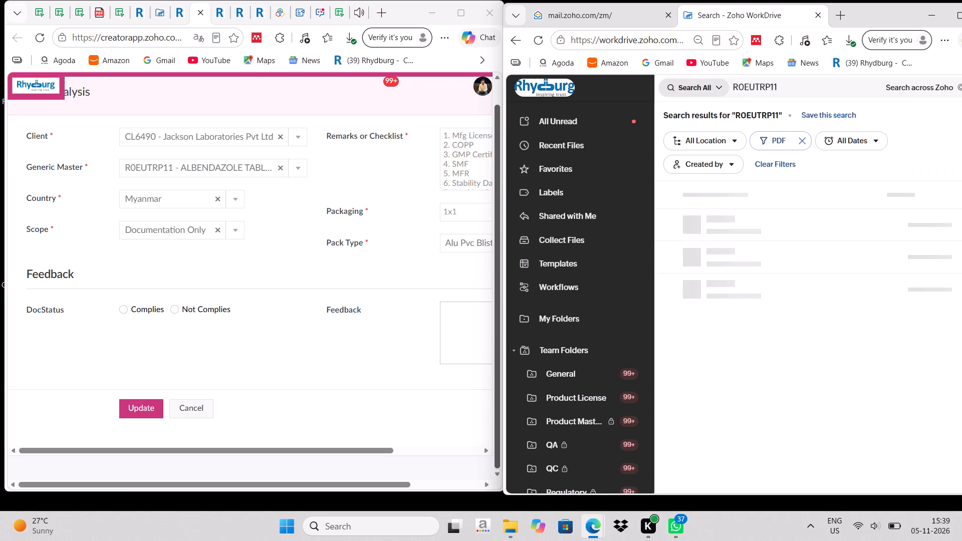
Enter "Mfg License (Available)" as the first feedback line of request 826 and start a new line.
drag(176, 450, 276, 461)
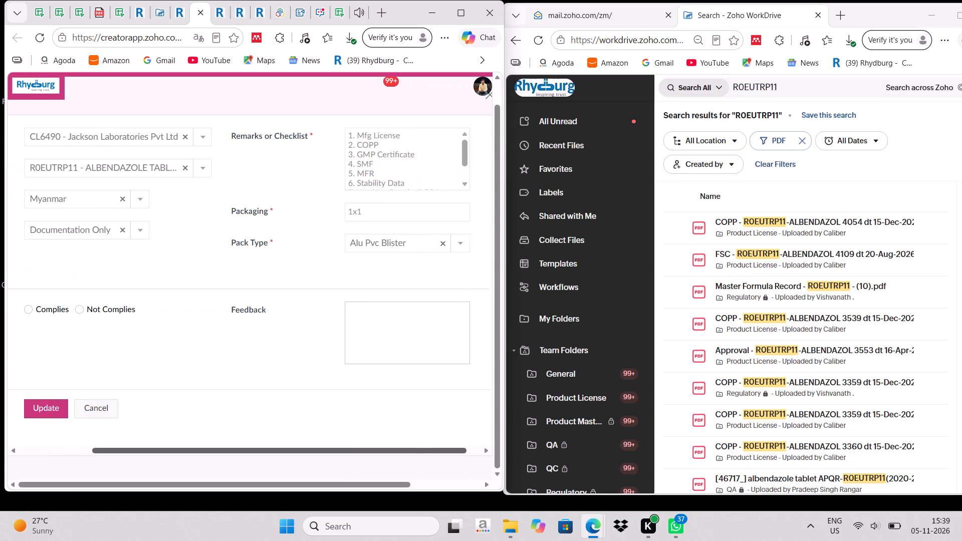
drag(276, 461, 310, 461)
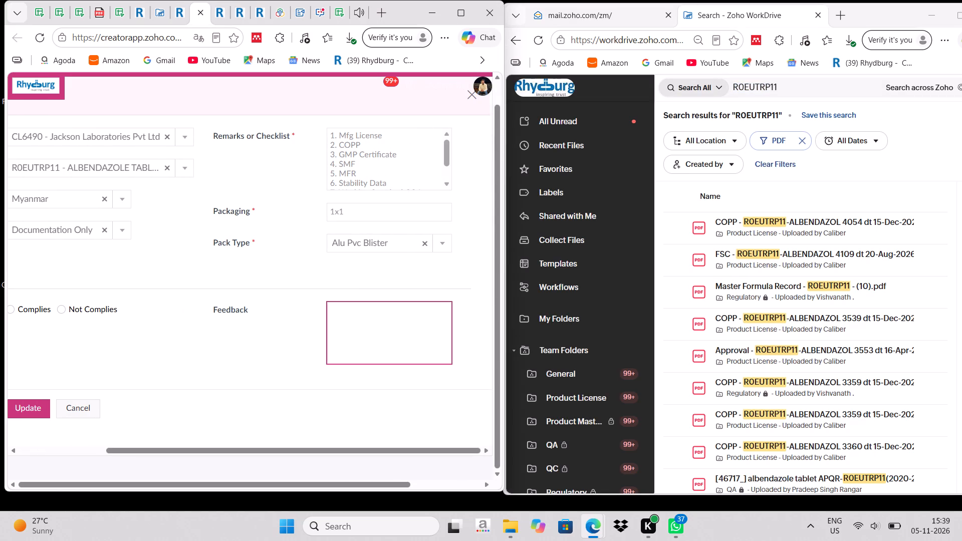
click(369, 320)
key(shift+m)
text(fg)
key(space)
key(shift+l)
key(i)
text(cense)
key(space)
key(shift+parenleft)
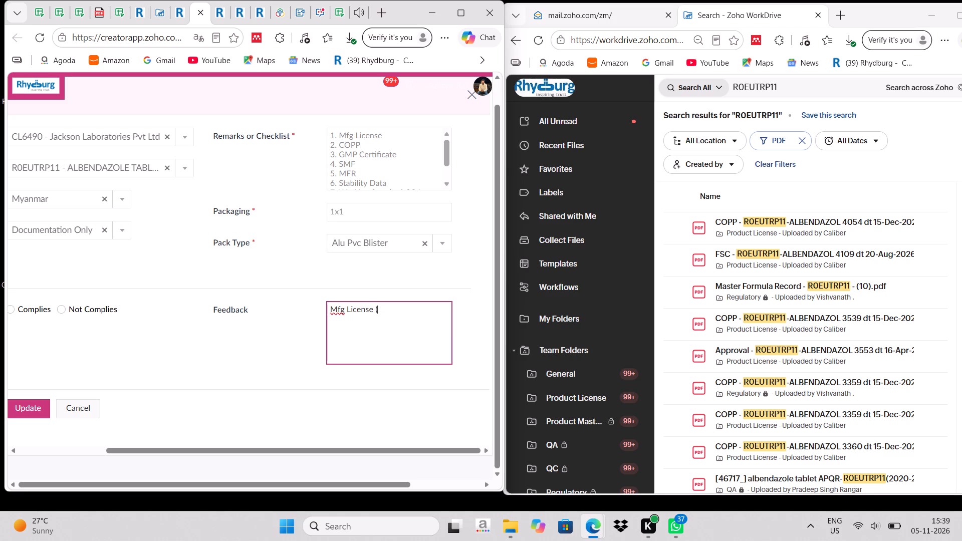
text(Available))
key(Return)
Look through the R0EUTRP11 PDF search results in WorkDrive for the documents named in the request's checklist.
scroll(778, 342, down, 3)
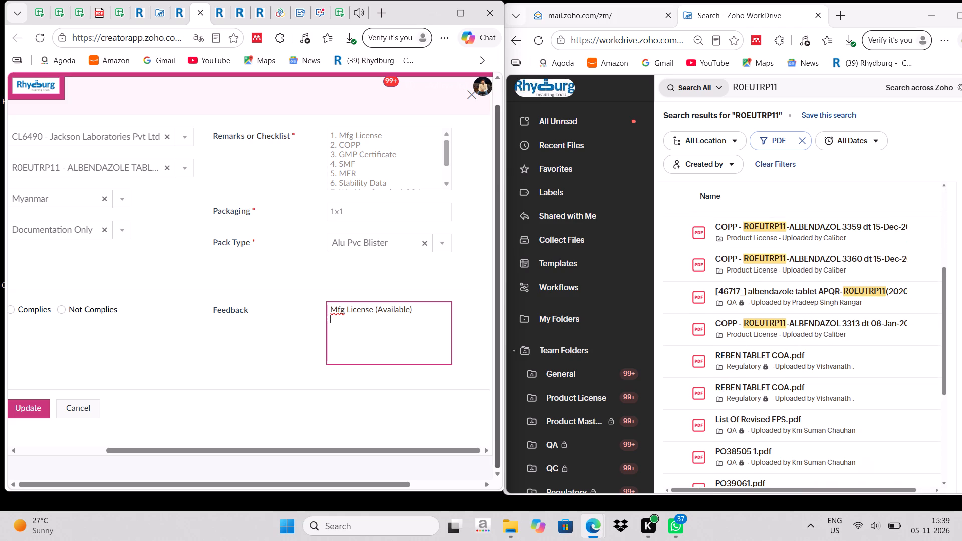
scroll(778, 342, down, 1)
right_click(778, 342)
scroll(778, 342, down, 1)
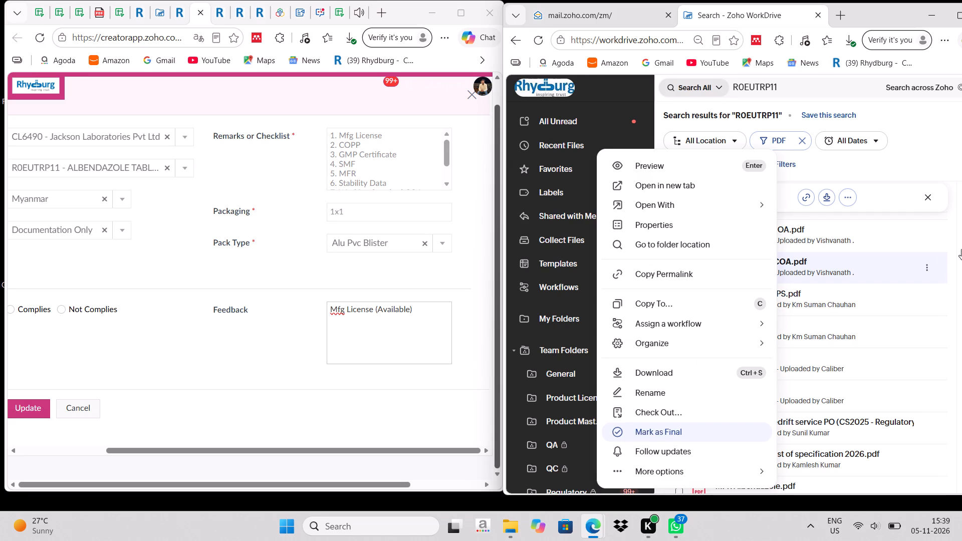
click(926, 192)
scroll(890, 321, down, 1)
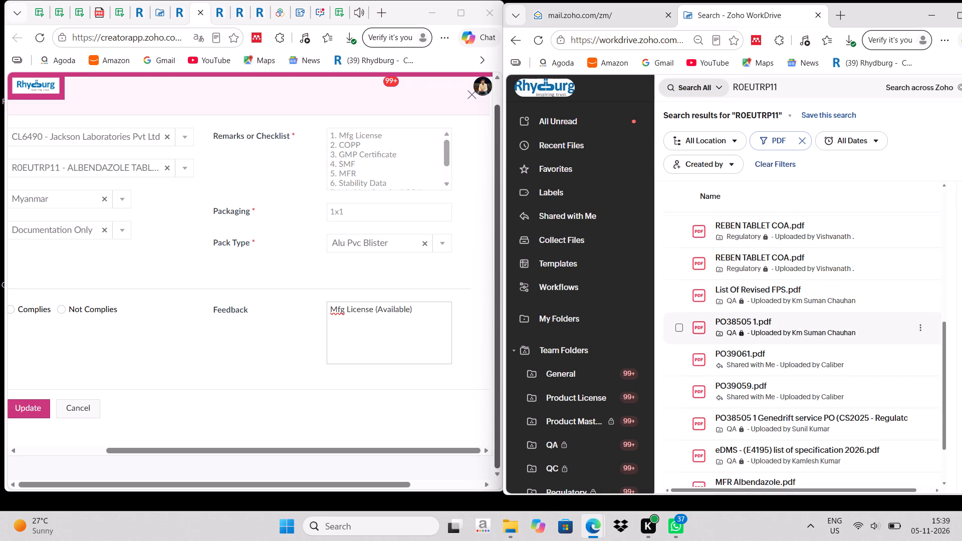
scroll(889, 322, down, 2)
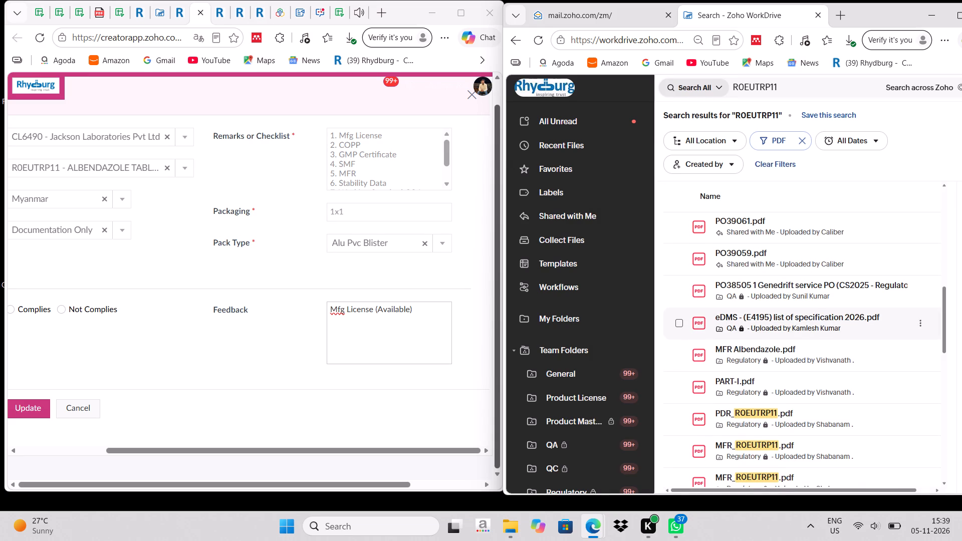
scroll(773, 332, down, 2)
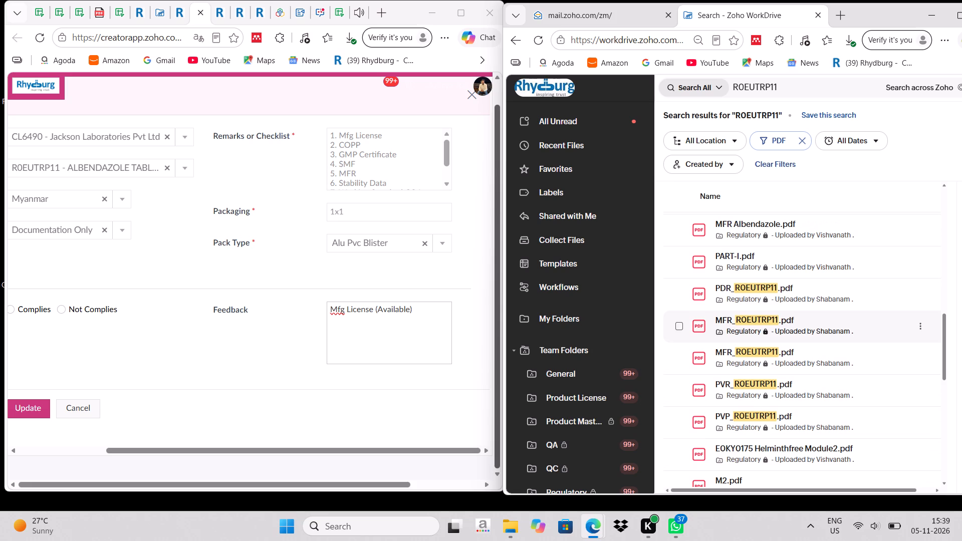
scroll(830, 373, down, 2)
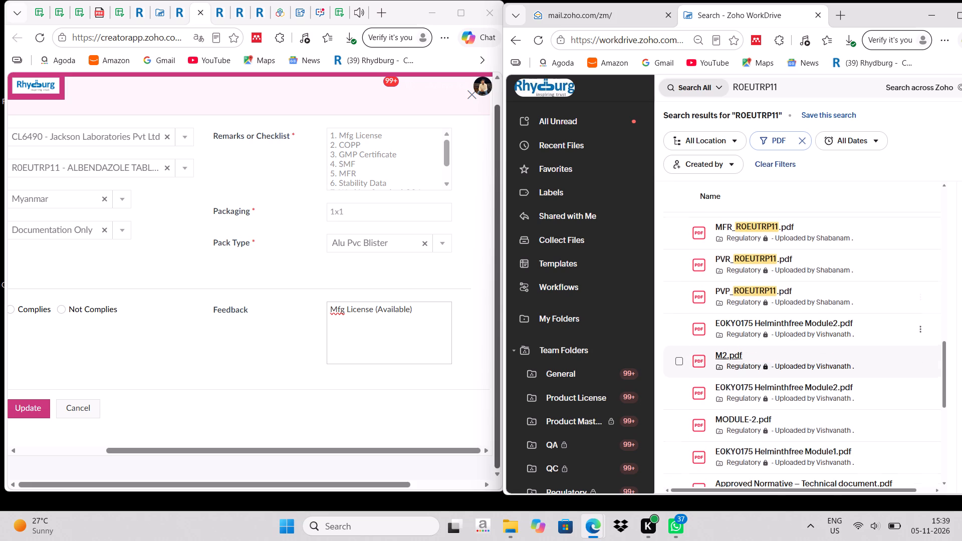
scroll(830, 374, down, 1)
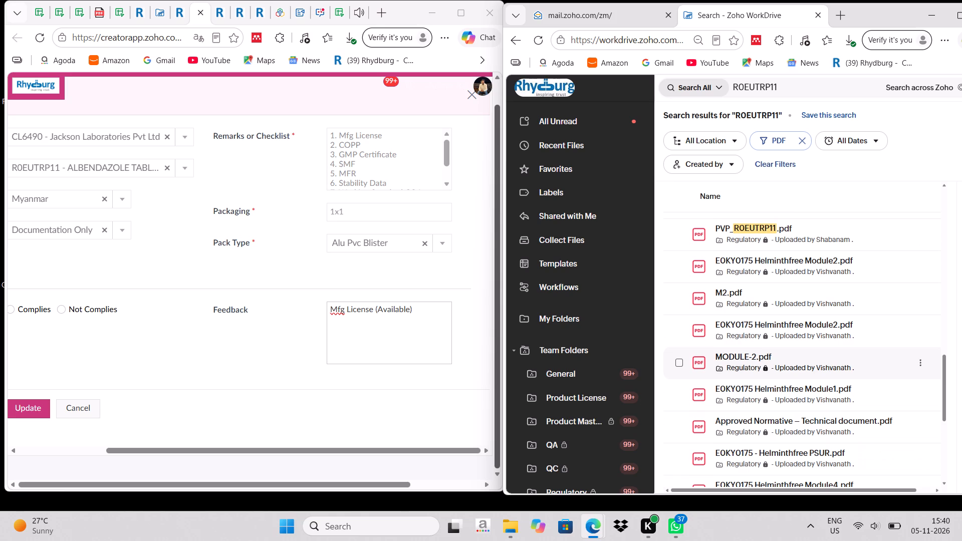
scroll(833, 374, down, 4)
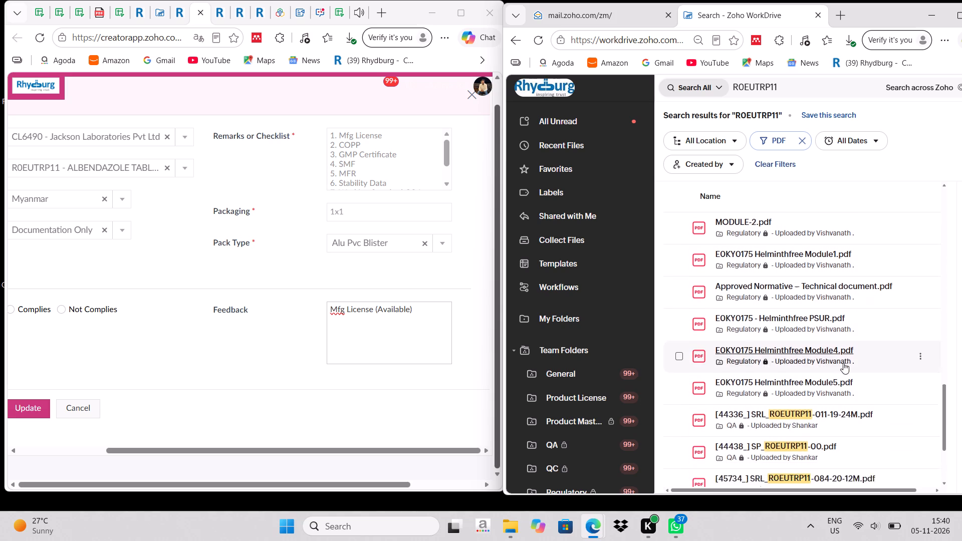
scroll(843, 363, down, 3)
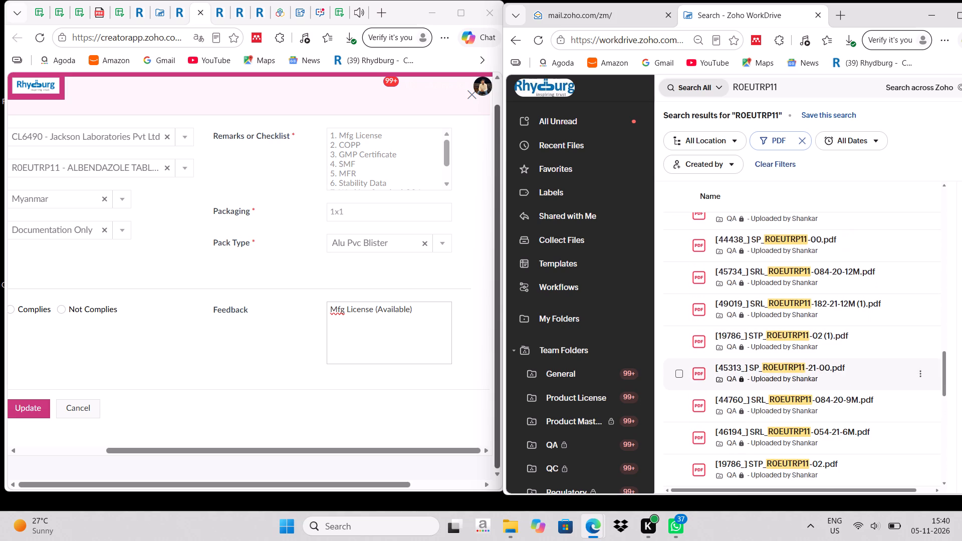
scroll(846, 370, down, 8)
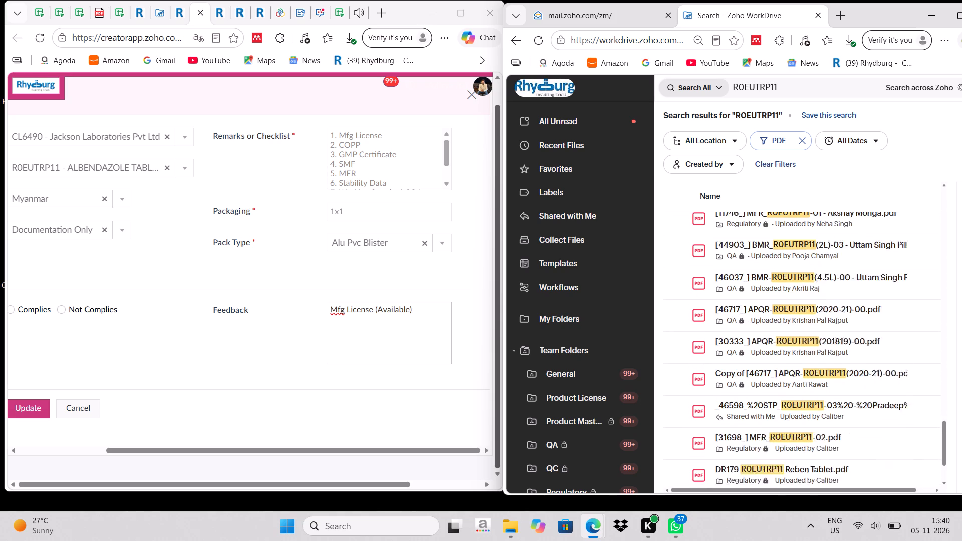
scroll(846, 370, down, 3)
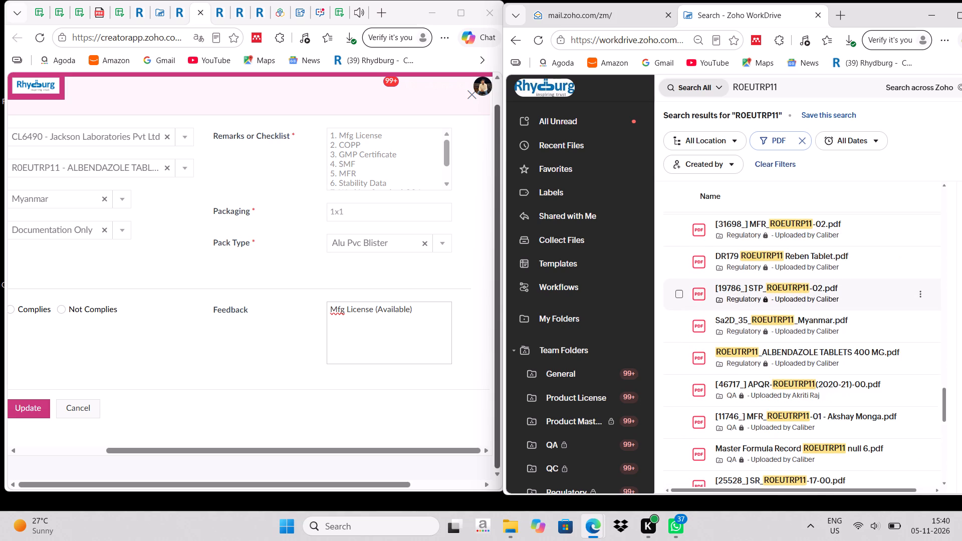
scroll(846, 370, down, 6)
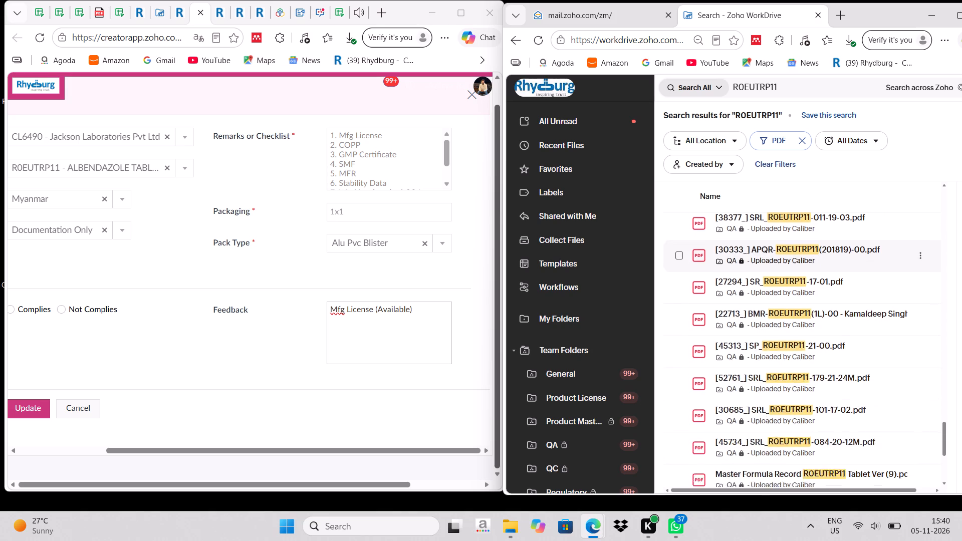
scroll(846, 370, down, 8)
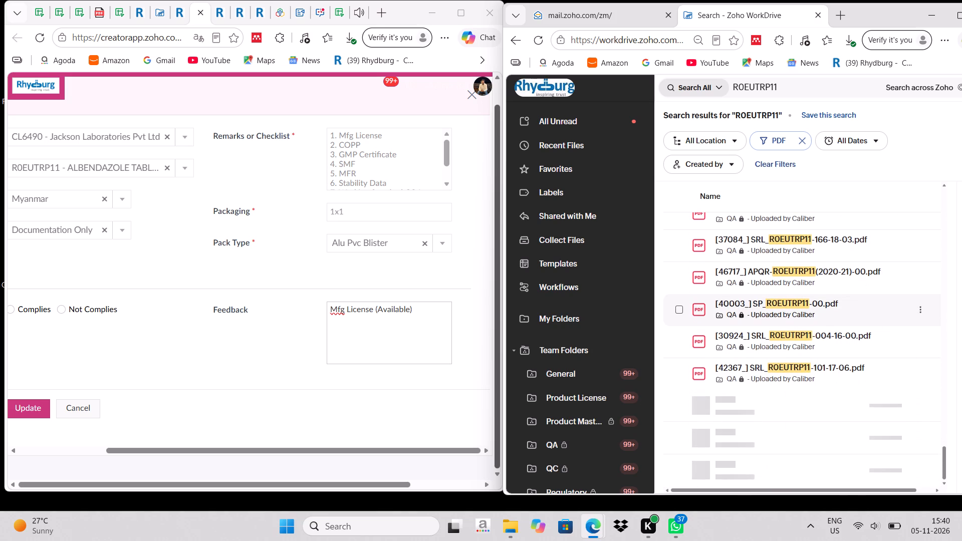
scroll(846, 370, down, 7)
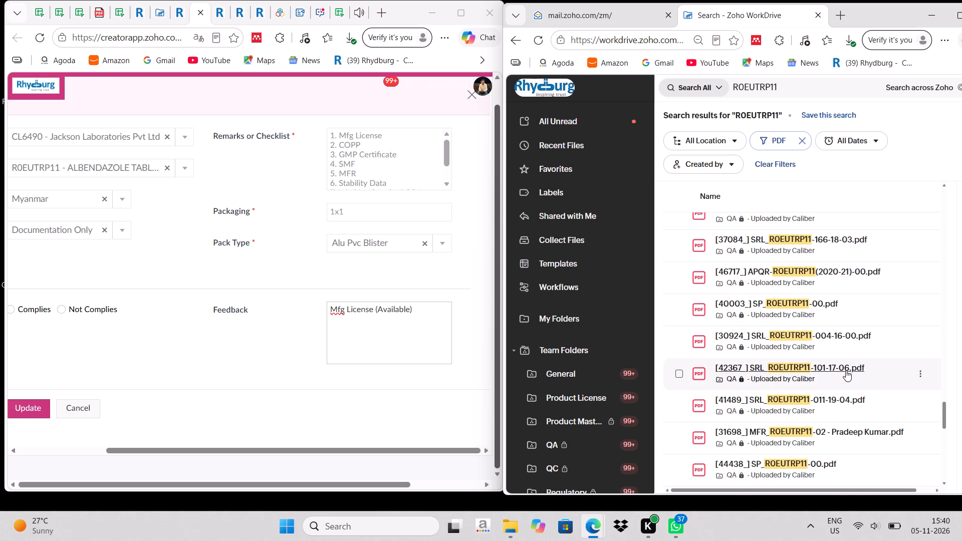
Add "COPP (Available)" as the second feedback line of request 826 and start a new line.
click(425, 309)
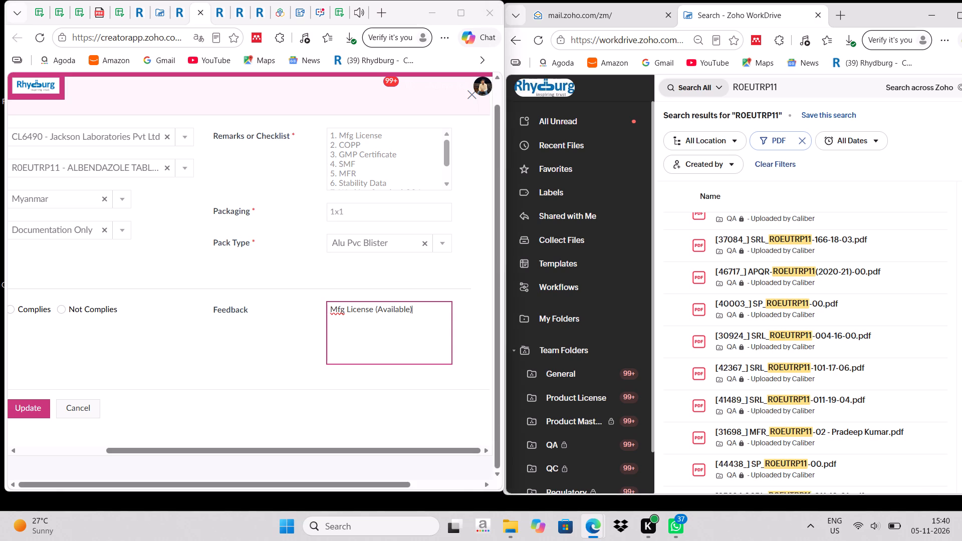
key(Return)
text(COPP ()
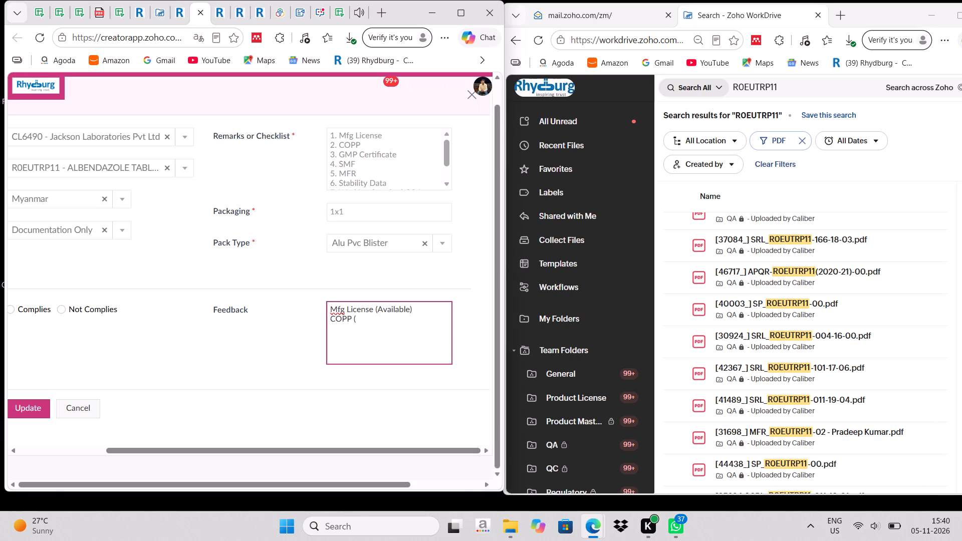
text(Availab)
text(le))
key(Return)
Continue through the remaining R0EUTRP11 PDF results, checking for the other checklist documents such as MFR, stability and method validation files.
scroll(778, 422, down, 5)
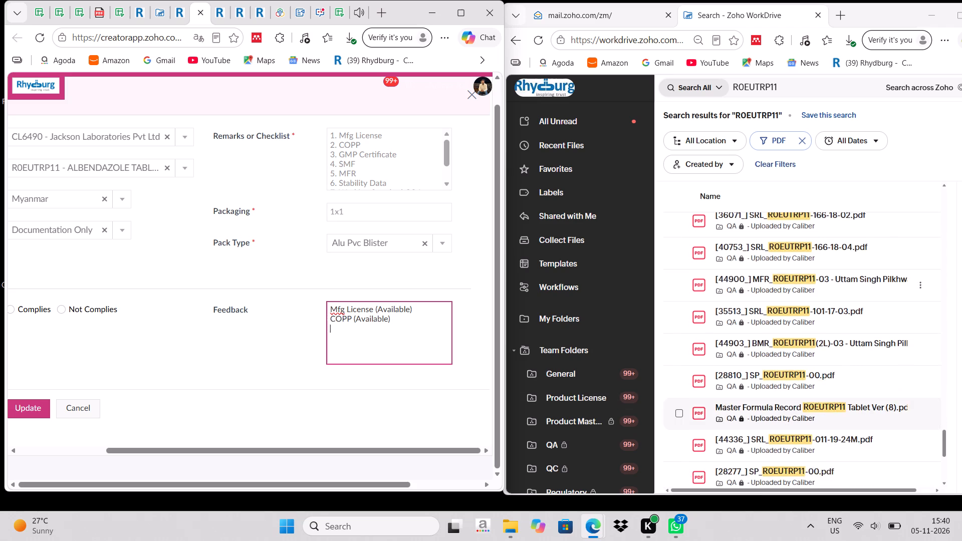
scroll(778, 420, down, 16)
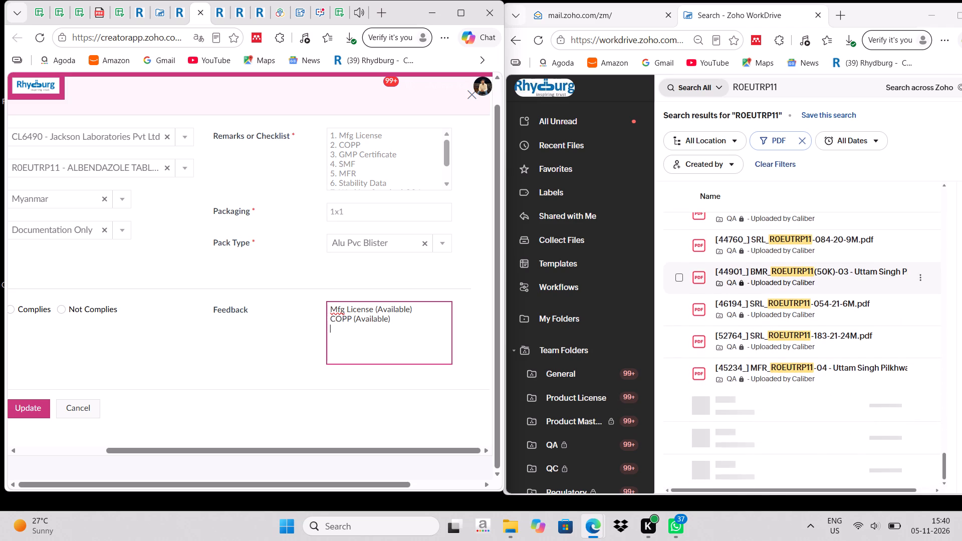
scroll(778, 418, down, 16)
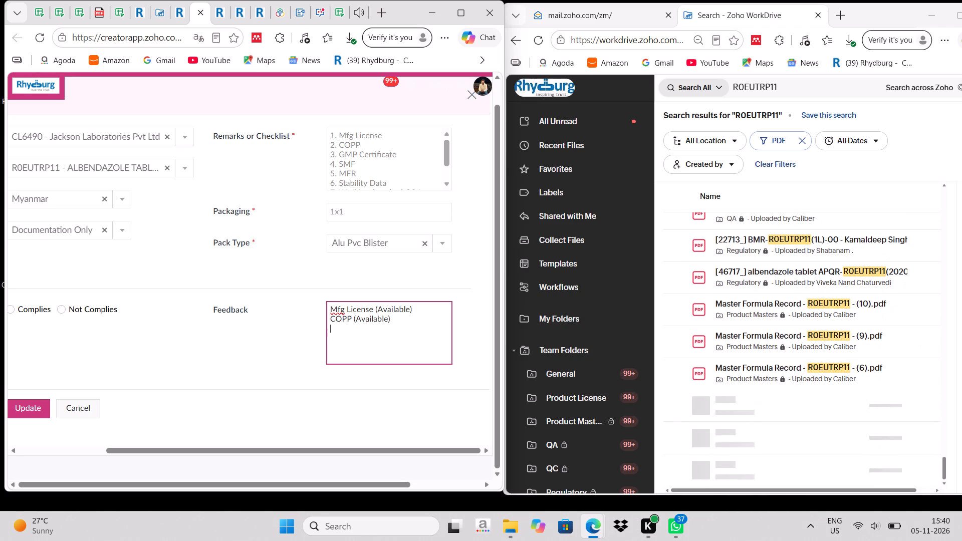
scroll(783, 402, down, 20)
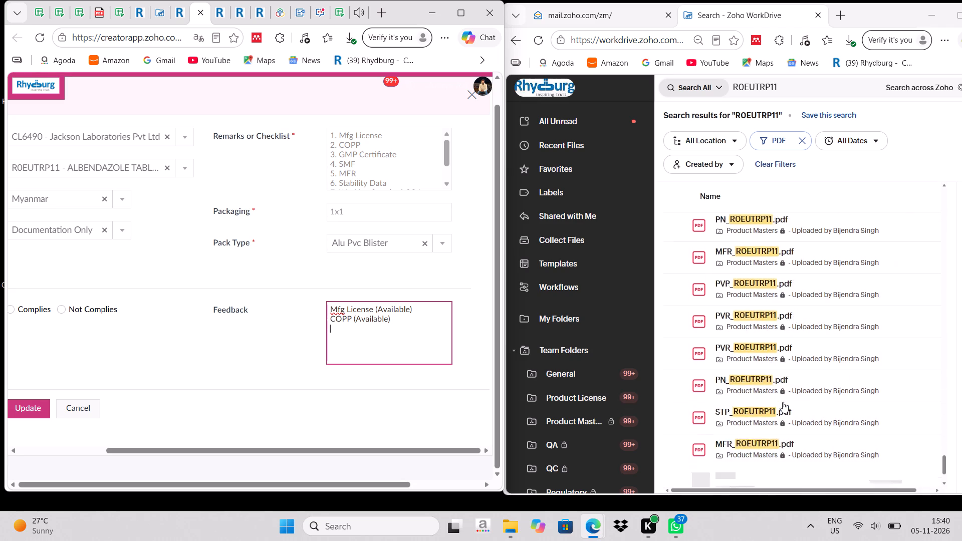
scroll(783, 402, down, 17)
scroll(782, 402, down, 6)
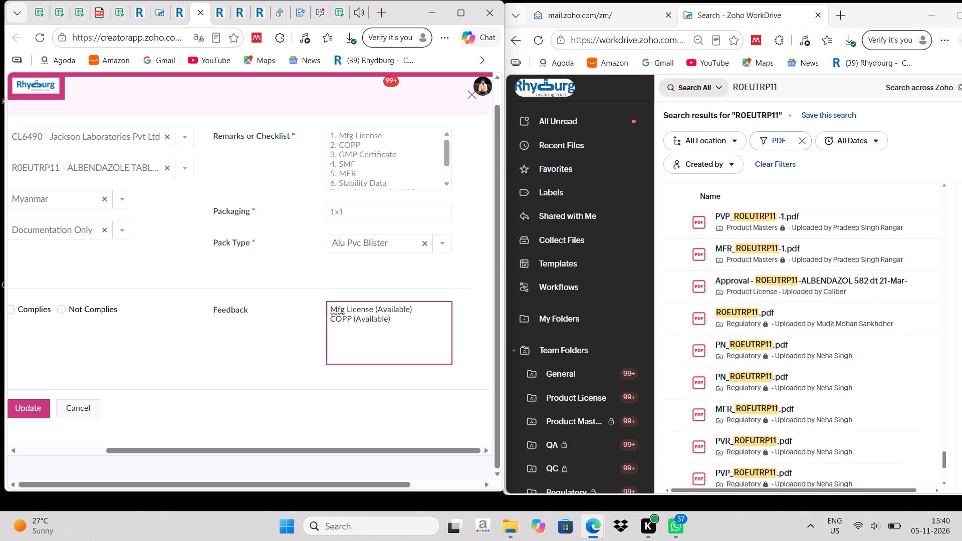
scroll(782, 402, down, 19)
scroll(778, 399, down, 12)
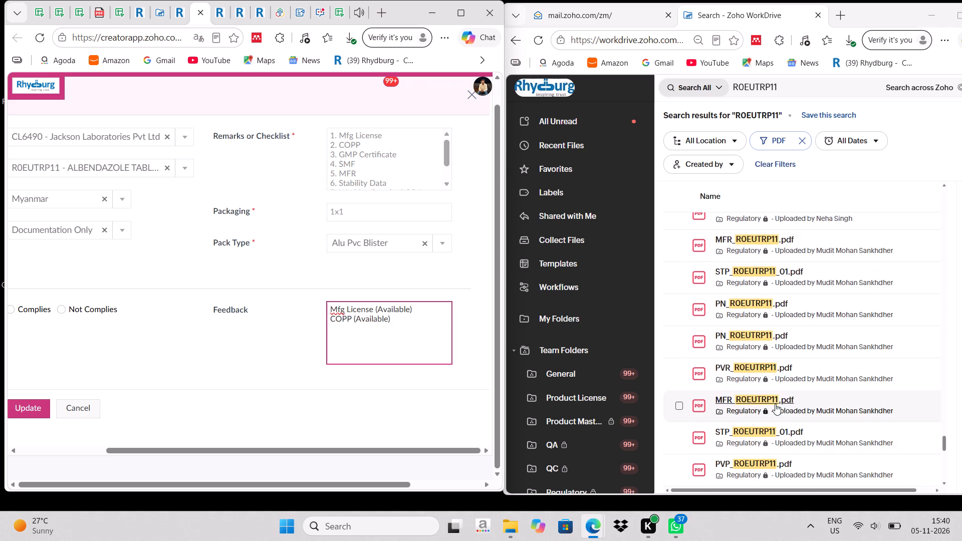
scroll(775, 404, down, 16)
scroll(770, 409, down, 13)
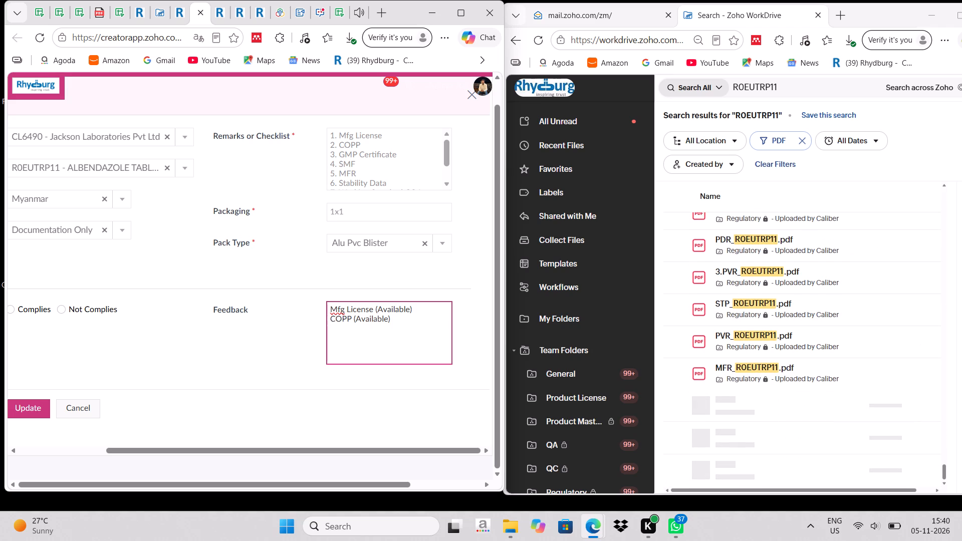
scroll(771, 402, down, 15)
scroll(771, 400, down, 14)
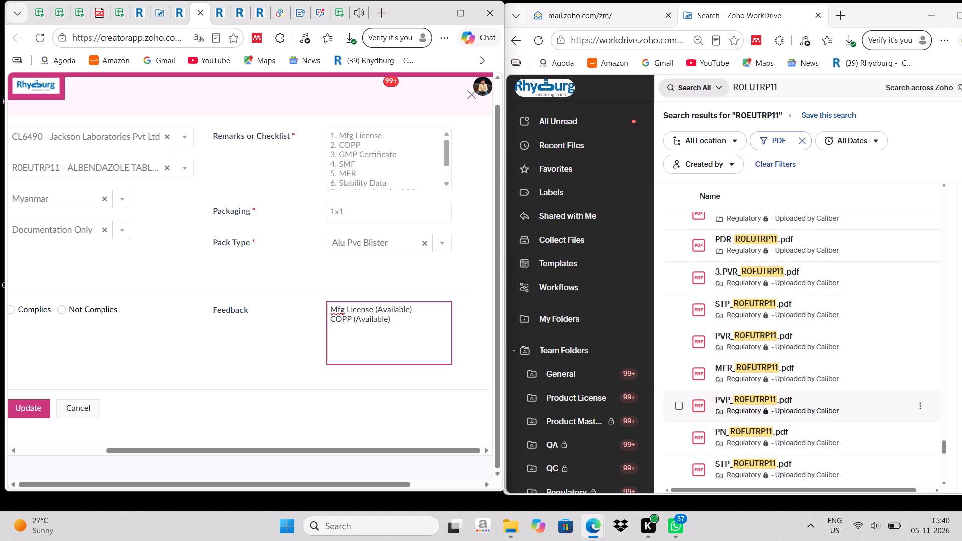
scroll(833, 386, down, 6)
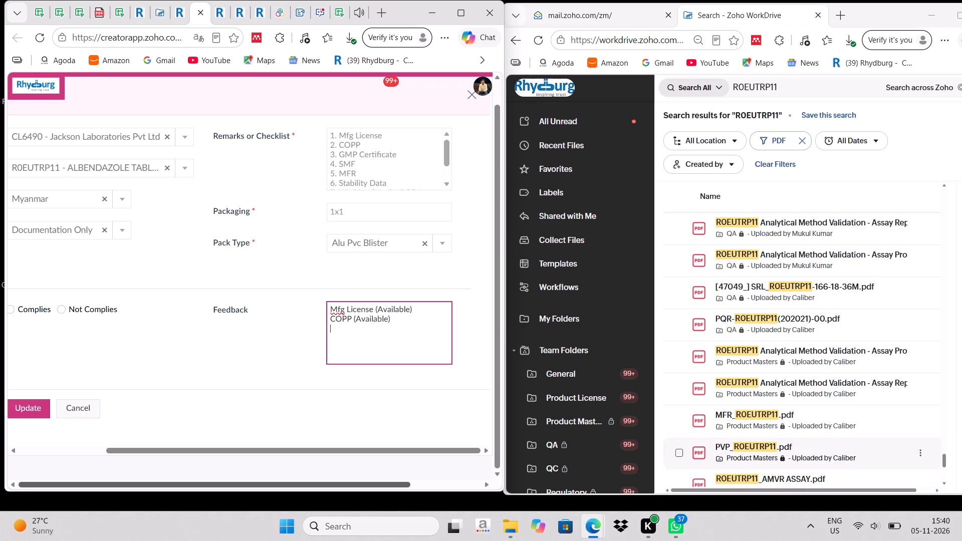
drag(944, 464, 946, 481)
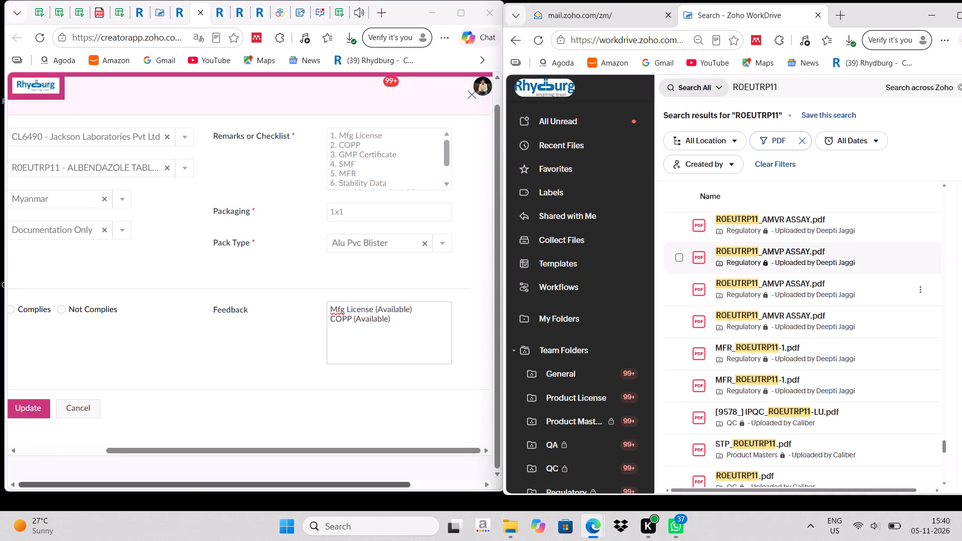
Preview the first R0EUTRP11_AMVP ASSAY.pdf in the results to check its title page, and close the preview.
scroll(780, 269, up, 1)
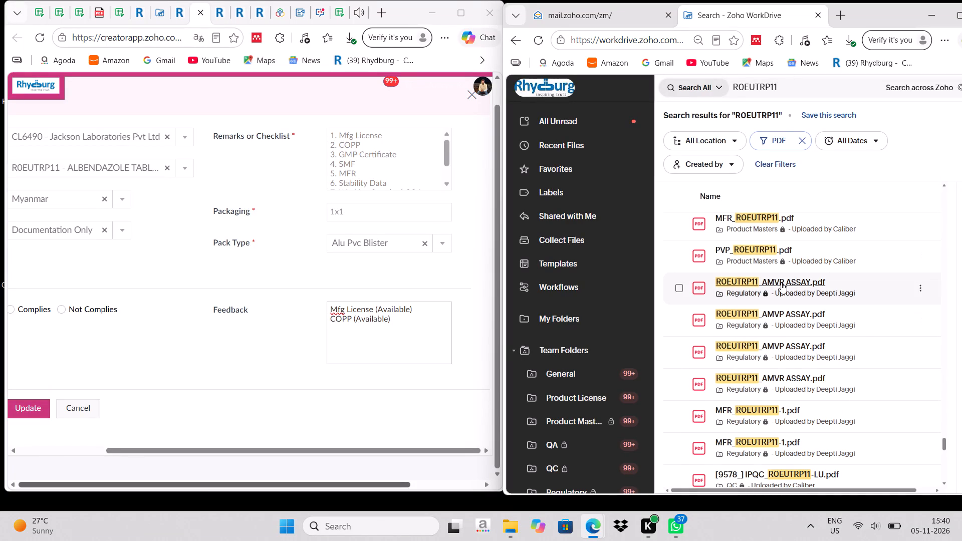
click(776, 312)
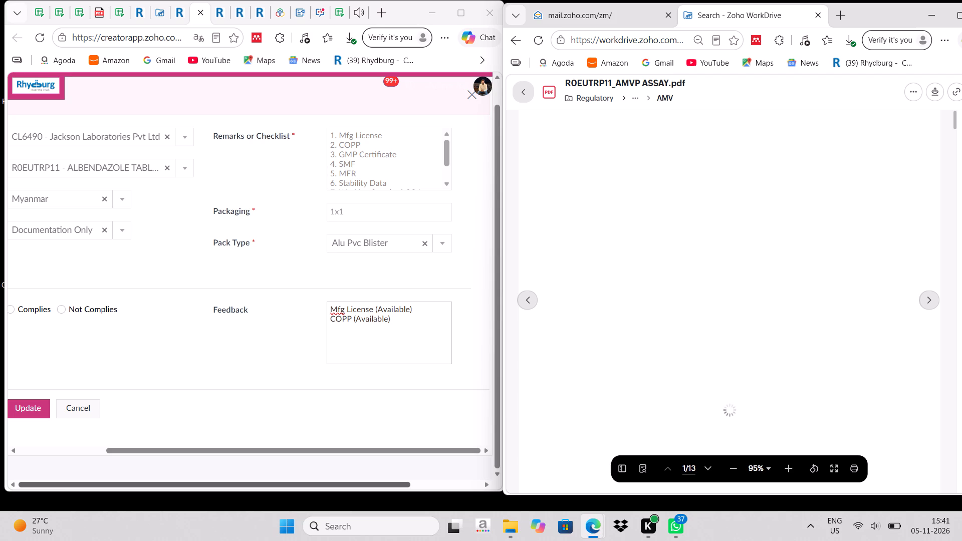
click(520, 91)
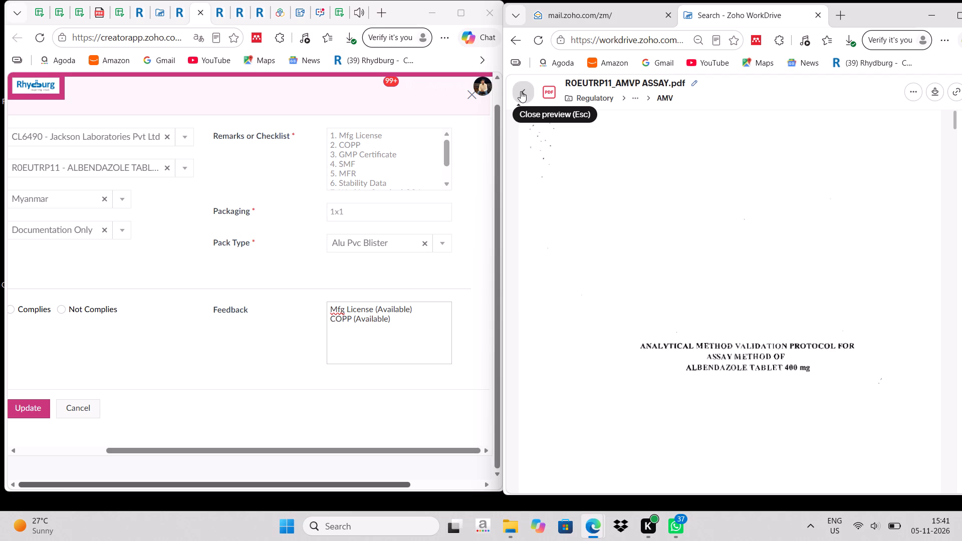
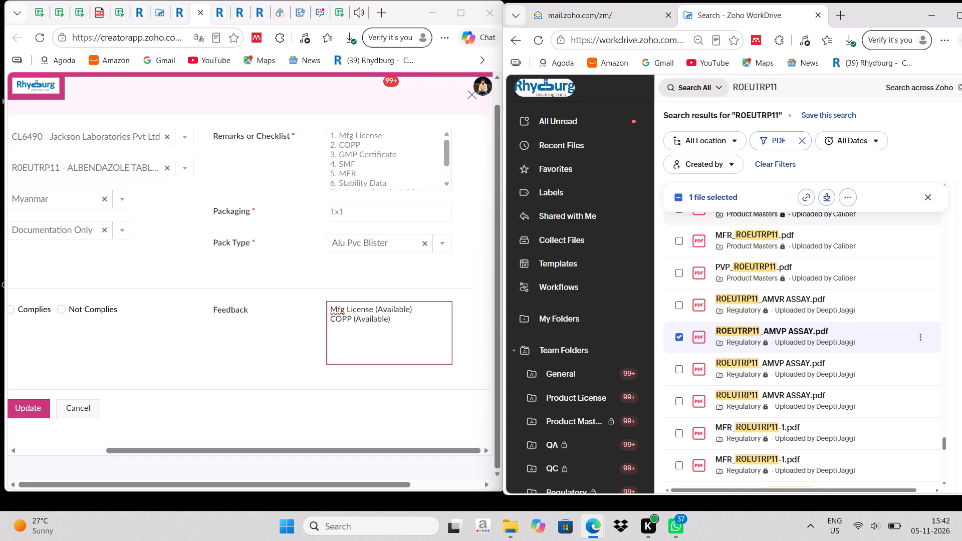
Continue through the R0EUTRP11 PDF results in WorkDrive, checking for remaining checklist documents, and clear the selected AMVP ASSAY file.
scroll(868, 369, down, 5)
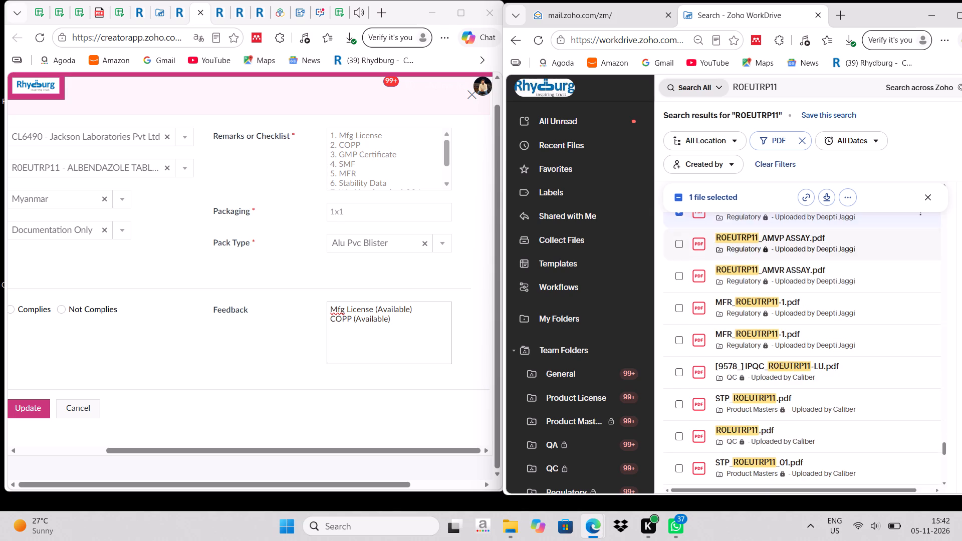
scroll(842, 360, down, 2)
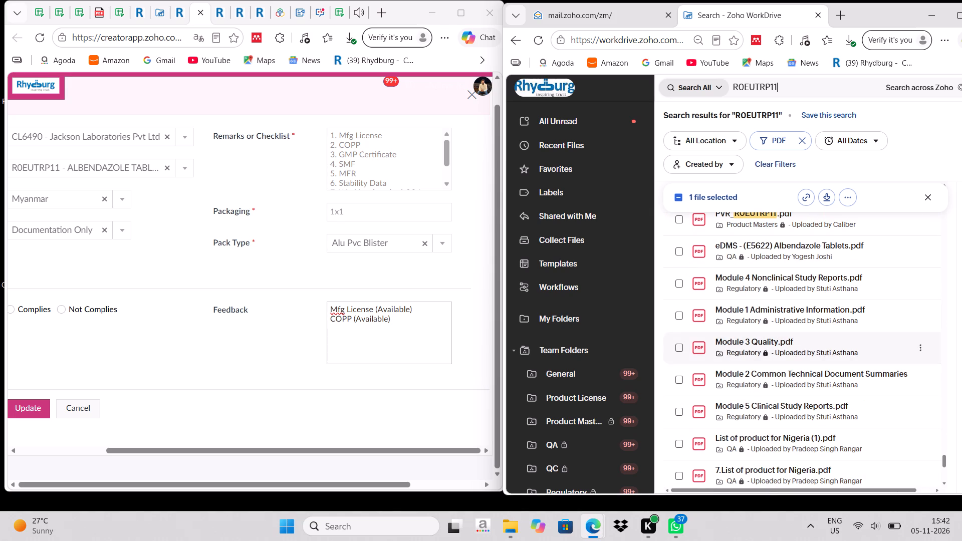
scroll(838, 380, down, 6)
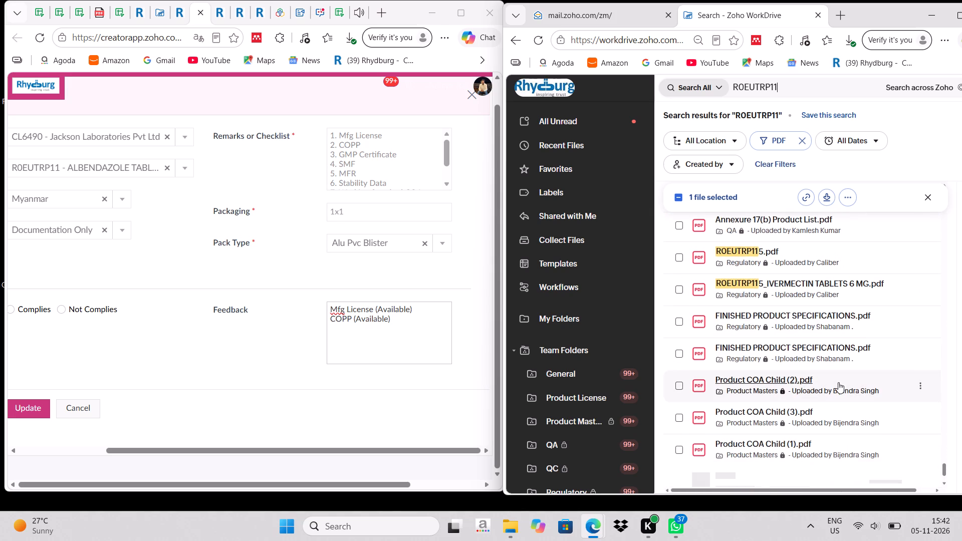
scroll(838, 382, down, 6)
scroll(838, 385, up, 2)
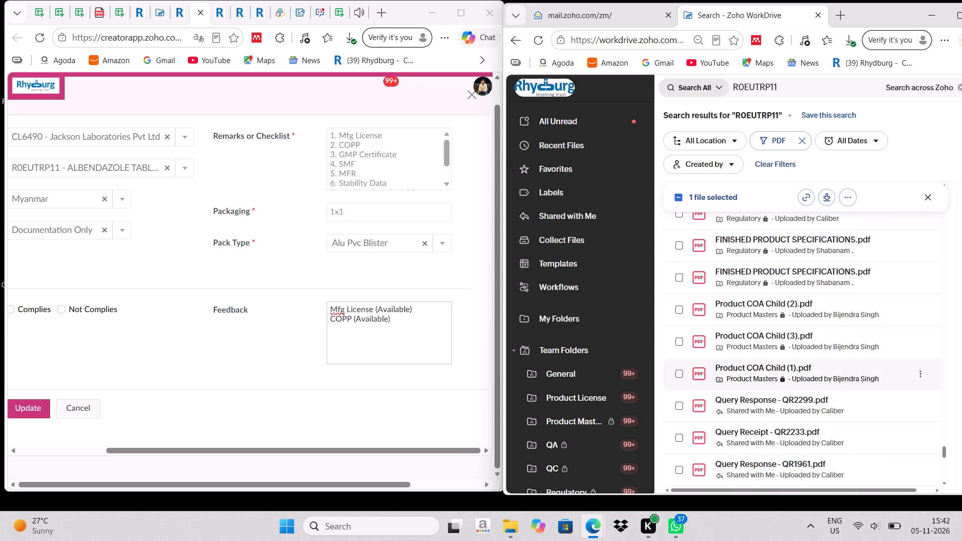
scroll(838, 385, down, 19)
scroll(838, 386, down, 10)
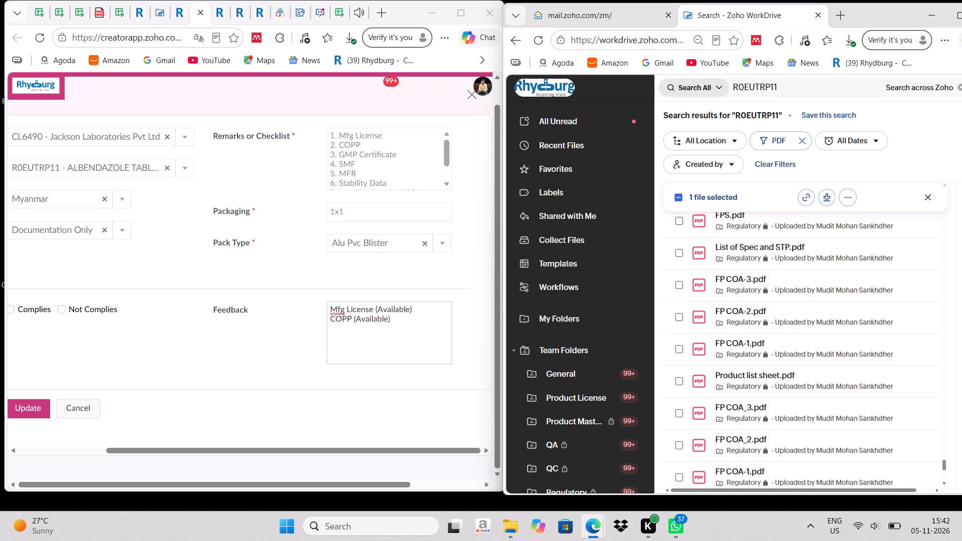
scroll(838, 388, down, 15)
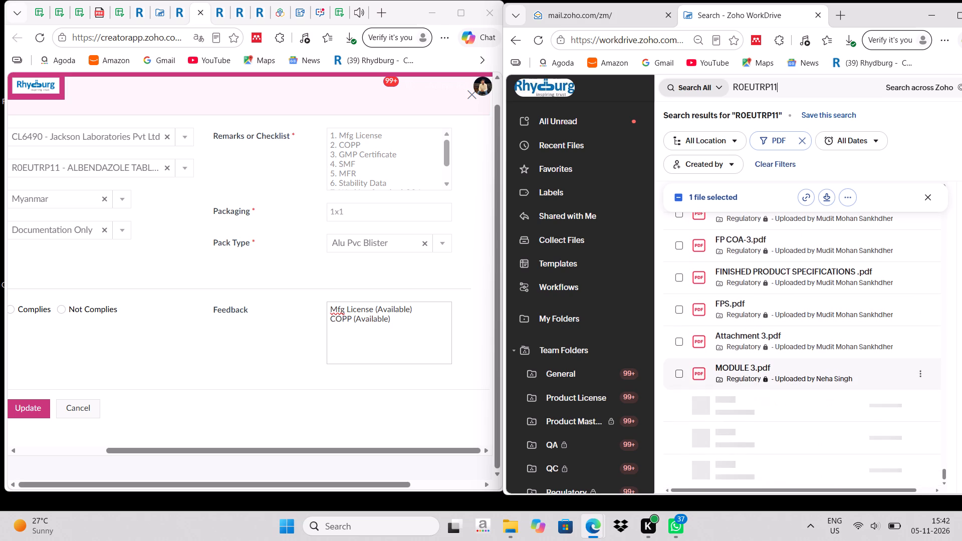
scroll(809, 386, down, 12)
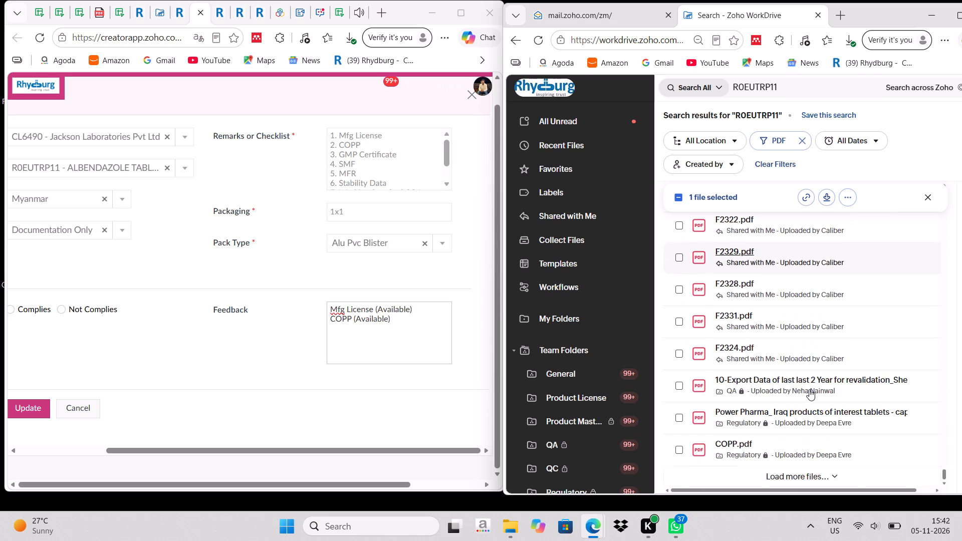
scroll(809, 389, down, 9)
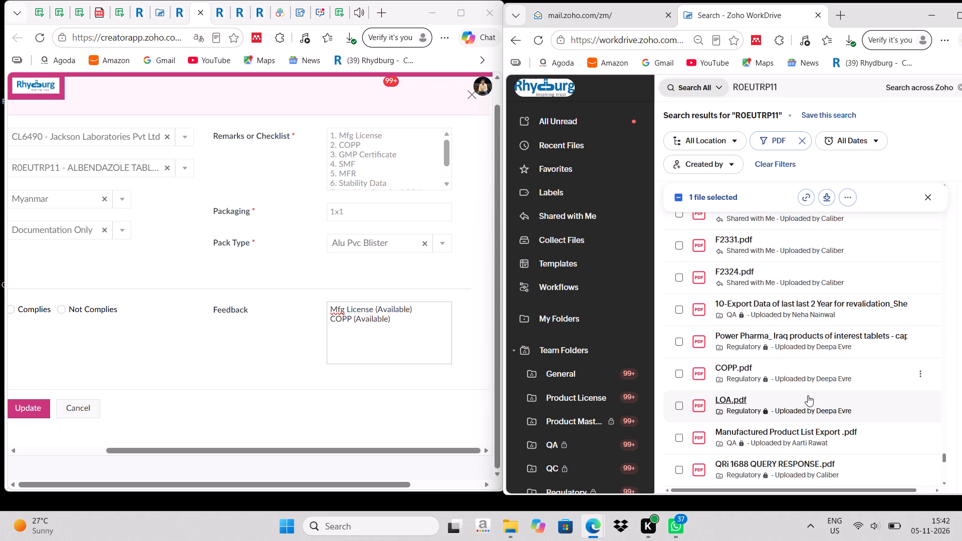
scroll(808, 396, down, 7)
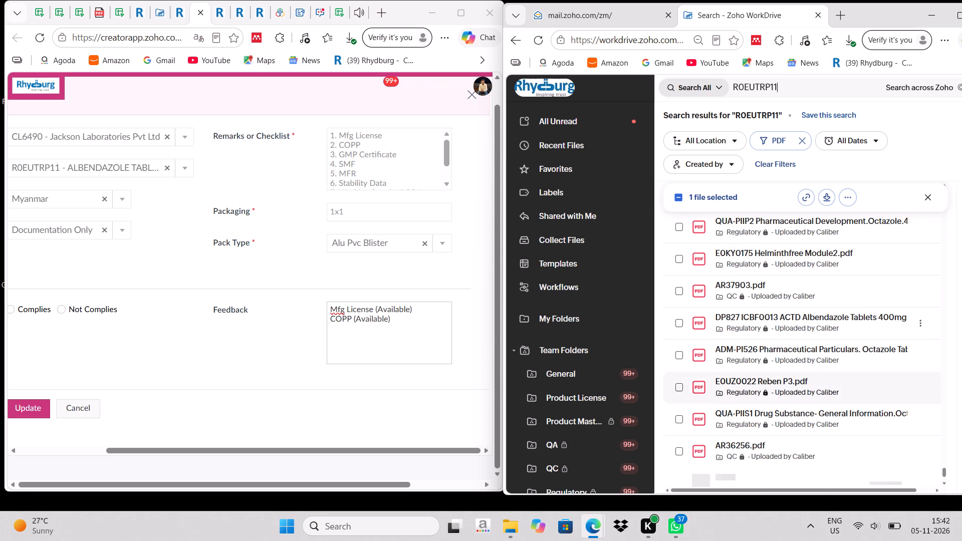
click(925, 193)
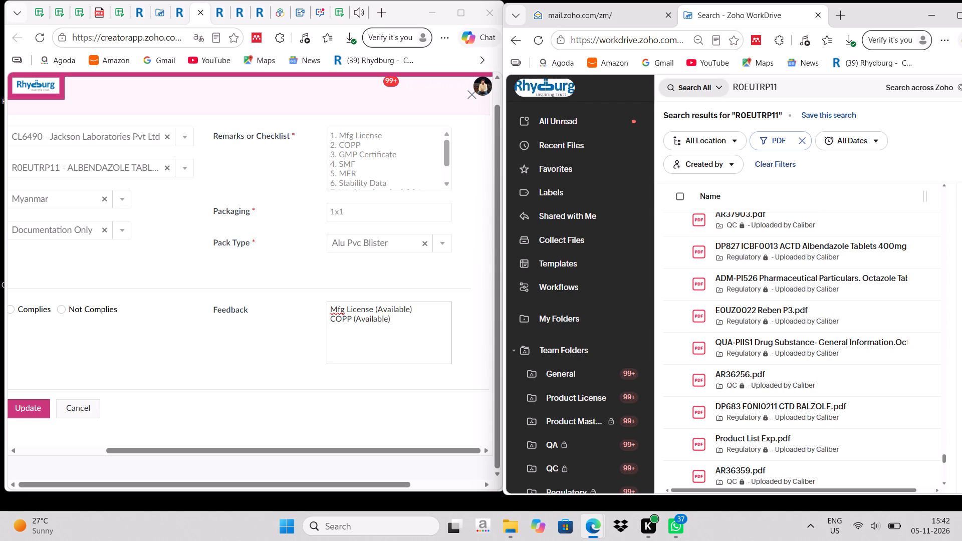
Enter "GMP (Available" as the third feedback line of request 826, below the COPP line.
click(407, 326)
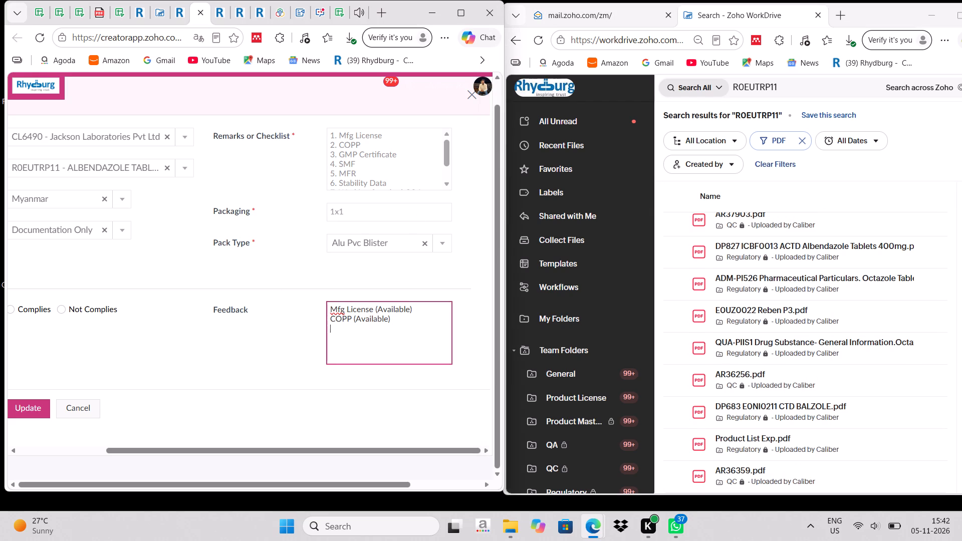
text(GMP)
key(space)
key(shift+parenleft)
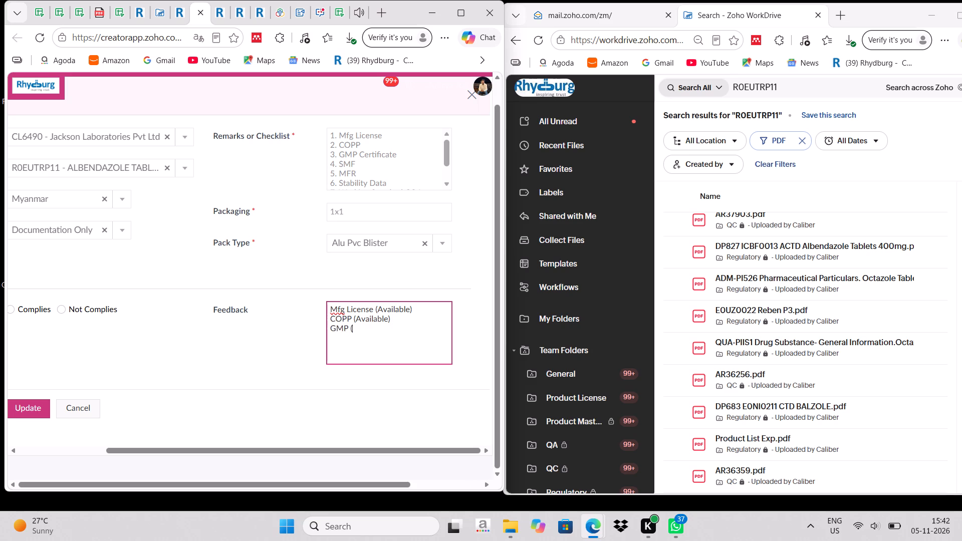
text(Ava)
text(ilable)
Look through the further R0EUTRP11 PDF results in WorkDrive for the remaining checklist documents, such as SMF, MFR and stability data.
scroll(888, 384, down, 4)
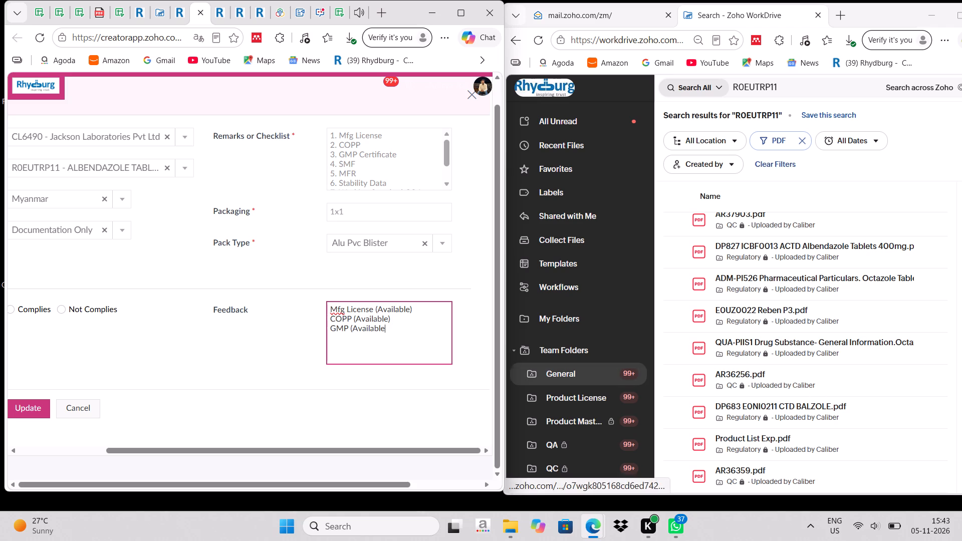
scroll(812, 374, down, 11)
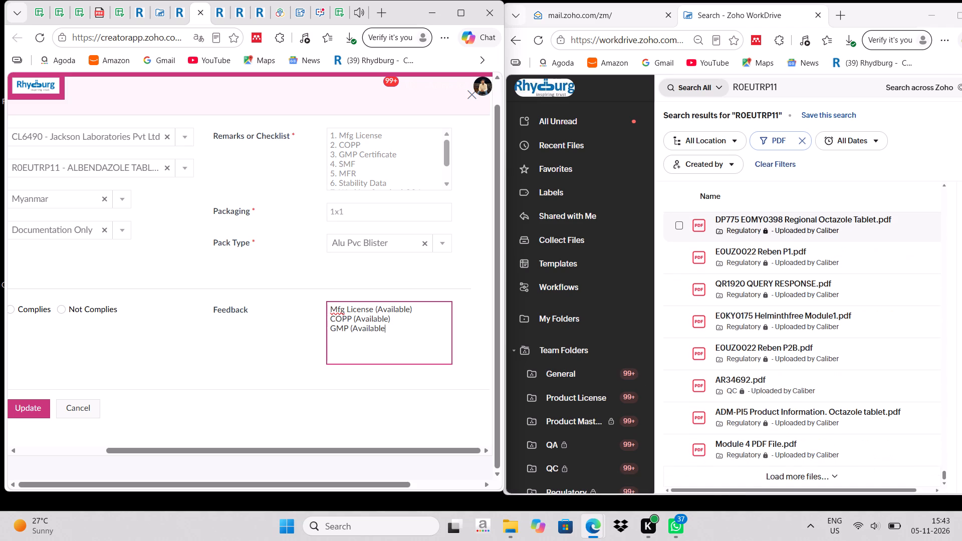
scroll(800, 404, down, 5)
scroll(780, 357, down, 5)
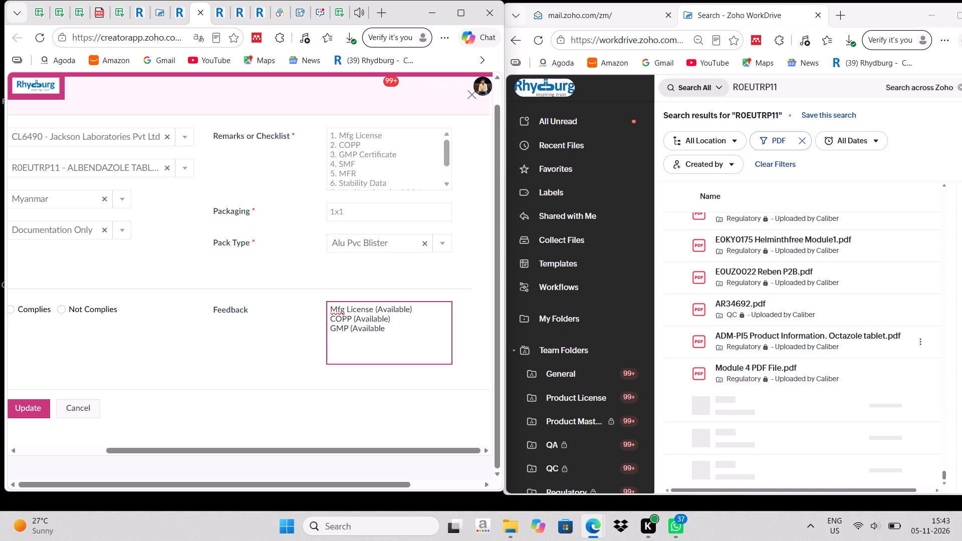
scroll(804, 368, down, 11)
scroll(842, 402, down, 4)
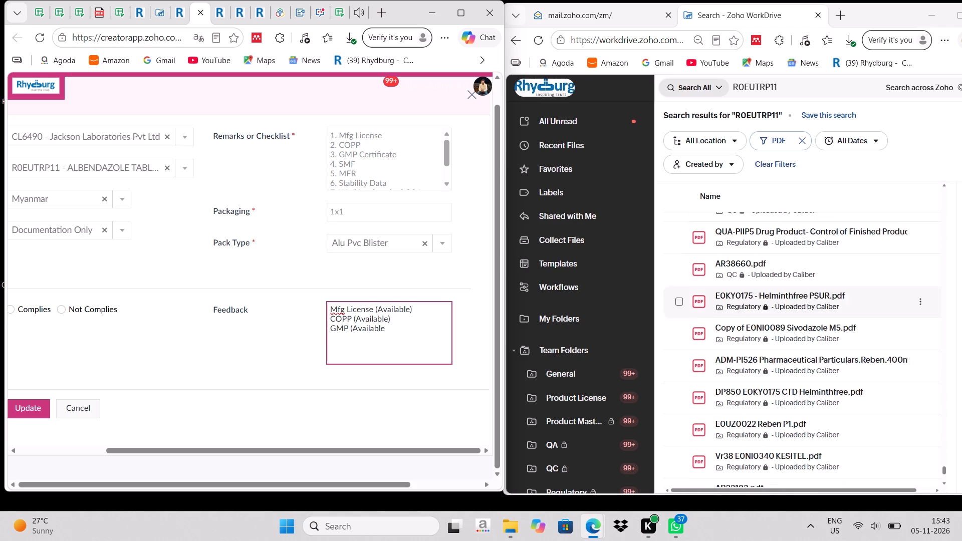
scroll(840, 400, down, 18)
scroll(839, 398, down, 3)
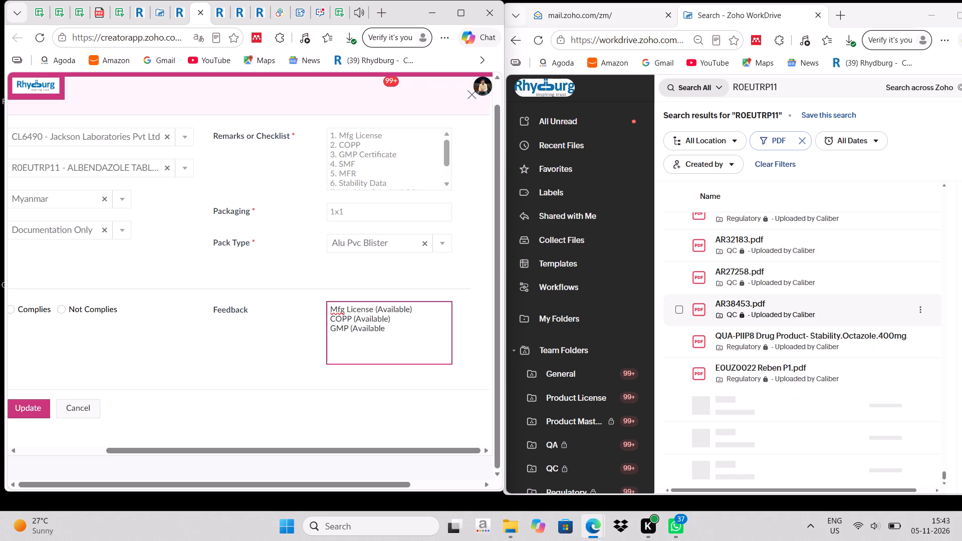
scroll(839, 398, down, 15)
scroll(840, 395, down, 19)
scroll(840, 390, down, 17)
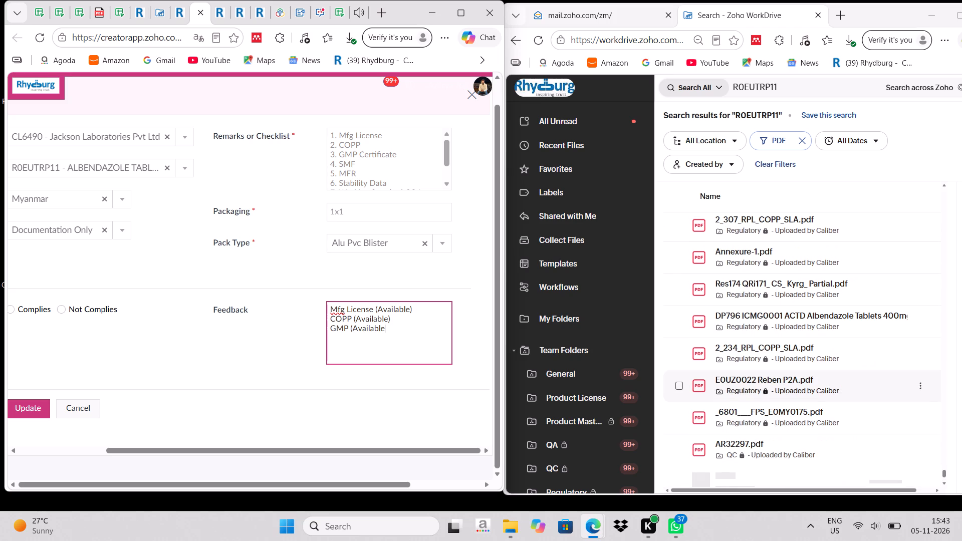
scroll(840, 394, up, 4)
scroll(840, 395, down, 15)
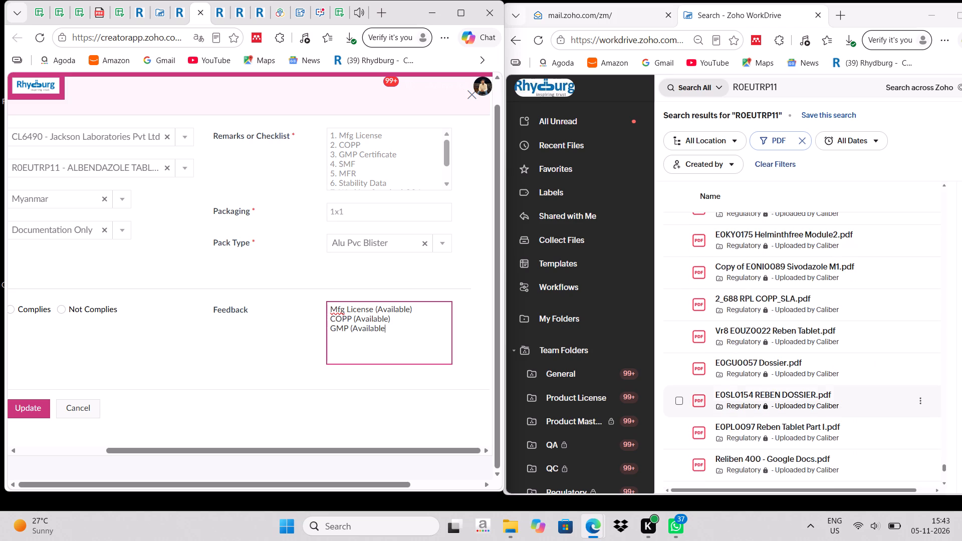
scroll(846, 409, down, 13)
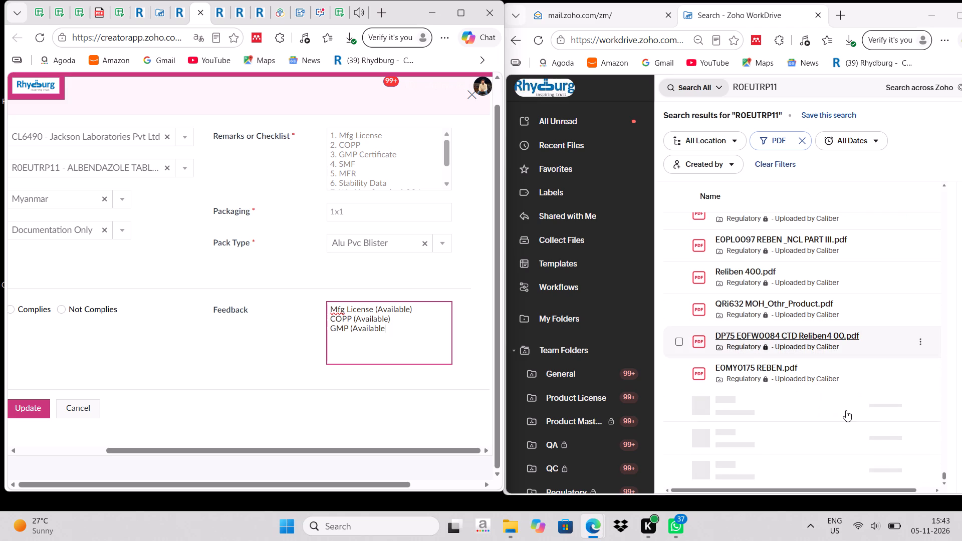
scroll(845, 407, down, 19)
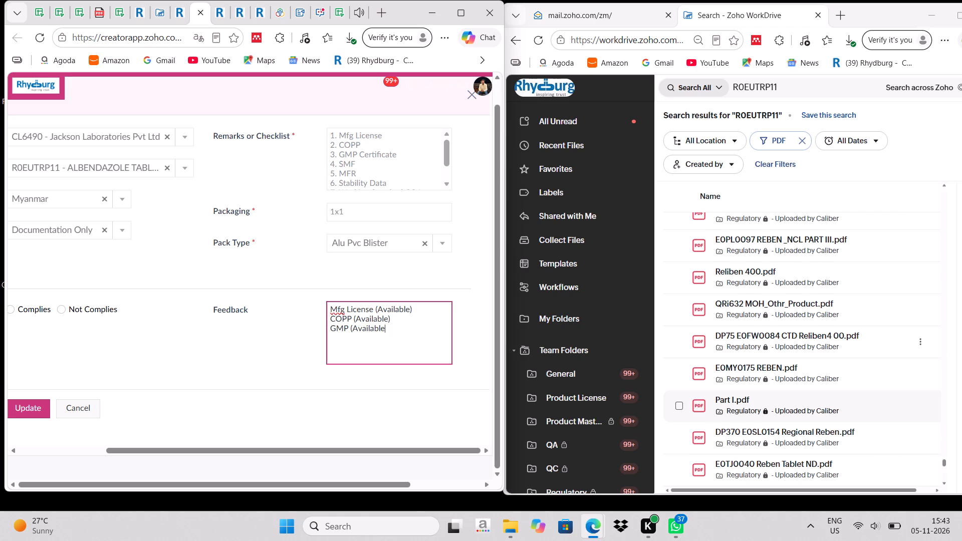
scroll(848, 286, down, 20)
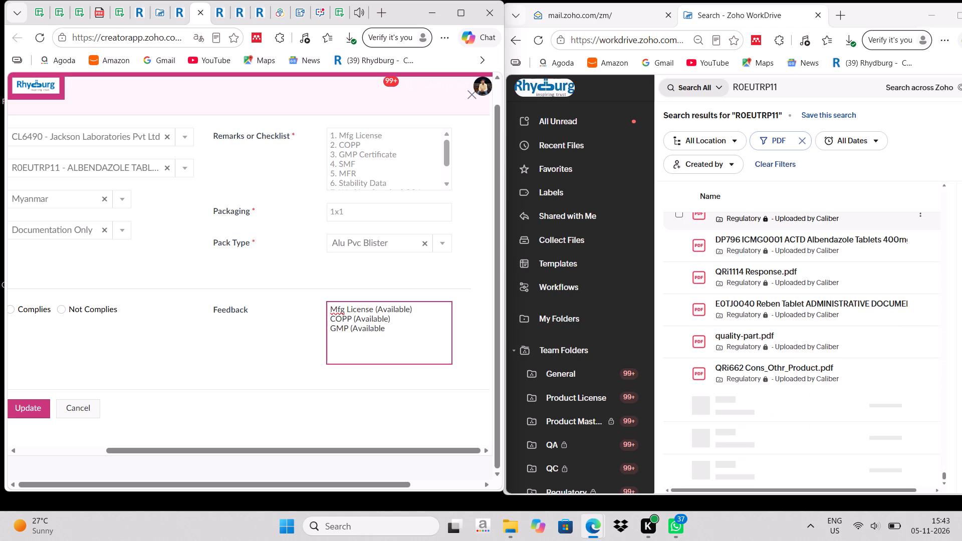
scroll(866, 404, down, 13)
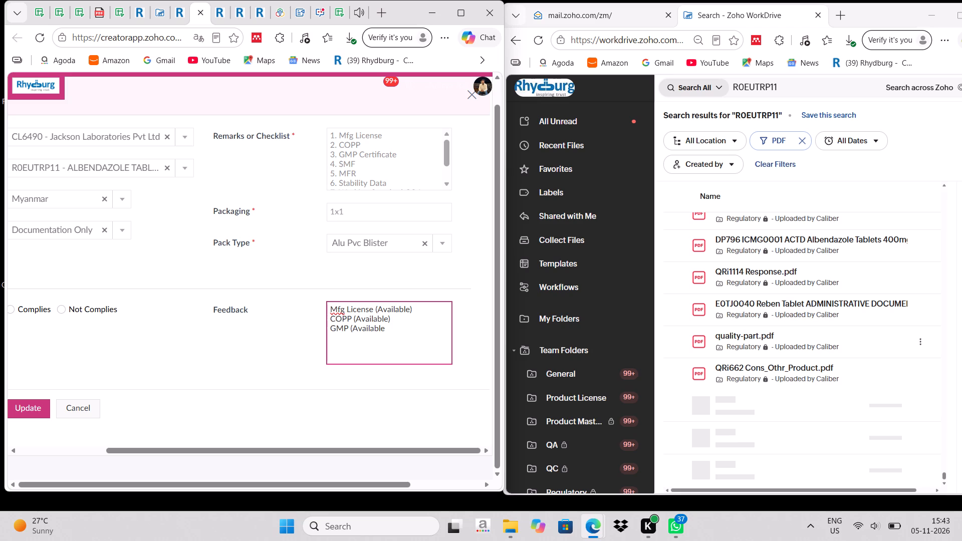
scroll(860, 398, up, 5)
scroll(860, 397, down, 9)
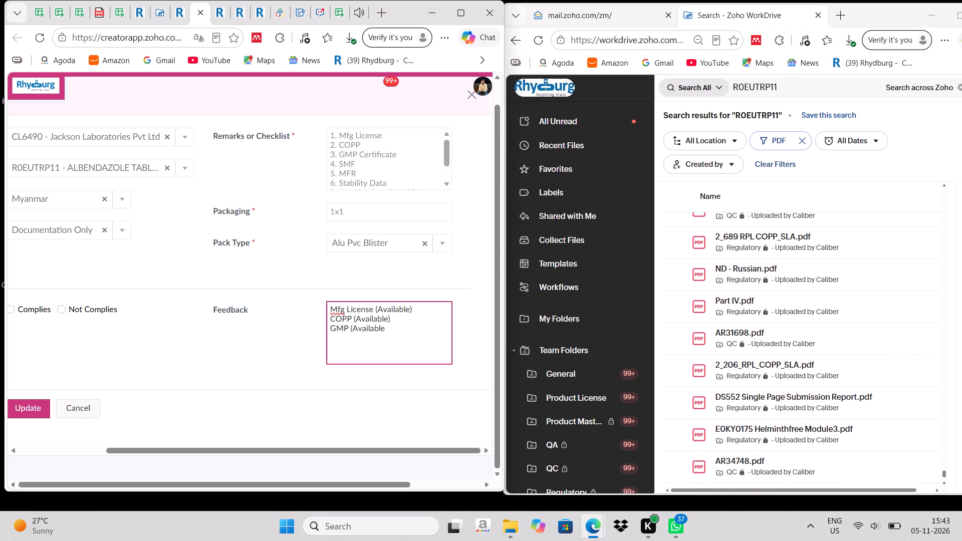
scroll(866, 398, down, 2)
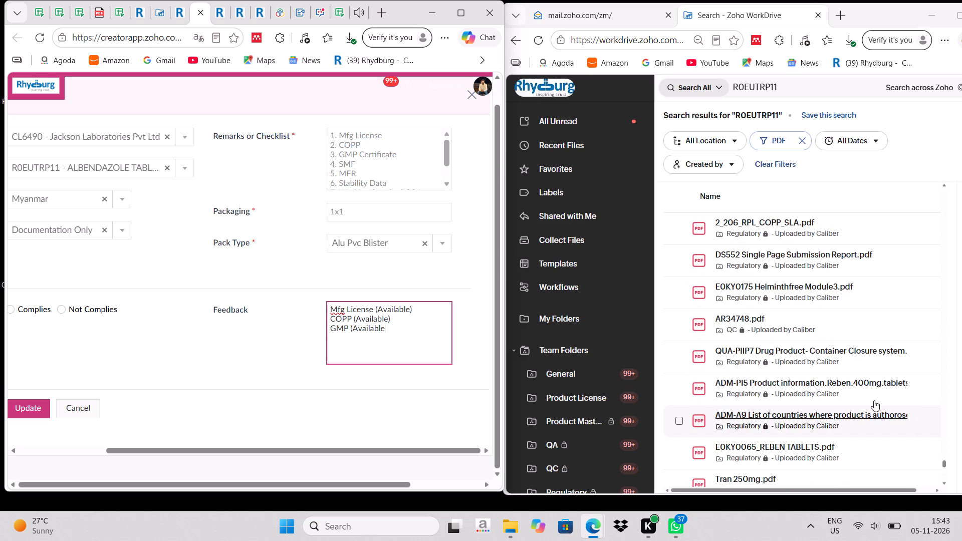
scroll(819, 418, down, 6)
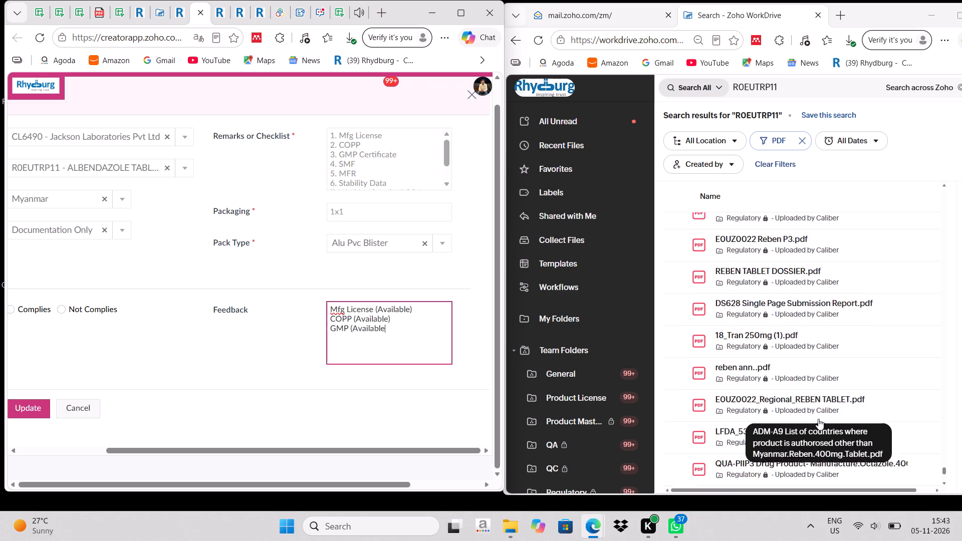
scroll(818, 419, down, 1)
scroll(709, 410, down, 3)
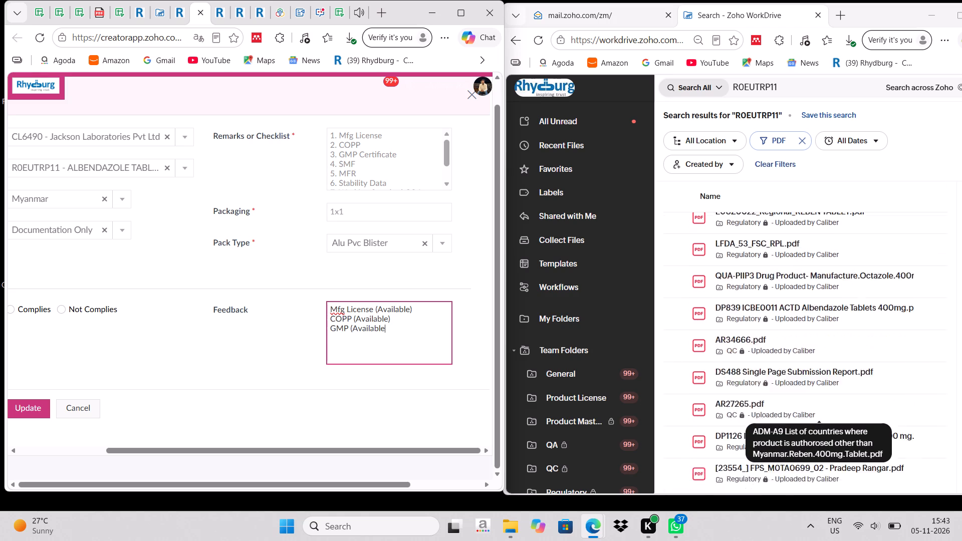
scroll(709, 412, down, 3)
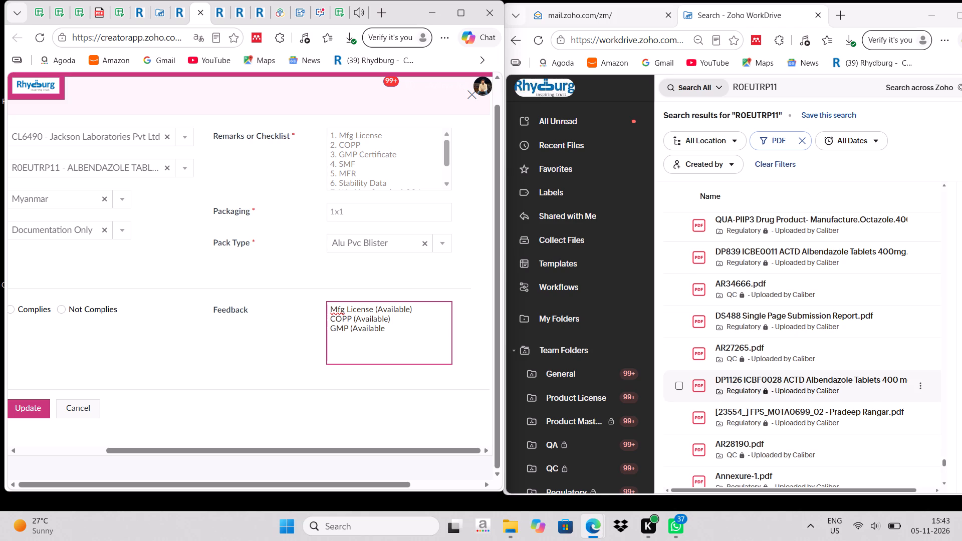
scroll(857, 424, down, 5)
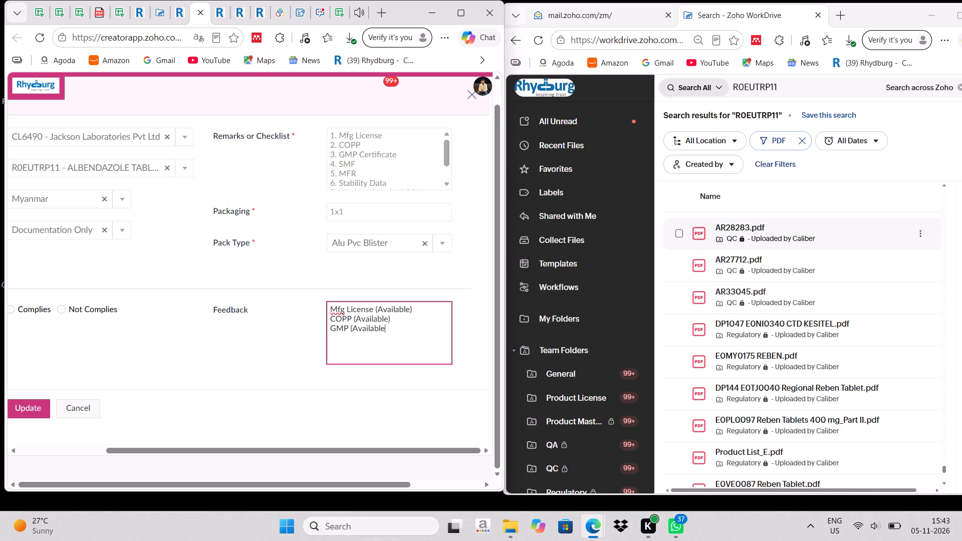
scroll(859, 422, down, 4)
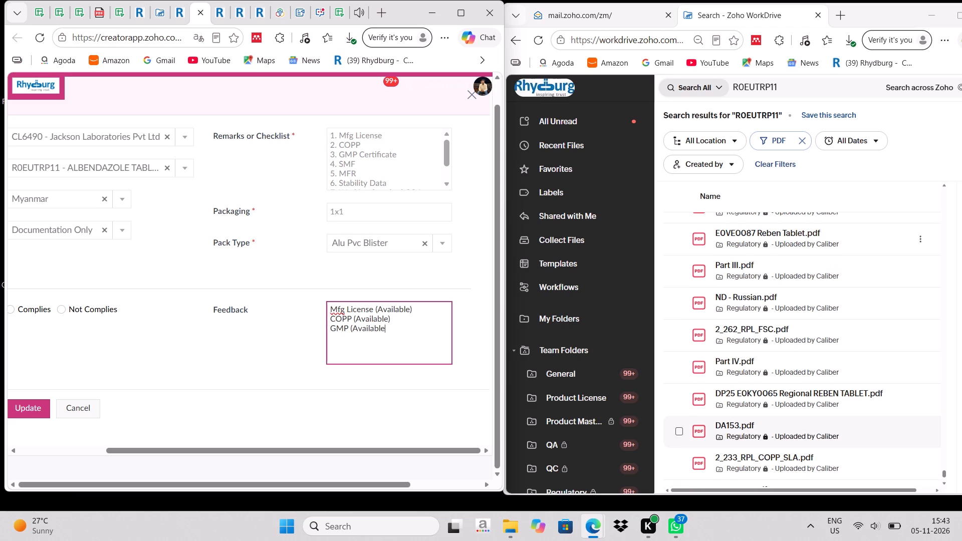
scroll(876, 425, down, 4)
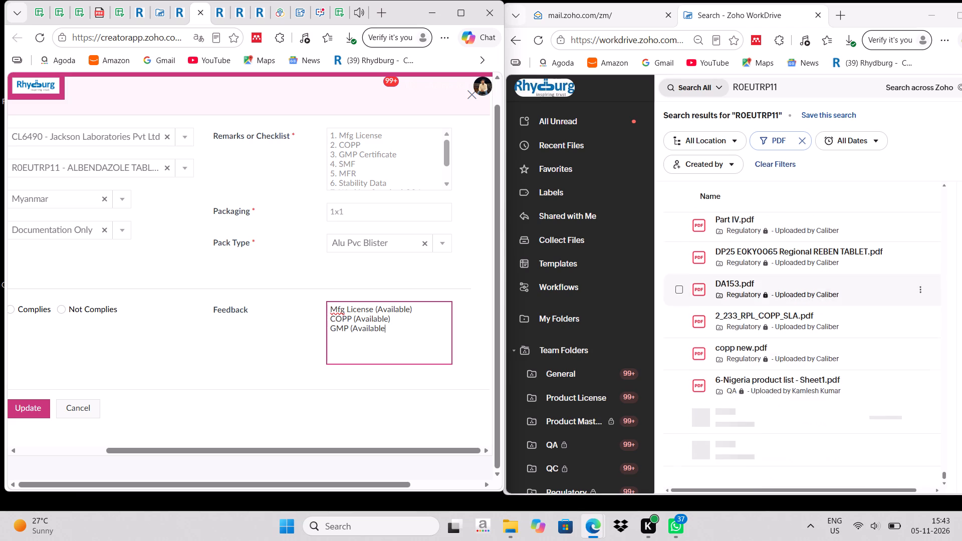
scroll(876, 434, down, 4)
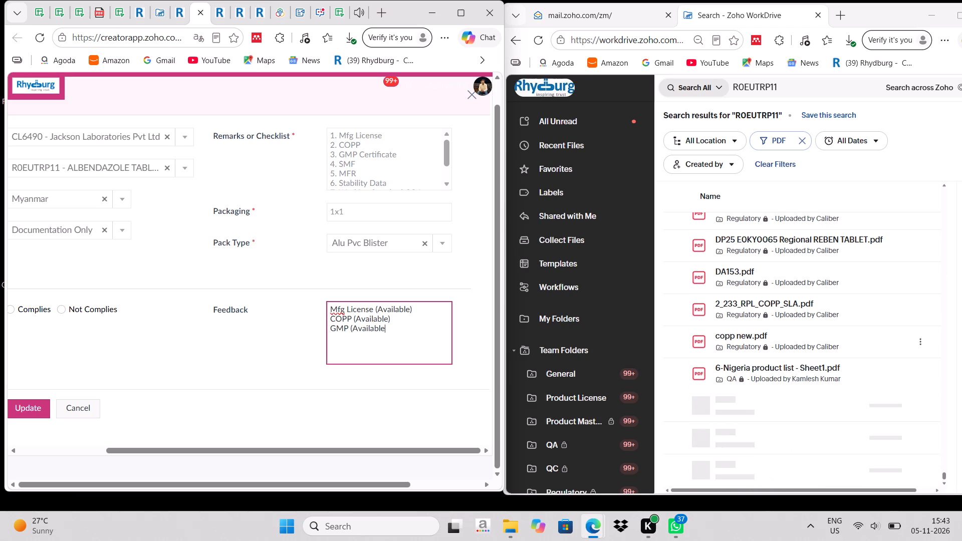
scroll(877, 437, down, 7)
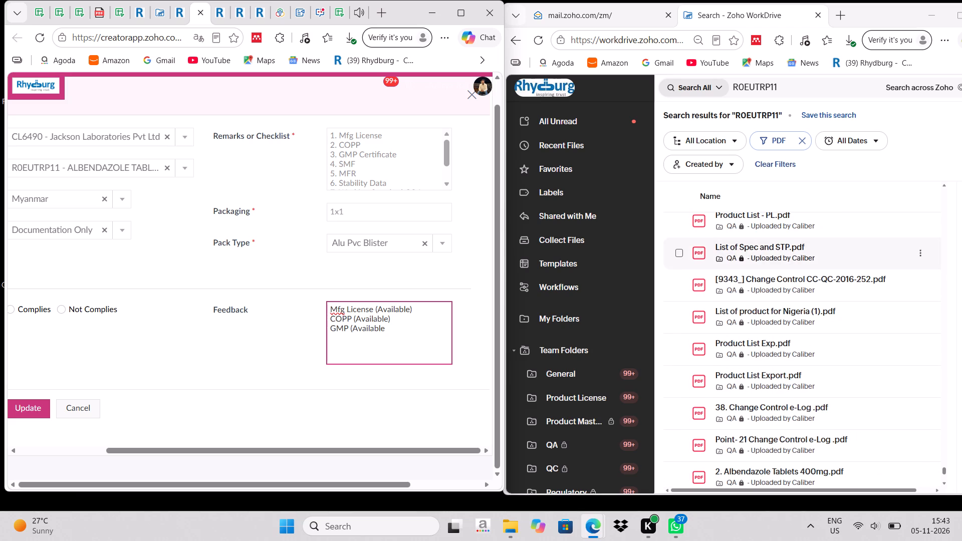
Continue examining the R0EUTRP11 PDF results in WorkDrive for the checklist documents not yet recorded in the feedback.
scroll(876, 436, down, 16)
scroll(877, 435, down, 5)
scroll(848, 393, down, 3)
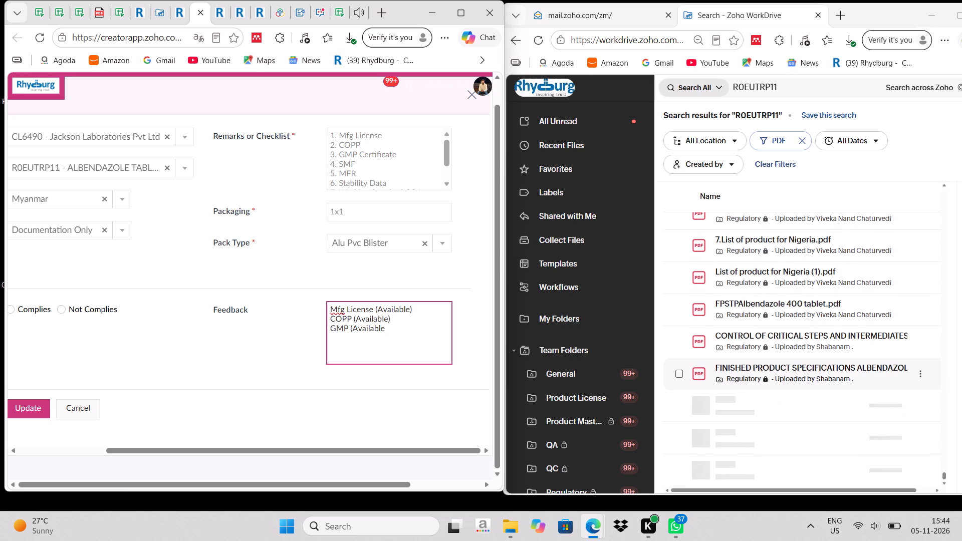
scroll(808, 338, down, 3)
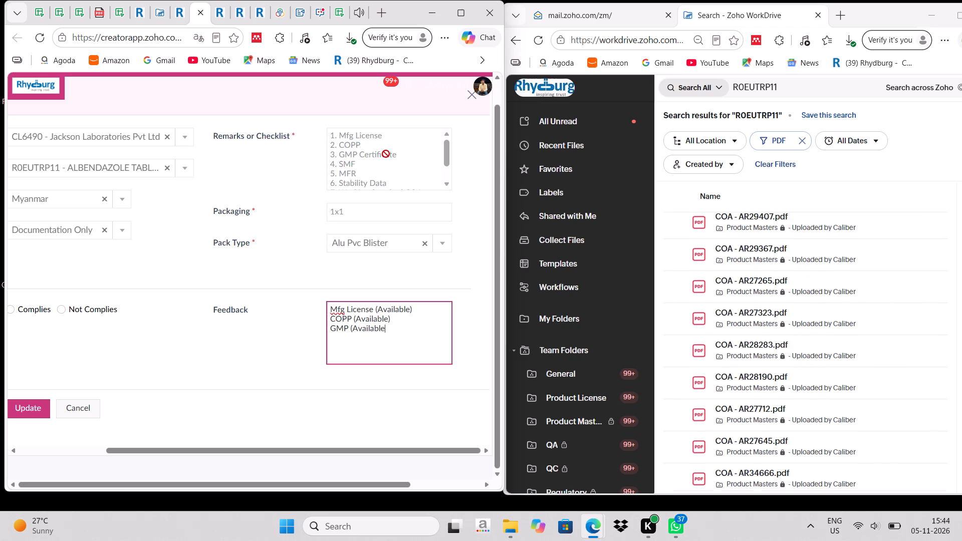
Check the remaining checklist items of request 826 and add the feedback line "WS COA (Available)" below the GMP line.
drag(447, 154, 447, 184)
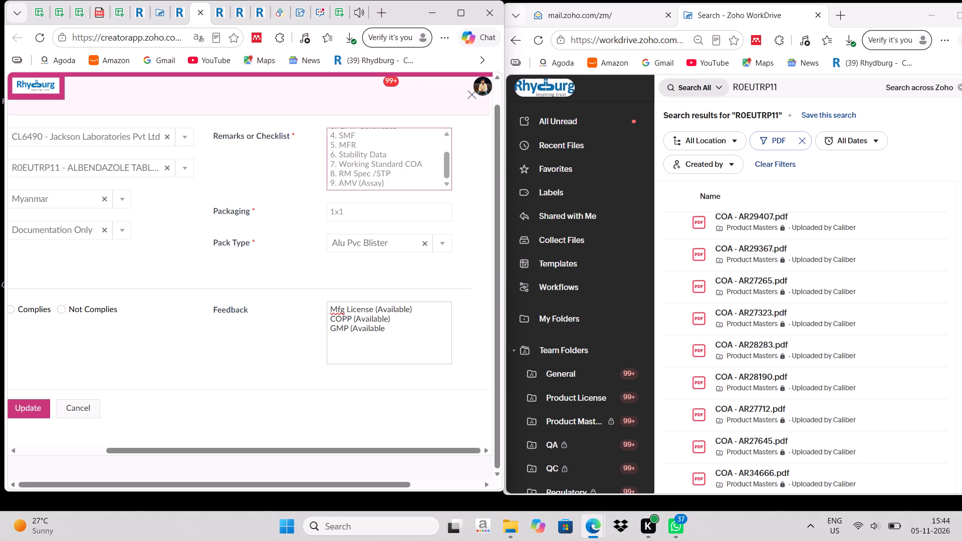
click(348, 338)
key(shift+w)
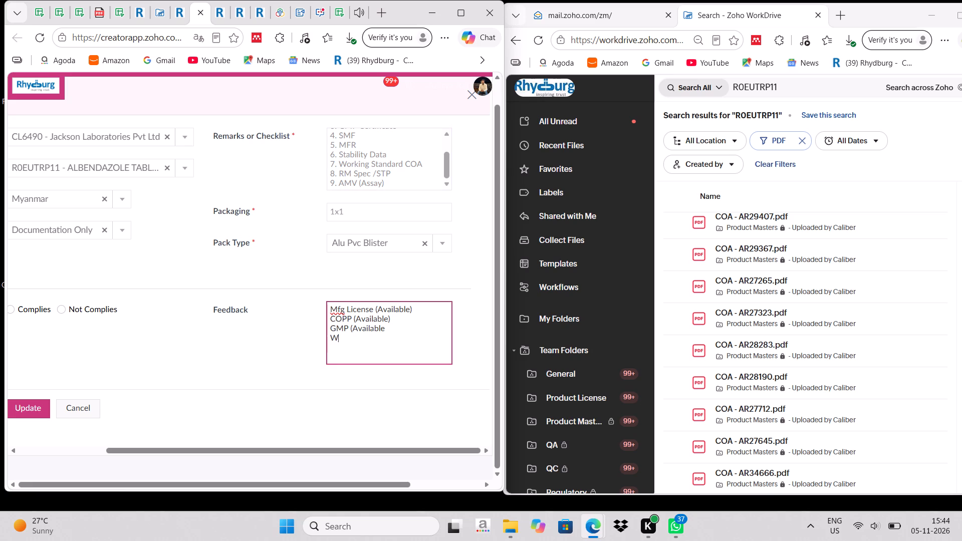
key(shift+s)
key(space)
text(COA (Available))
Add "RM Spec/STP (Available)" as the feedback line below the WS COA line.
key(Return)
key(shift+r)
text(M)
key(space)
text(Spec)
text(/STP)
key(space)
text((Available))
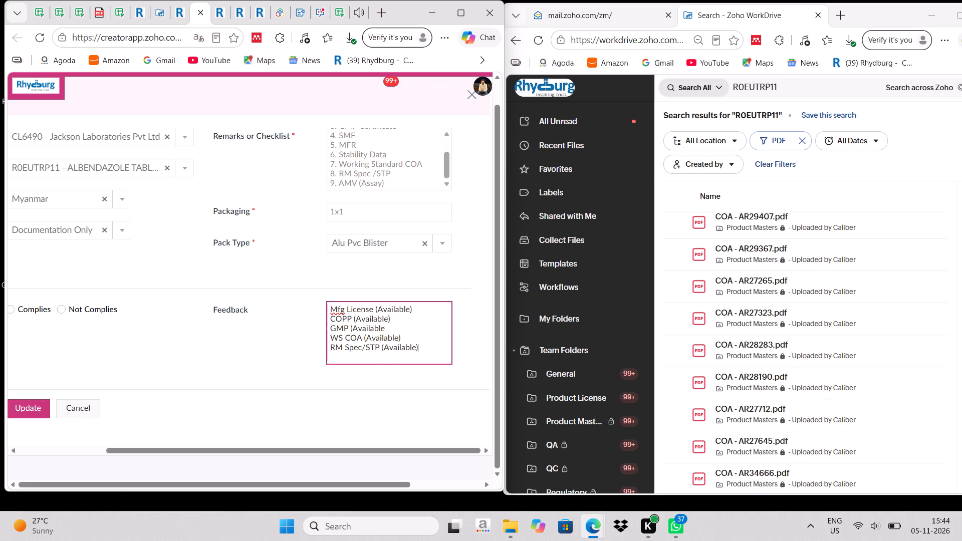
Look through the further R0EUTRP11 PDF results in WorkDrive for the outstanding checklist documents, such as SMF, MFR and stability data.
scroll(923, 398, down, 3)
scroll(834, 407, down, 3)
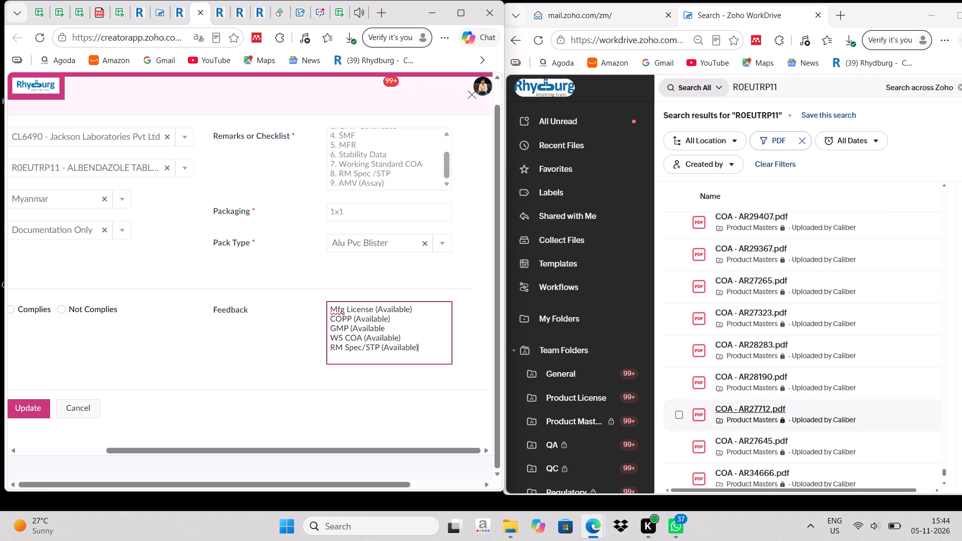
scroll(766, 428, down, 8)
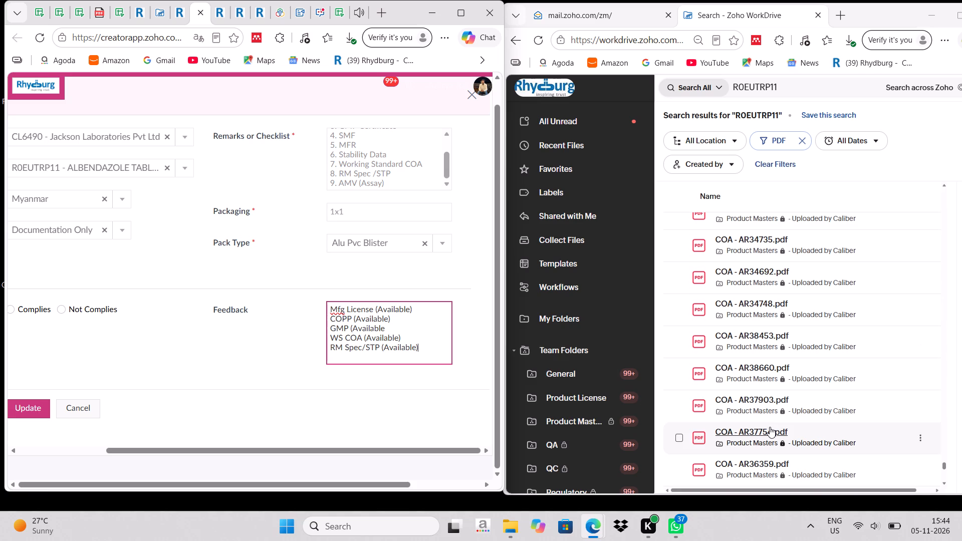
scroll(828, 215, down, 3)
scroll(773, 396, down, 4)
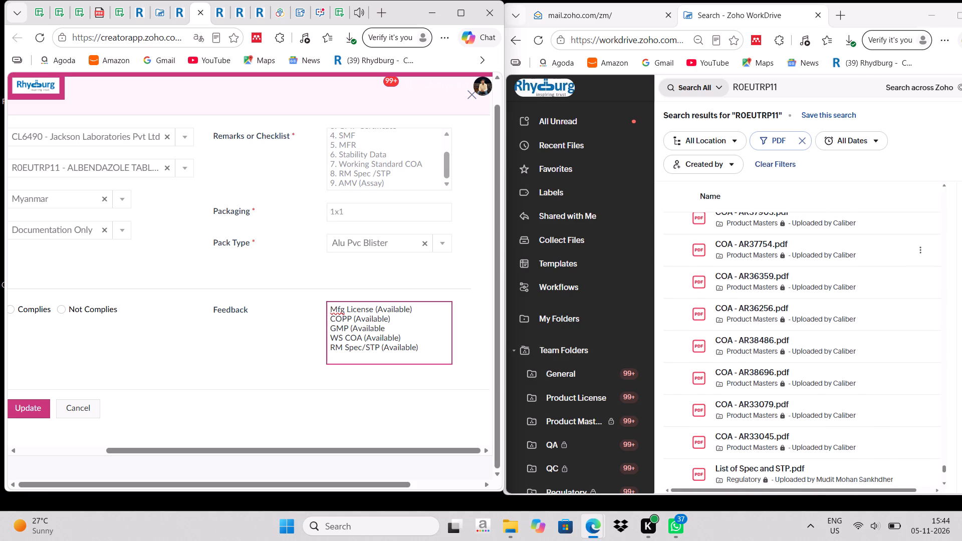
scroll(779, 397, down, 9)
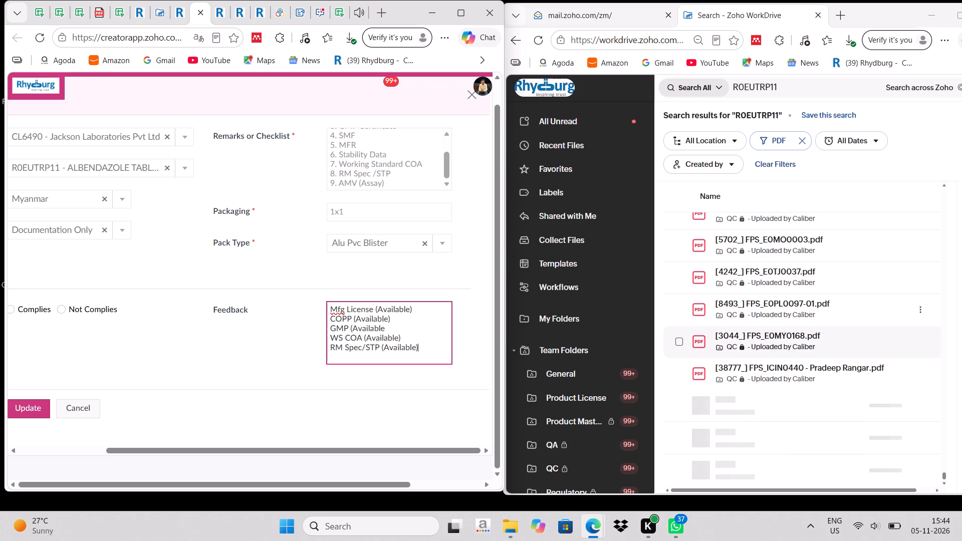
scroll(793, 400, down, 5)
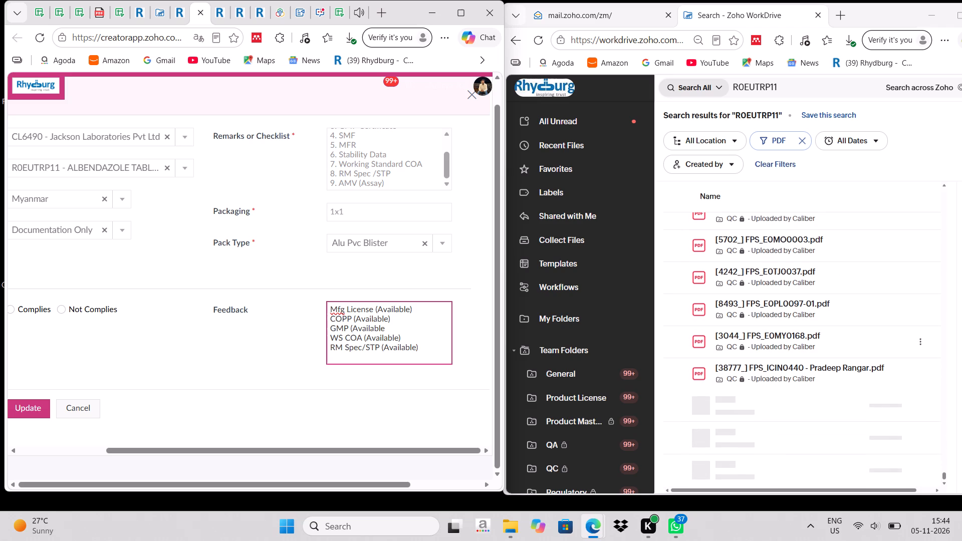
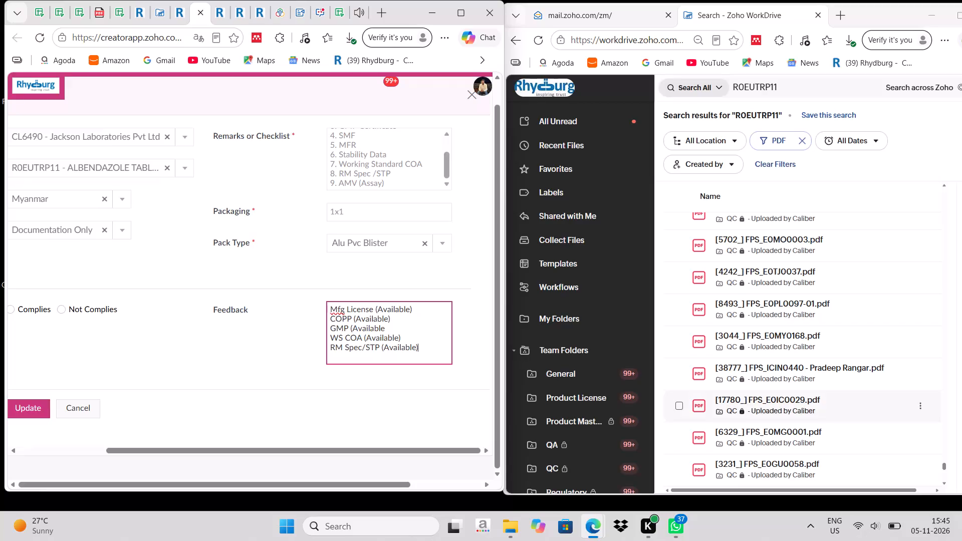
Look through the further R0EUTRP11 PDF results in WorkDrive for the checklist documents still missing from the feedback.
scroll(795, 393, down, 3)
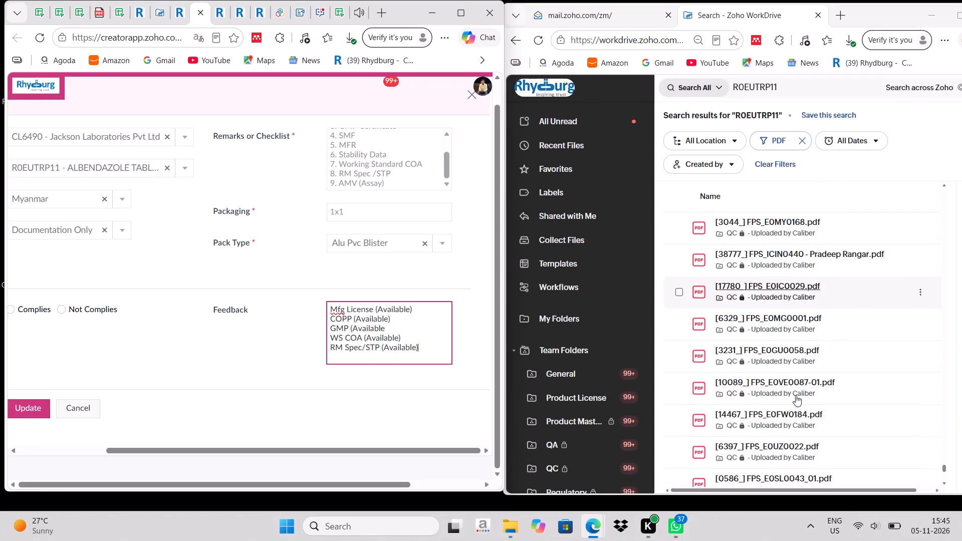
scroll(796, 395, down, 13)
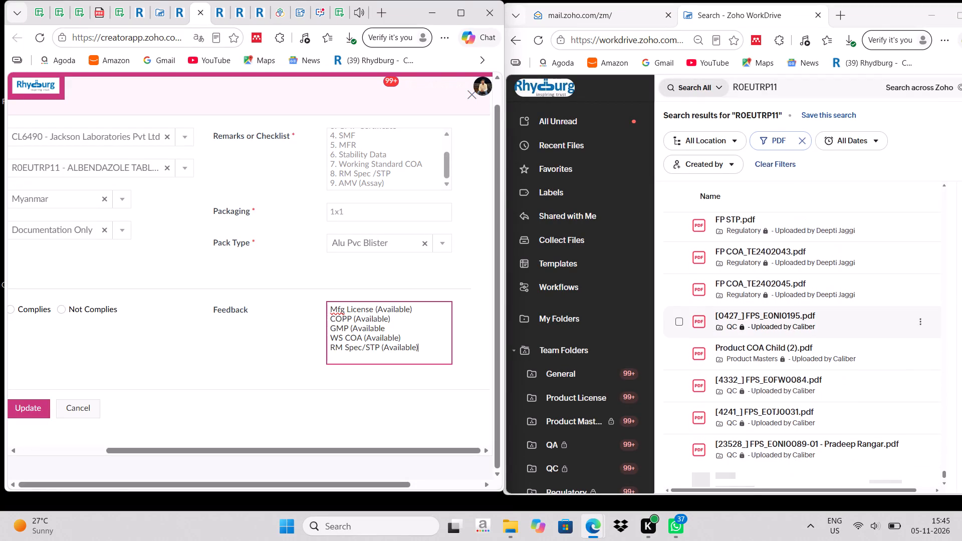
scroll(799, 397, down, 11)
scroll(754, 401, down, 3)
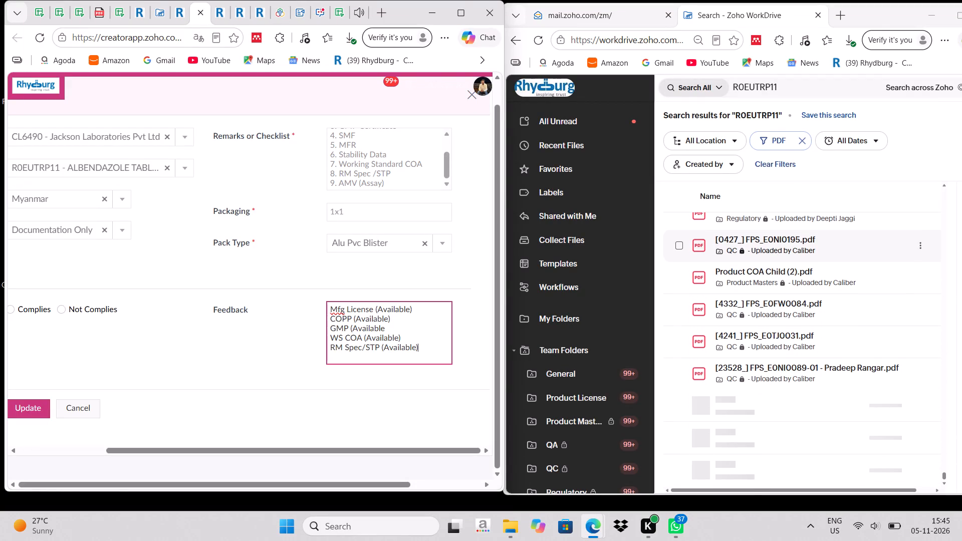
scroll(755, 402, down, 2)
scroll(800, 398, up, 10)
scroll(846, 344, down, 6)
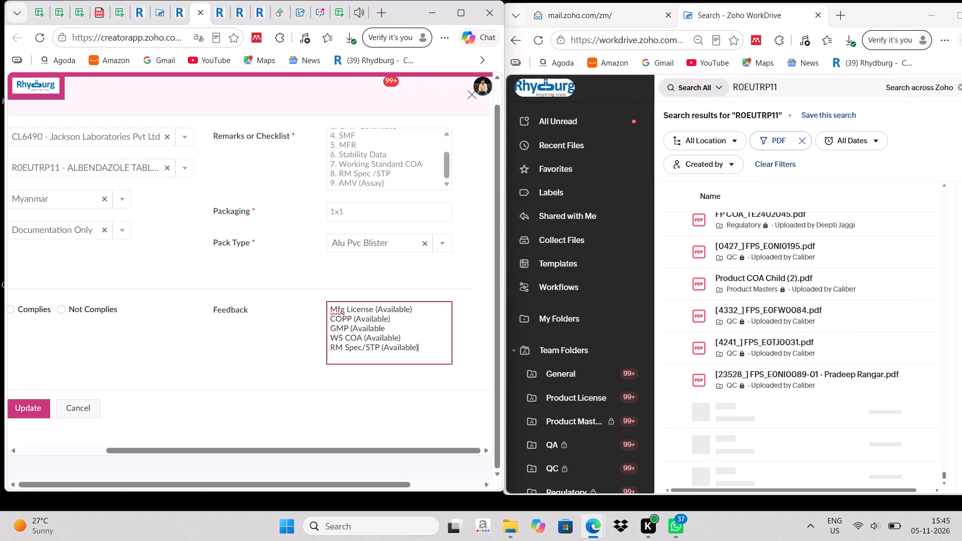
scroll(845, 351, down, 12)
scroll(842, 362, up, 4)
scroll(842, 362, down, 1)
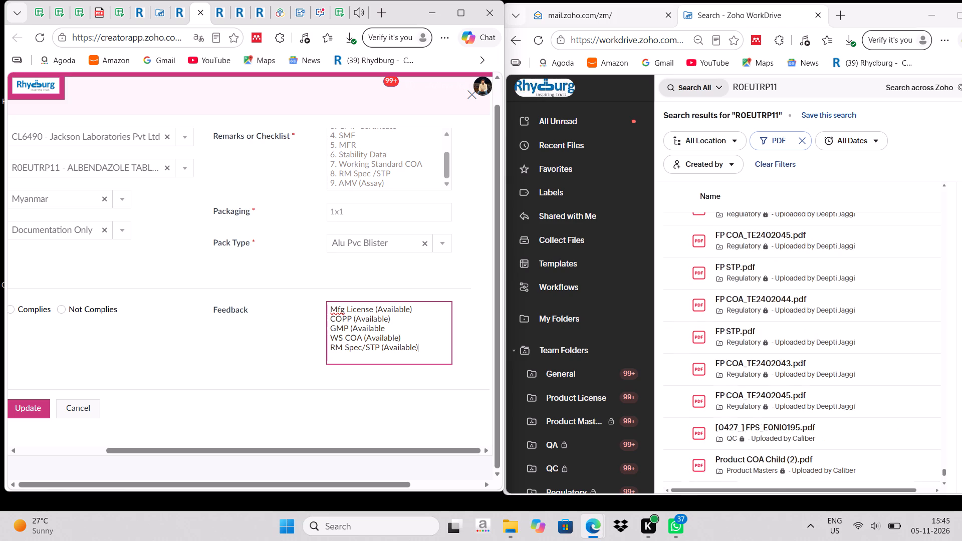
scroll(842, 362, up, 6)
scroll(872, 458, down, 7)
scroll(906, 398, down, 15)
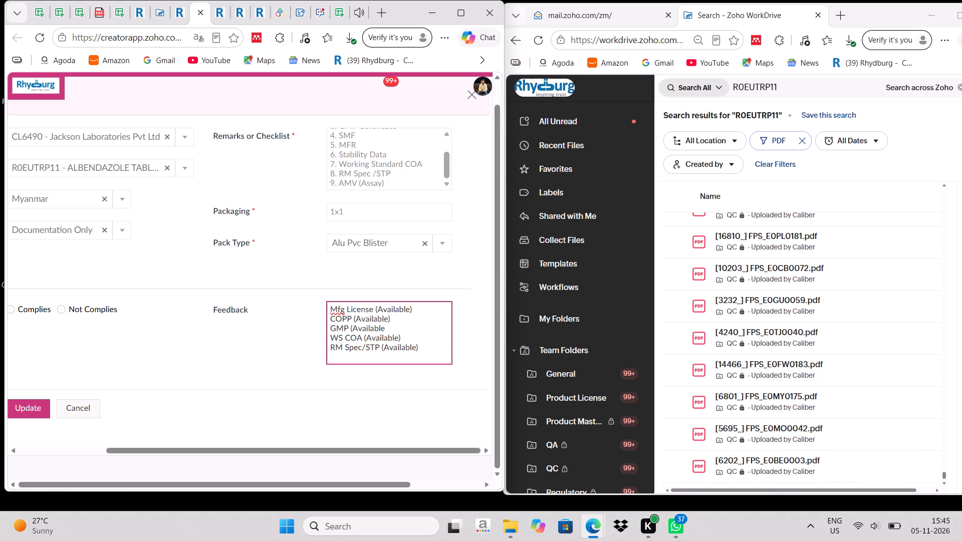
scroll(816, 419, down, 4)
scroll(876, 448, down, 5)
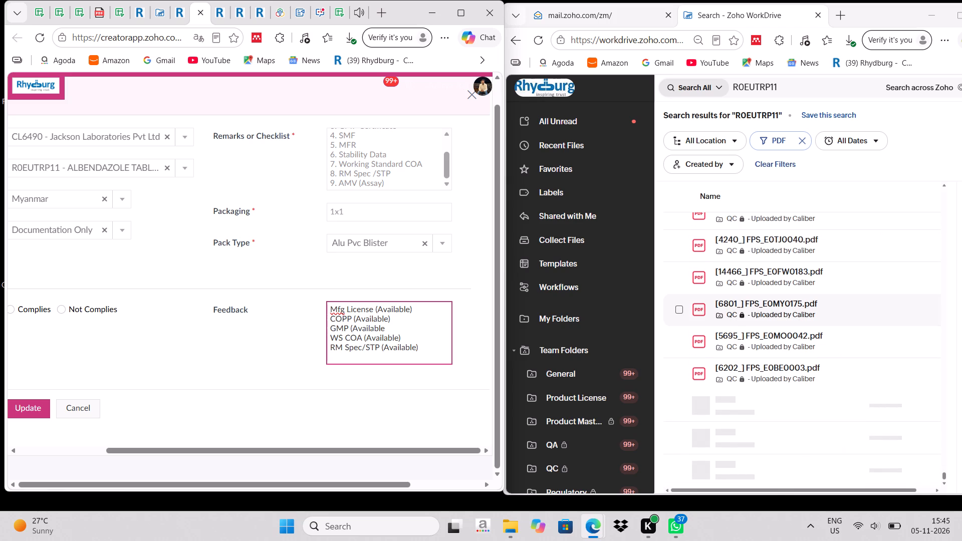
scroll(877, 416, down, 5)
scroll(874, 401, up, 5)
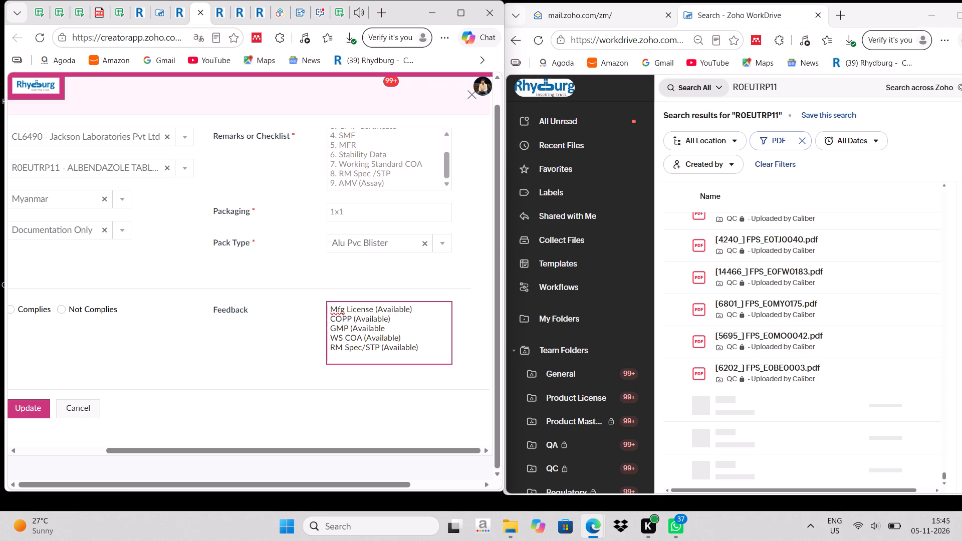
scroll(757, 346, up, 5)
scroll(771, 292, up, 4)
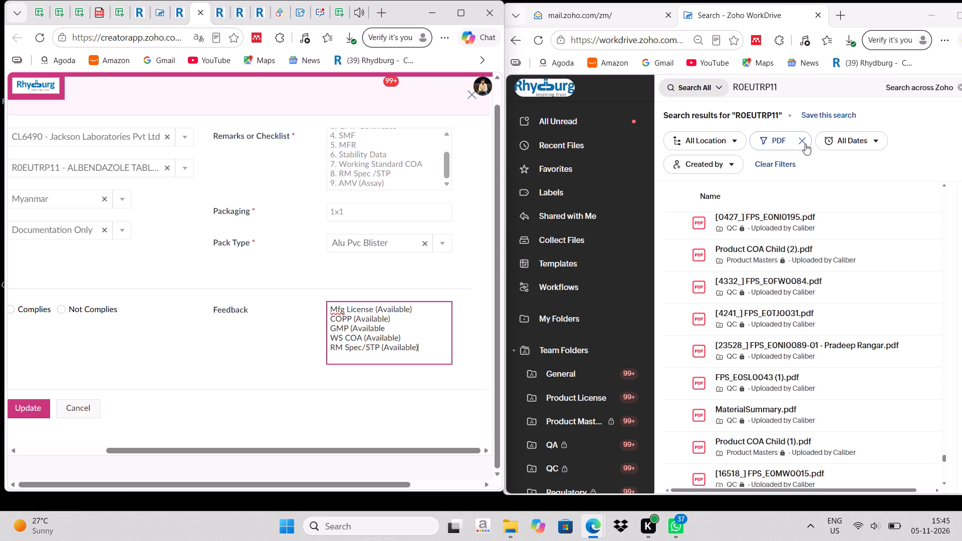
Replace the PDF filter on the R0EUTRP11 search with the Folders file type.
click(804, 139)
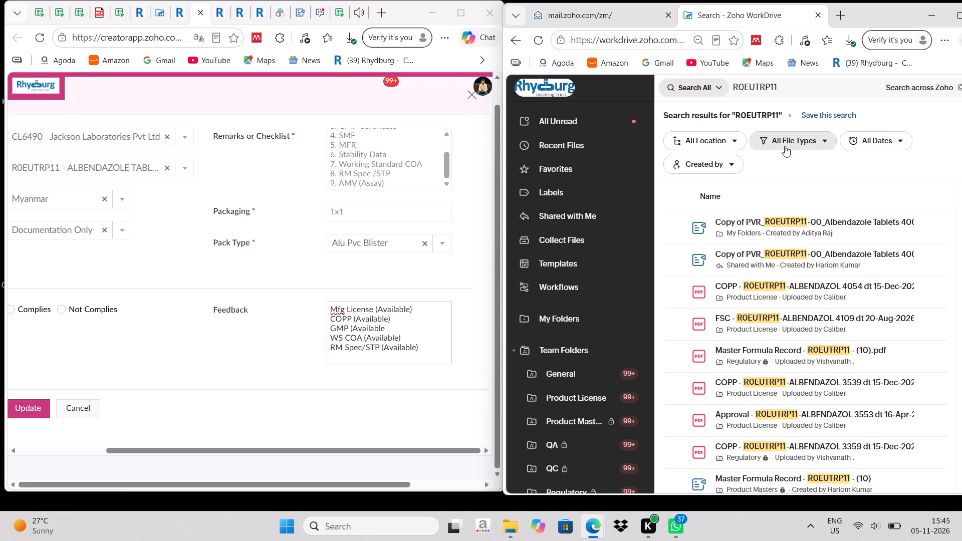
click(787, 144)
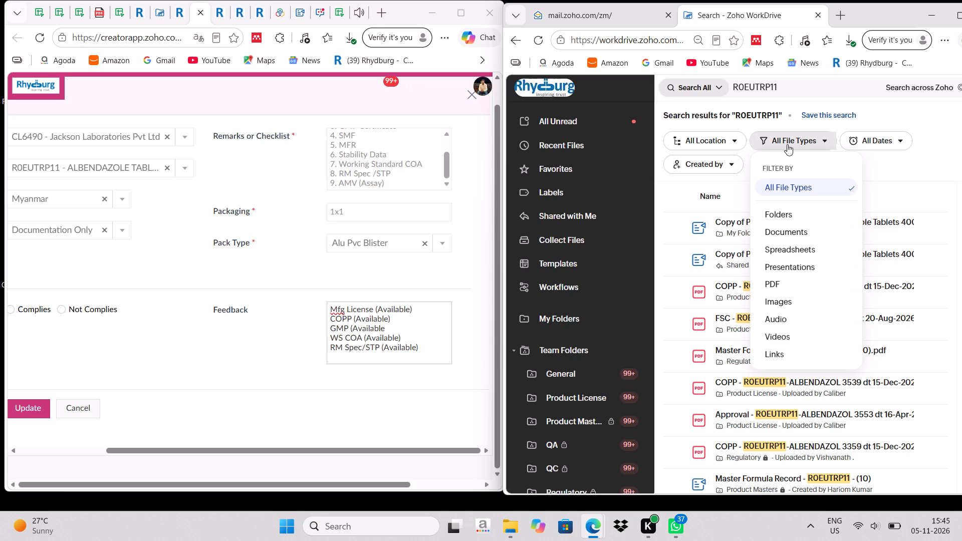
click(783, 215)
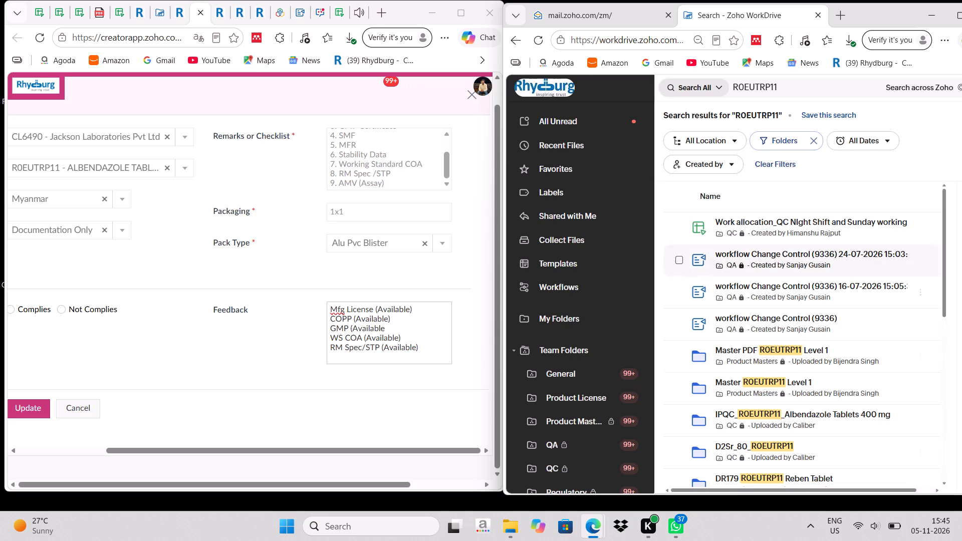
Open the folder Master PDF R0EUTRP11 Level 1 and examine its files for the outstanding checklist documents, leaving no files selected.
scroll(831, 360, down, 1)
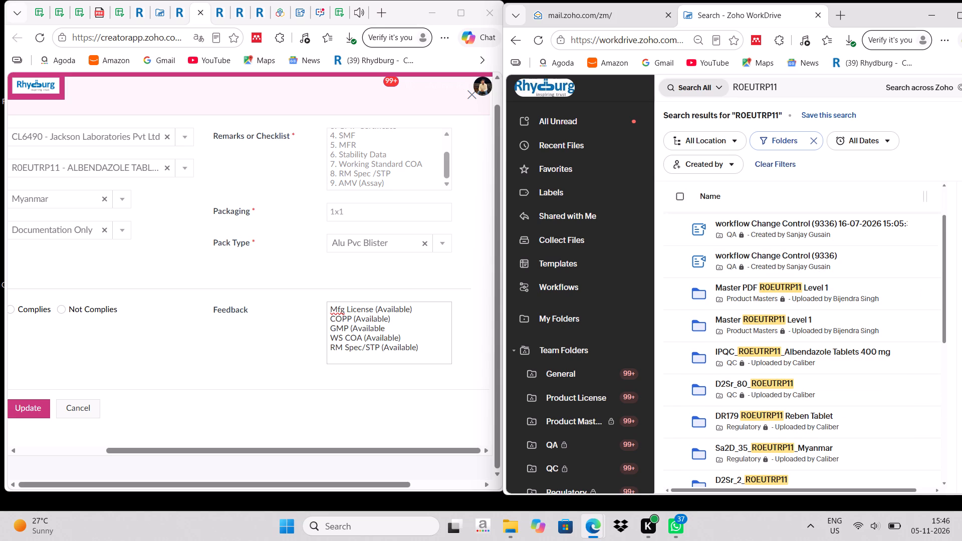
click(734, 286)
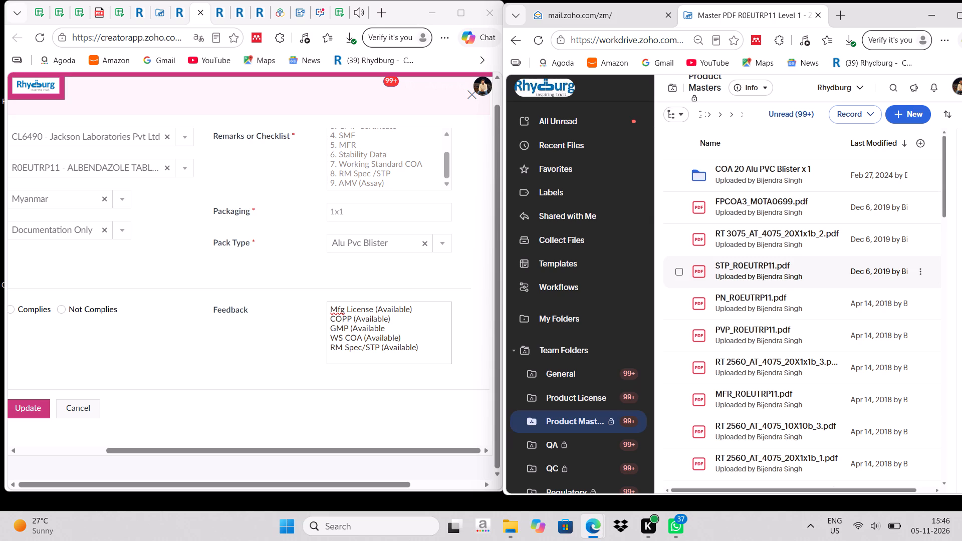
scroll(737, 279, down, 2)
scroll(737, 279, up, 2)
scroll(737, 279, down, 16)
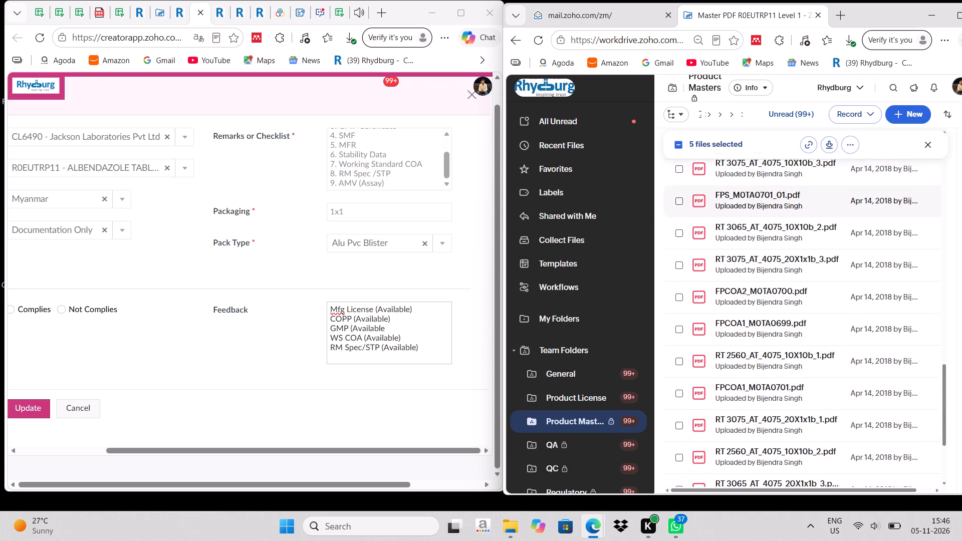
scroll(739, 309, down, 12)
scroll(740, 319, up, 15)
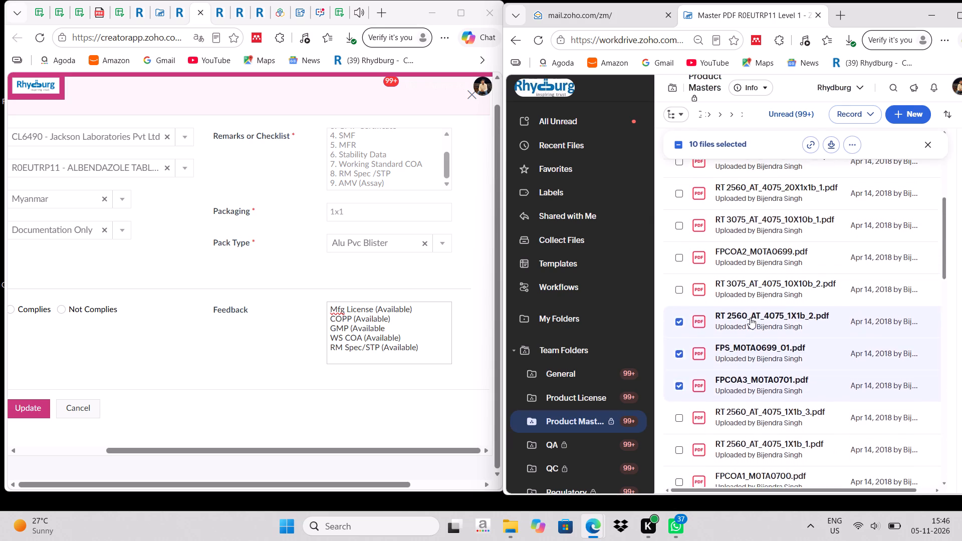
scroll(750, 318, up, 4)
scroll(750, 318, down, 1)
scroll(749, 315, up, 1)
scroll(800, 366, up, 5)
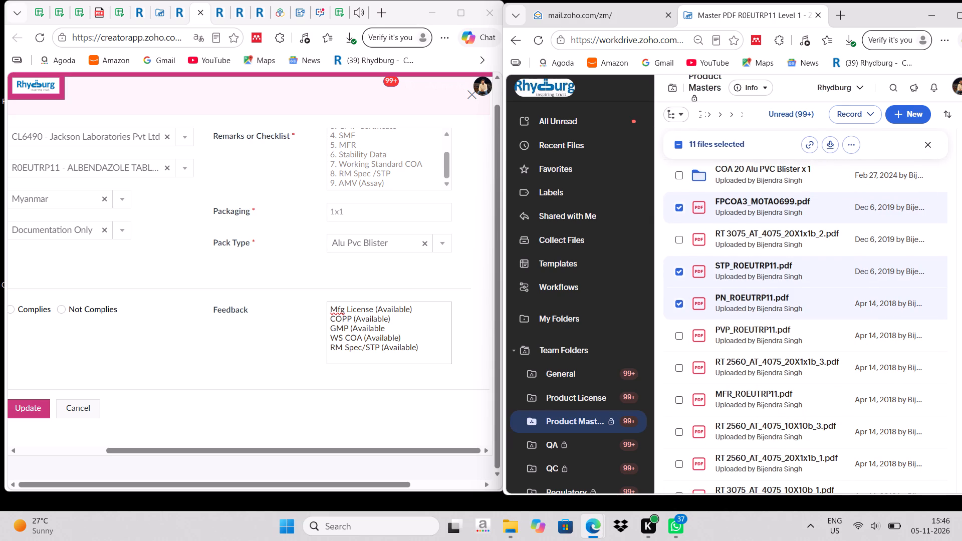
click(925, 150)
Return from the Master PDF R0EUTRP11 Level 1 folder to the R0EUTRP11 folder search results.
right_drag(554, 86, 550, 81)
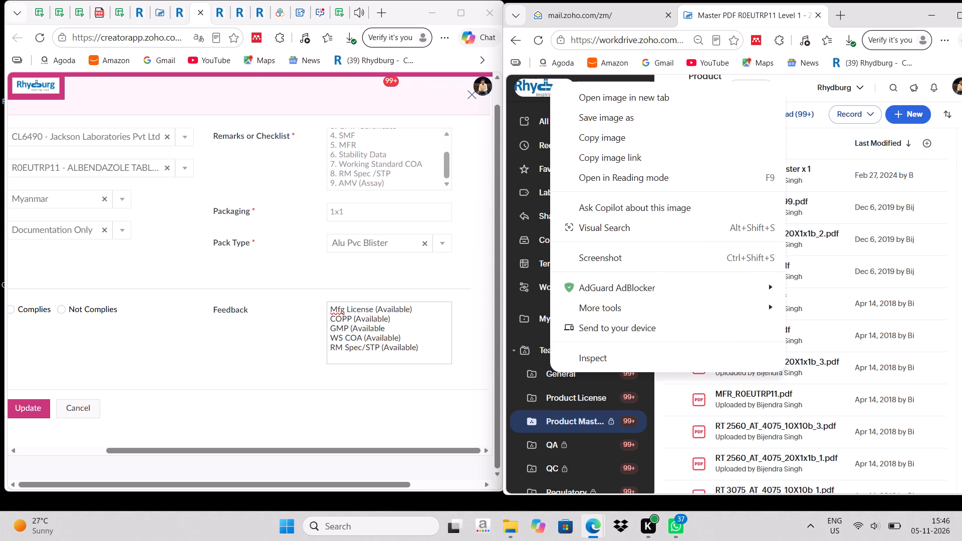
click(513, 37)
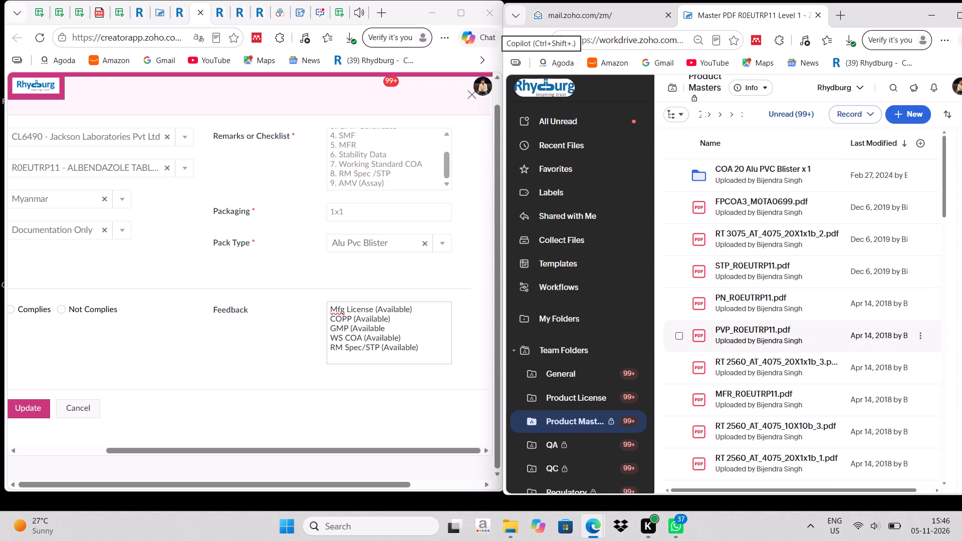
scroll(816, 329, down, 2)
scroll(816, 329, up, 7)
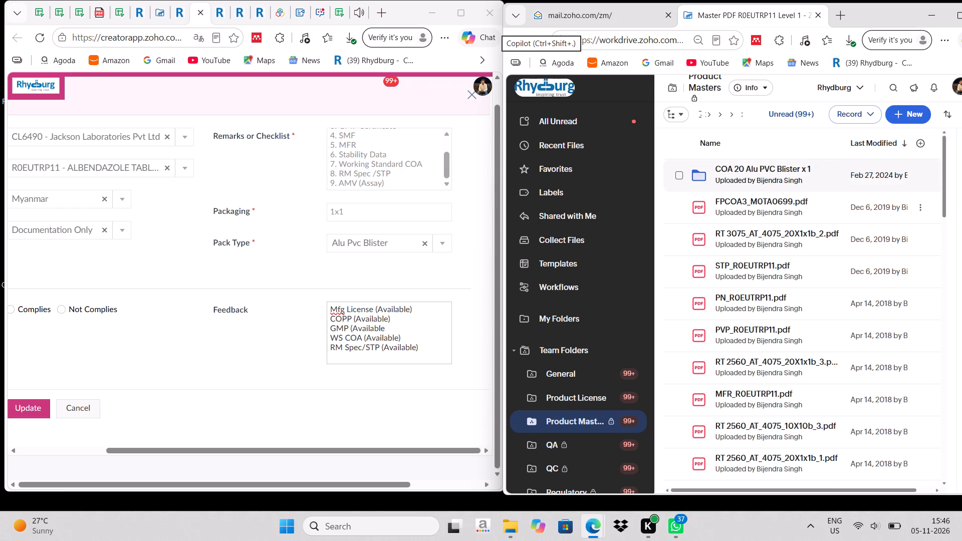
click(665, 161)
click(514, 29)
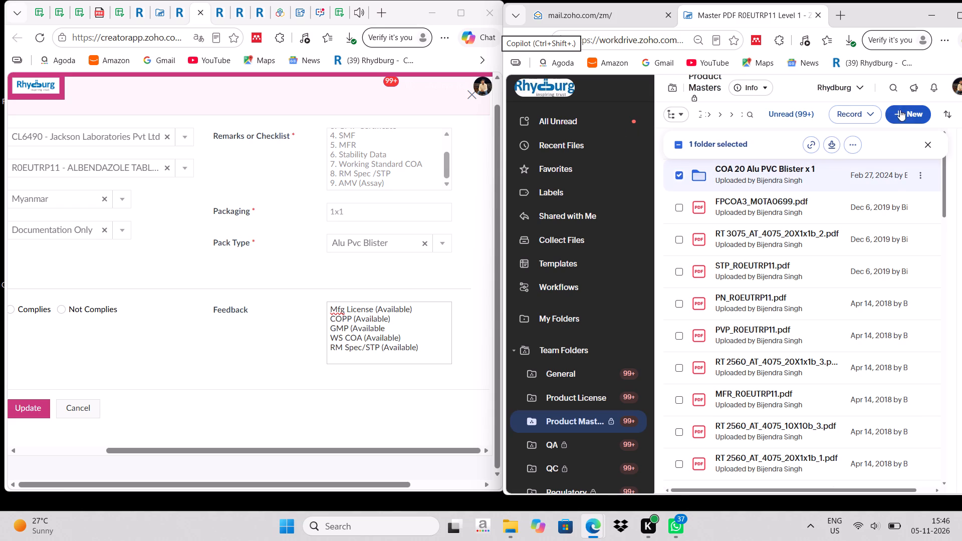
click(924, 145)
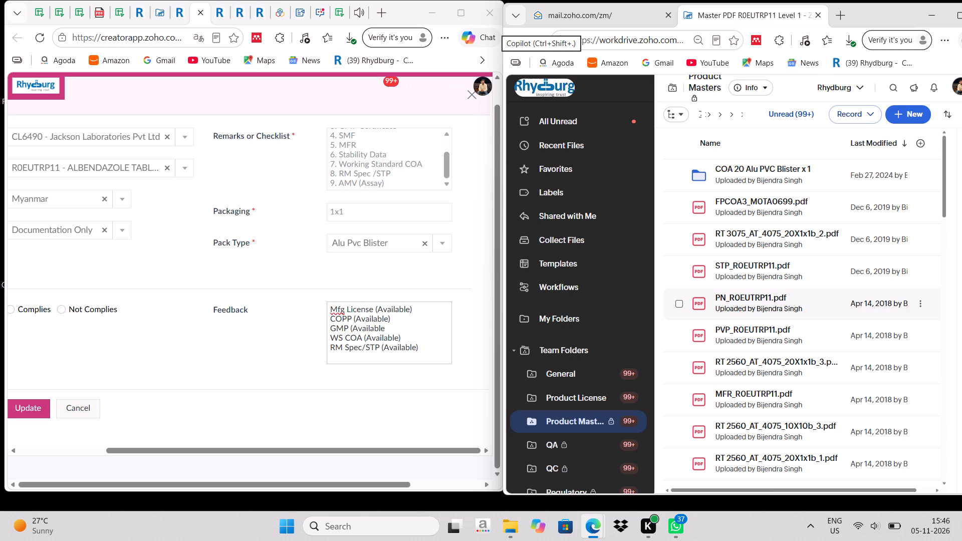
key(BackSpace)
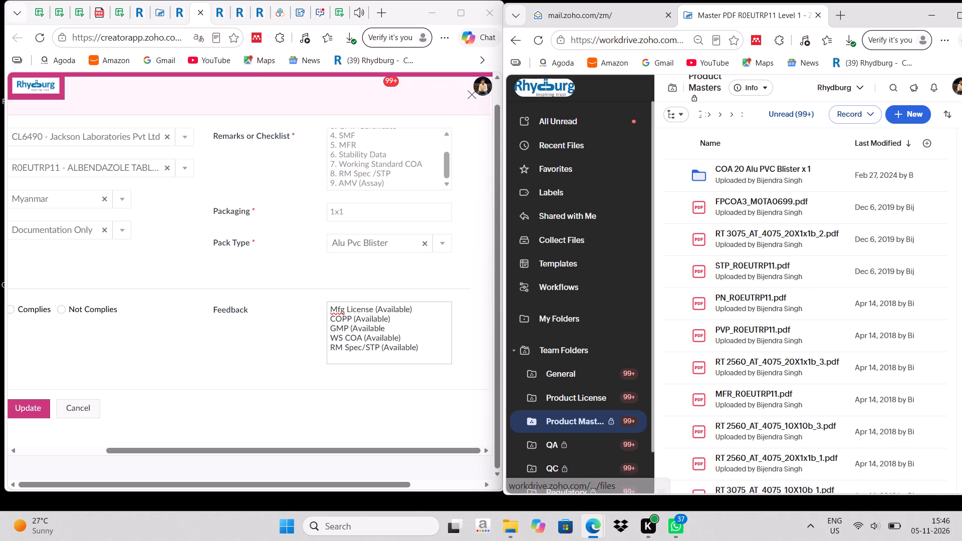
click(518, 43)
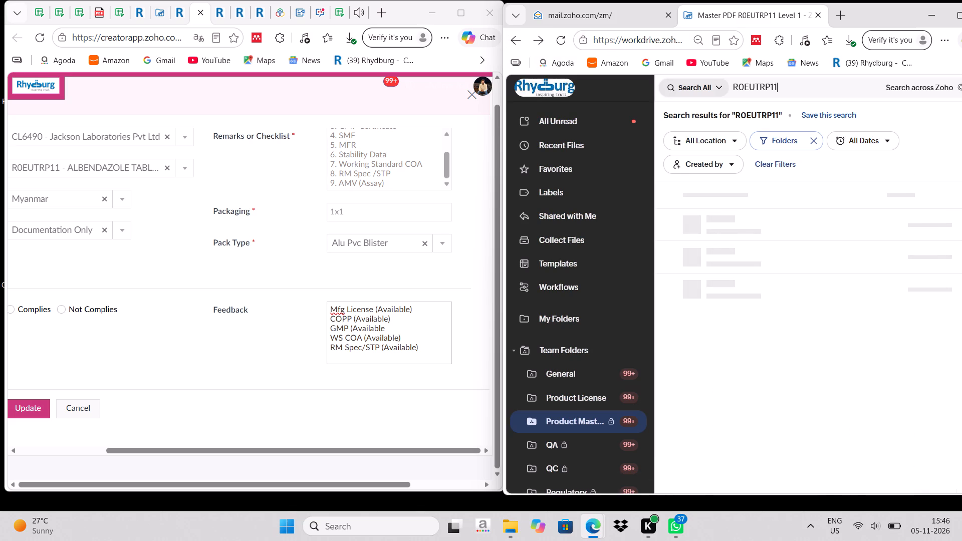
Check the contents of the BE Study - BMR - R0EUTRP11 Albendazole tablets folder and return to the folder results.
scroll(745, 326, down, 4)
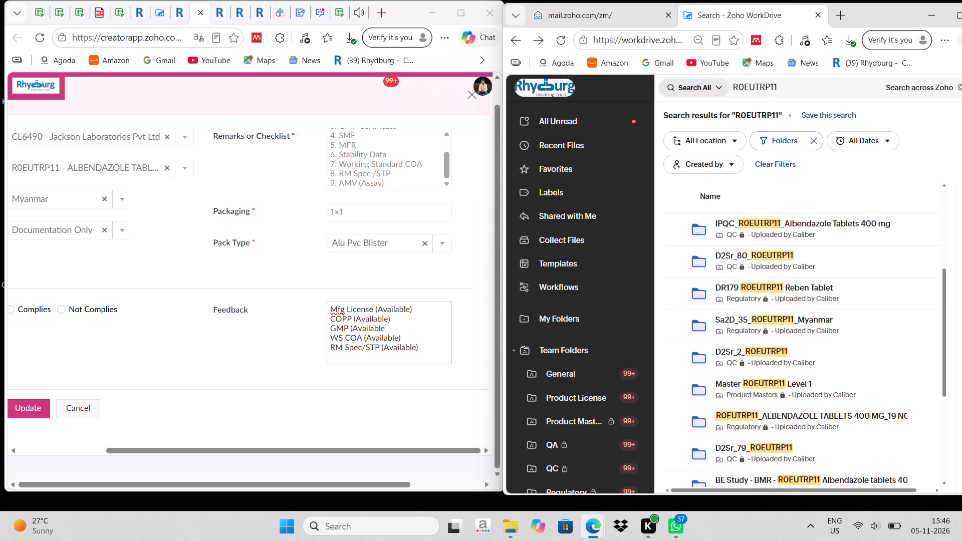
scroll(749, 321, down, 6)
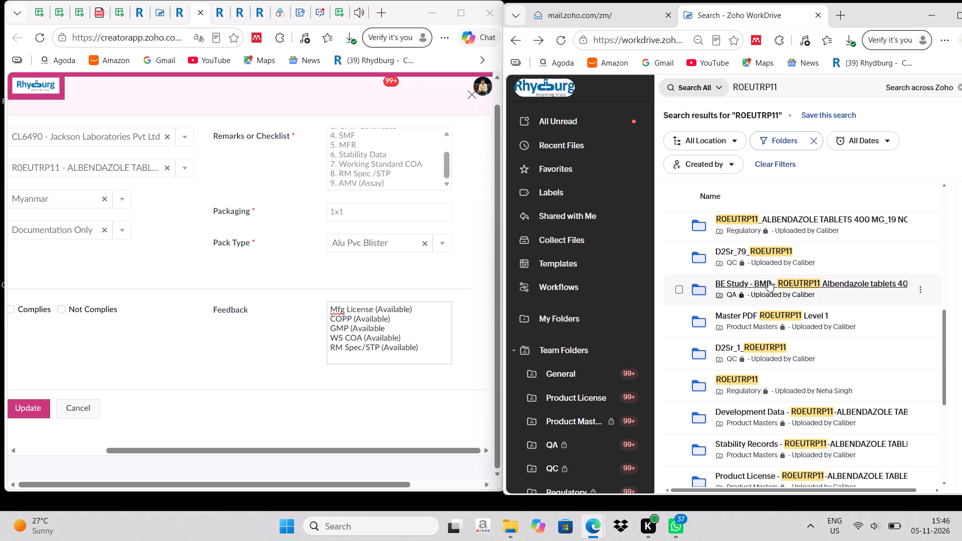
click(768, 281)
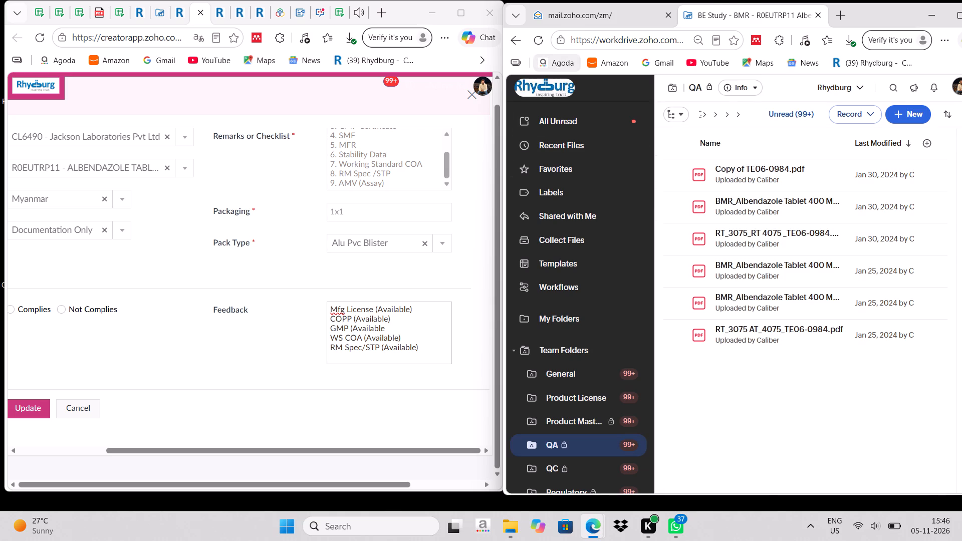
click(511, 37)
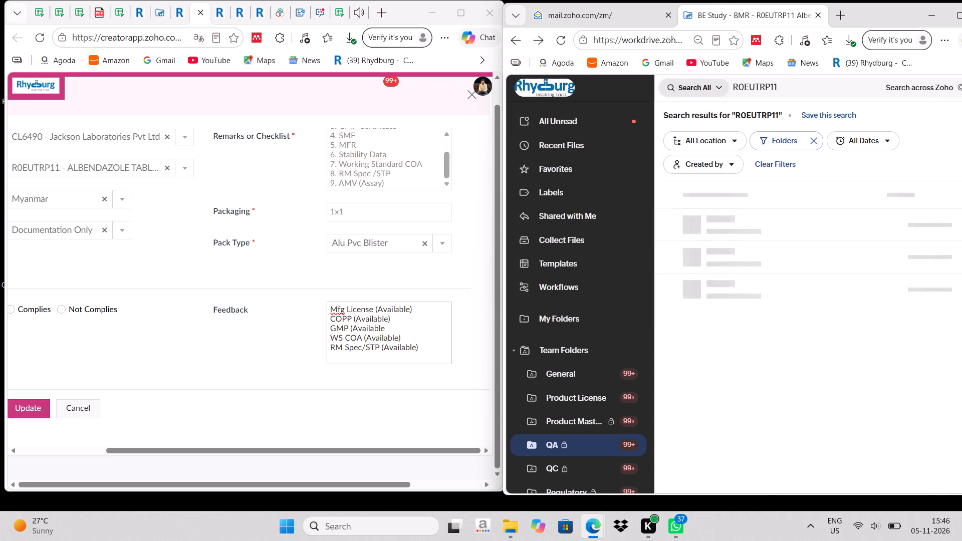
Find and open the Primary - R0EUTRP11-ALBENDAZOLE TABLETS folder among the folder search results.
scroll(830, 360, down, 10)
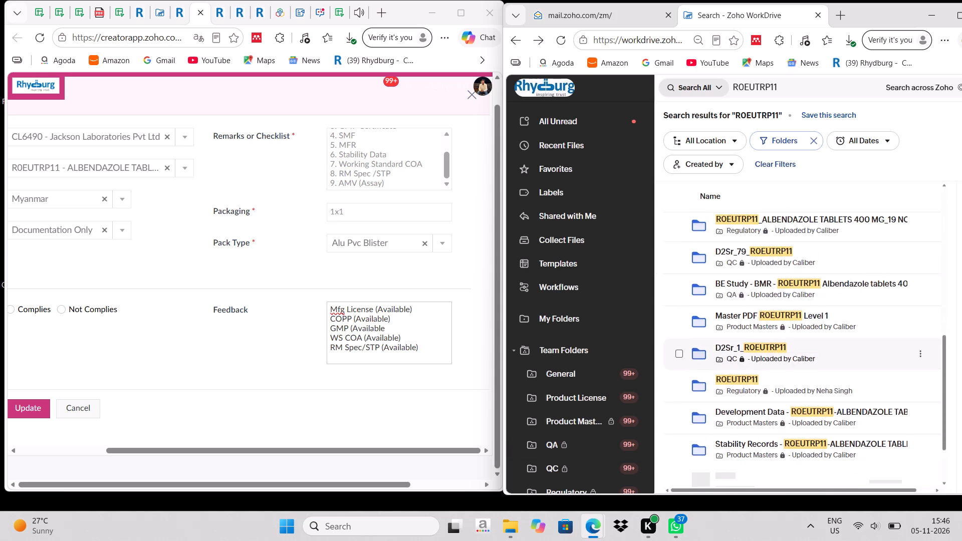
scroll(829, 367, down, 20)
scroll(828, 381, down, 3)
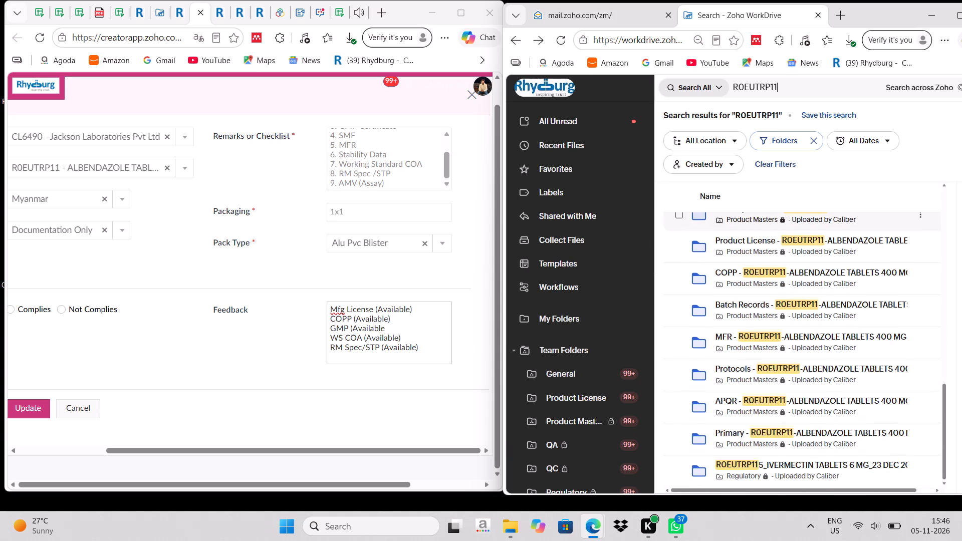
click(813, 430)
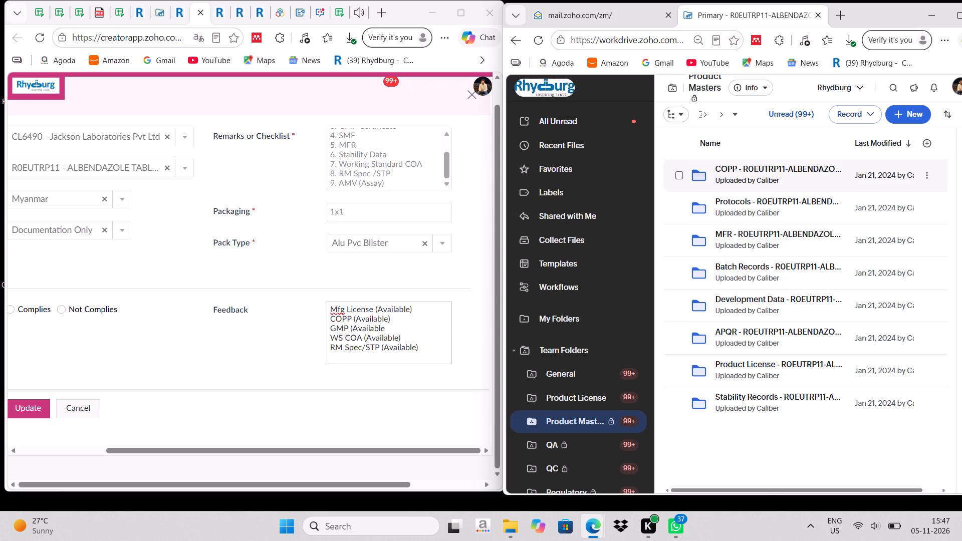
Check the Stability Records and Product License subfolders of the Primary R0EUTRP11 folder for documents.
click(734, 393)
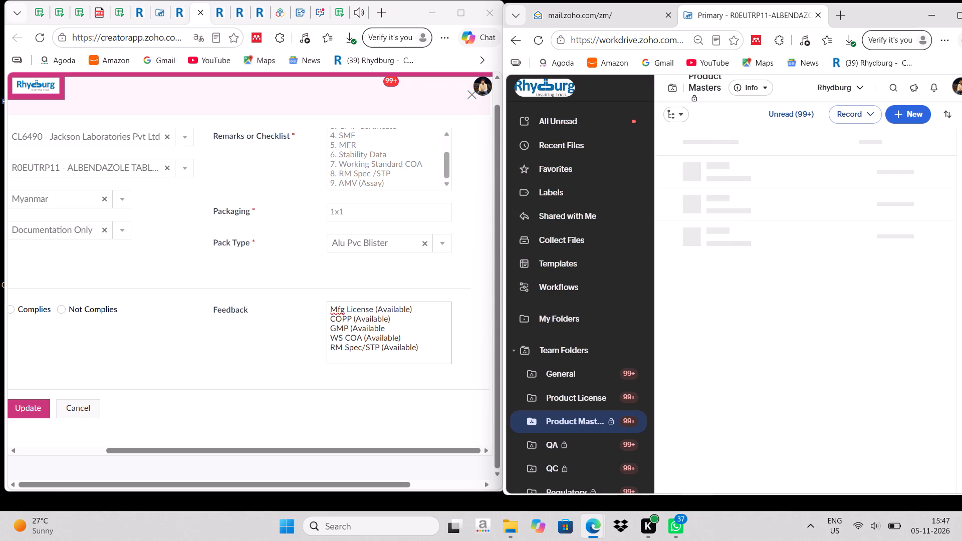
click(517, 43)
click(789, 368)
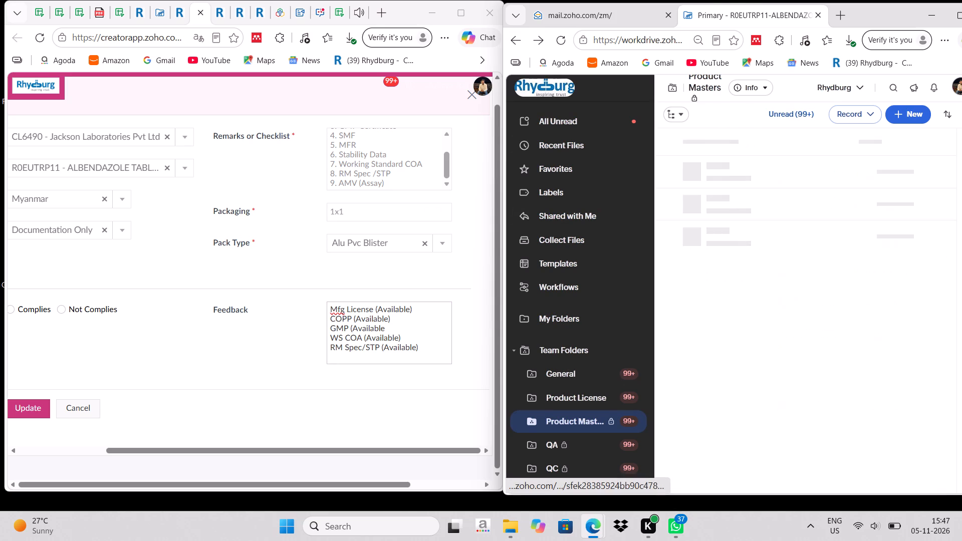
click(526, 40)
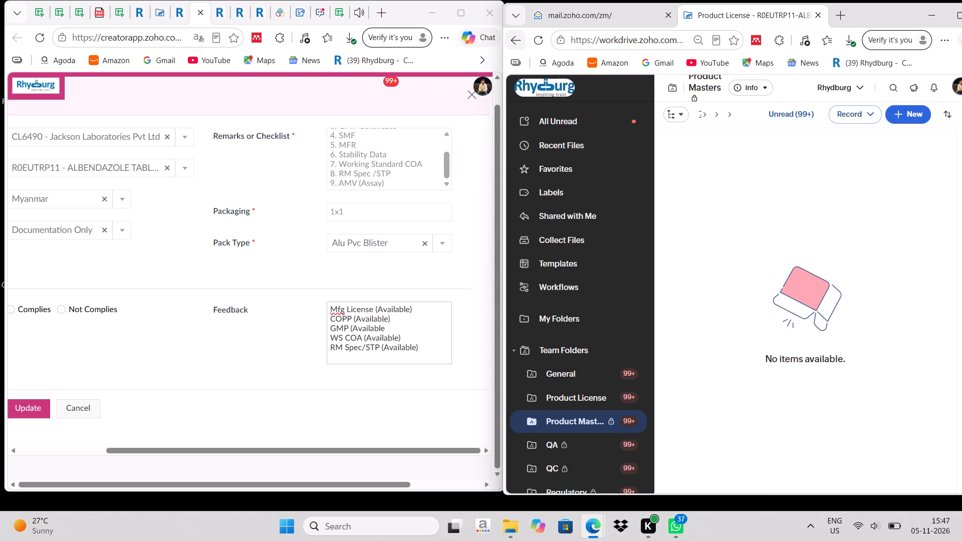
Check the APQR, Development Data and Batch Records subfolders of the Primary R0EUTRP11 folder for checklist documents.
click(513, 45)
click(793, 333)
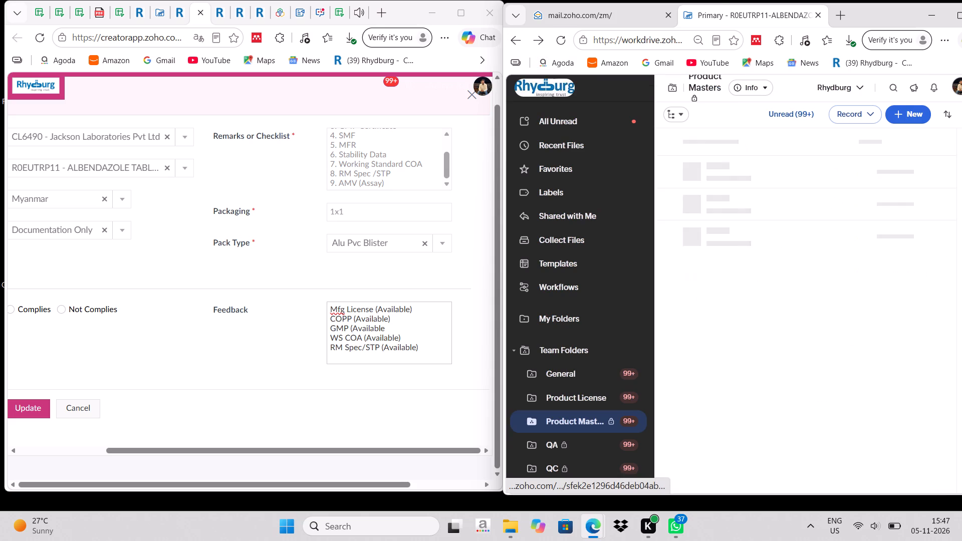
click(510, 40)
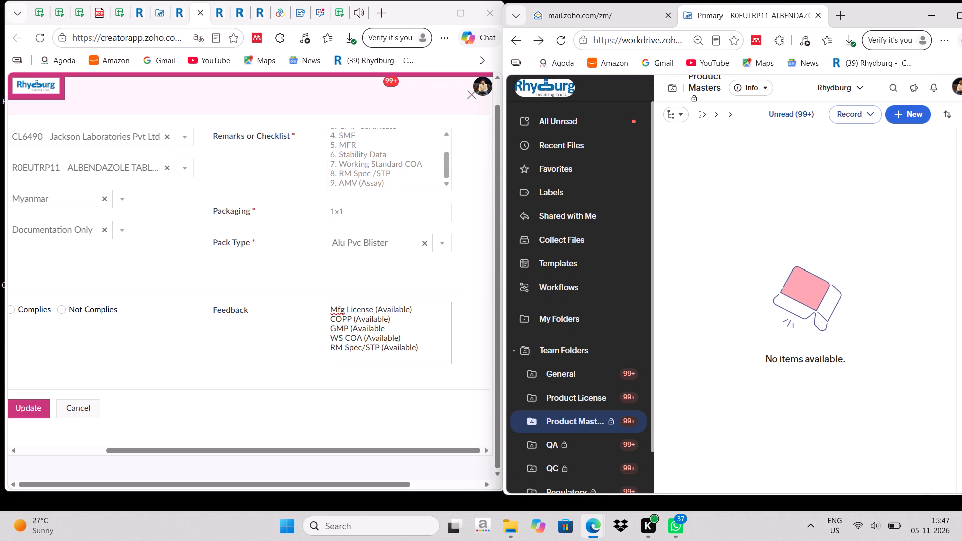
click(767, 303)
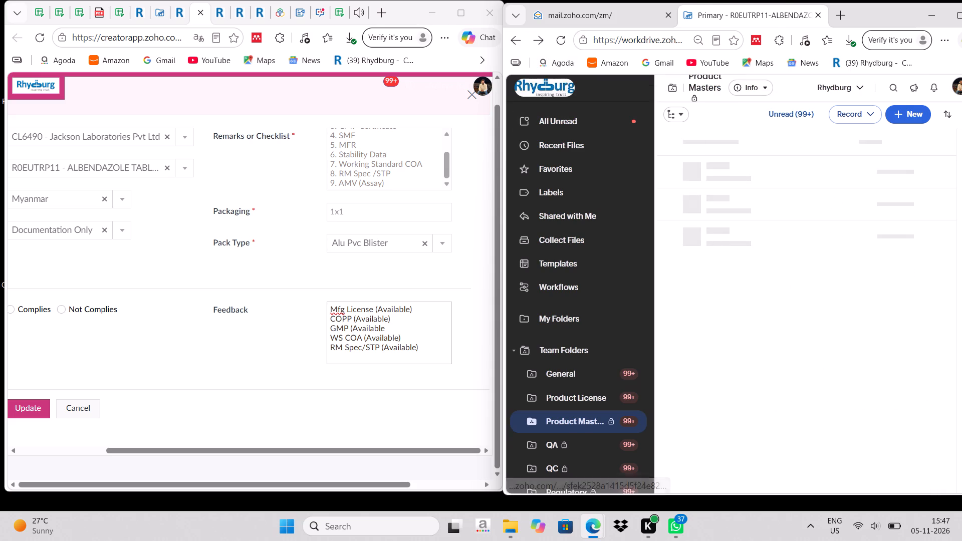
click(523, 46)
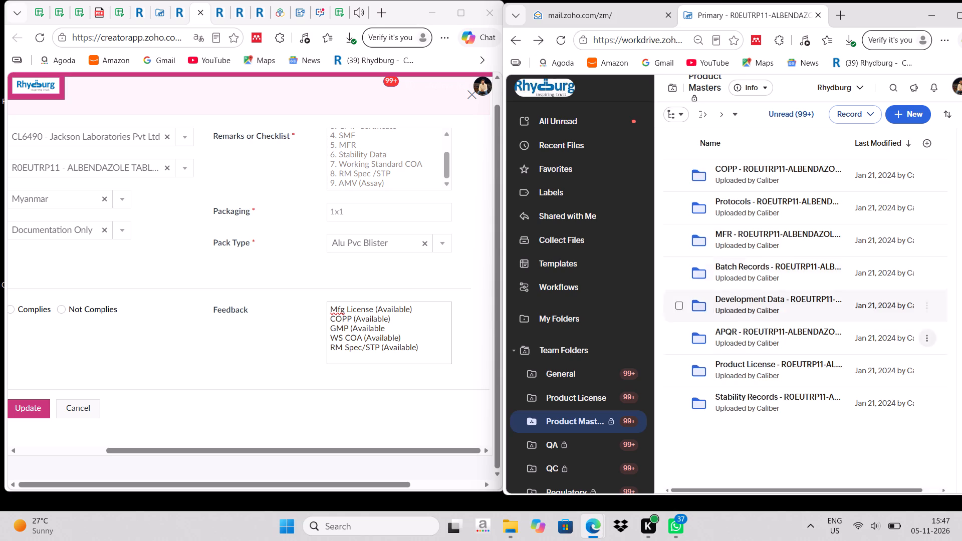
click(780, 265)
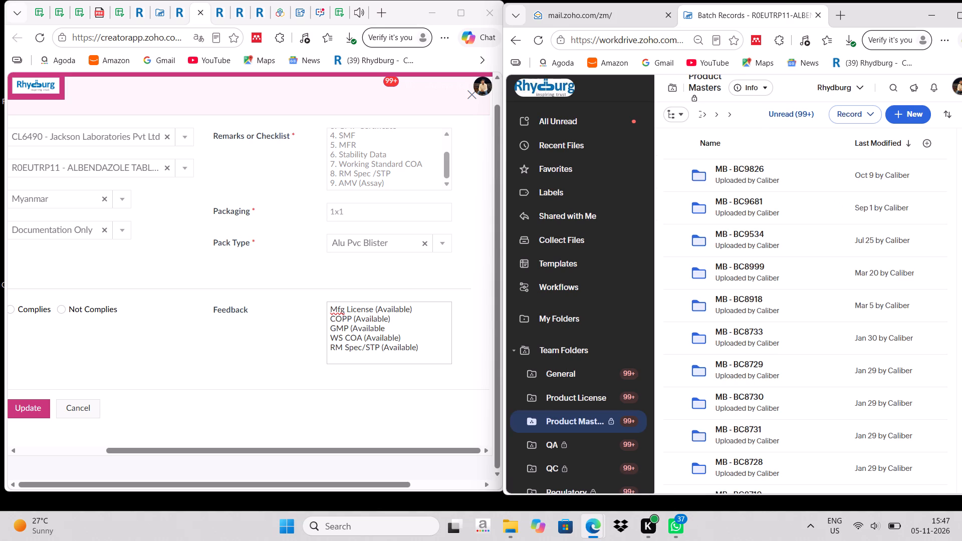
scroll(774, 292, down, 2)
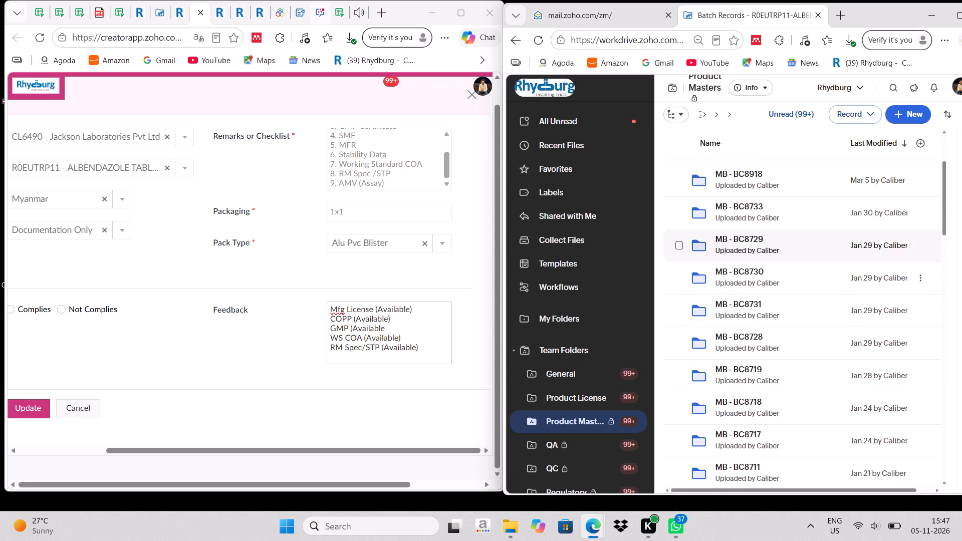
click(519, 37)
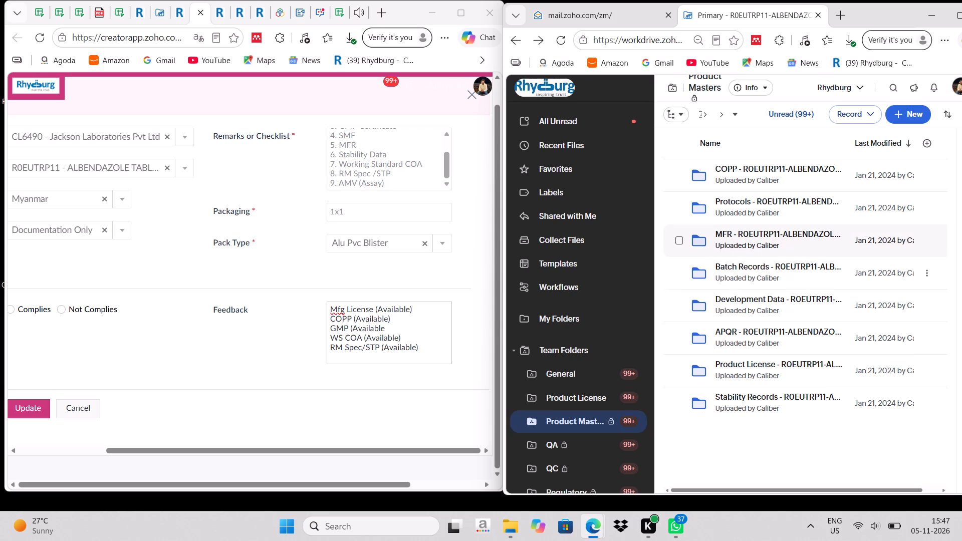
Check the MFR subfolder of the Primary R0EUTRP11 folder and add the line "MFR (Available)" to the request's feedback.
click(735, 235)
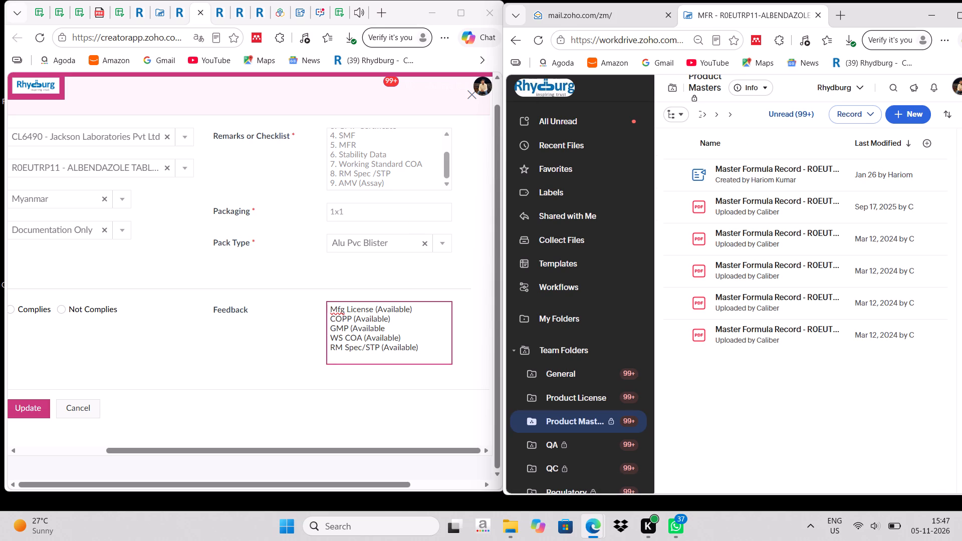
click(420, 351)
key(Return)
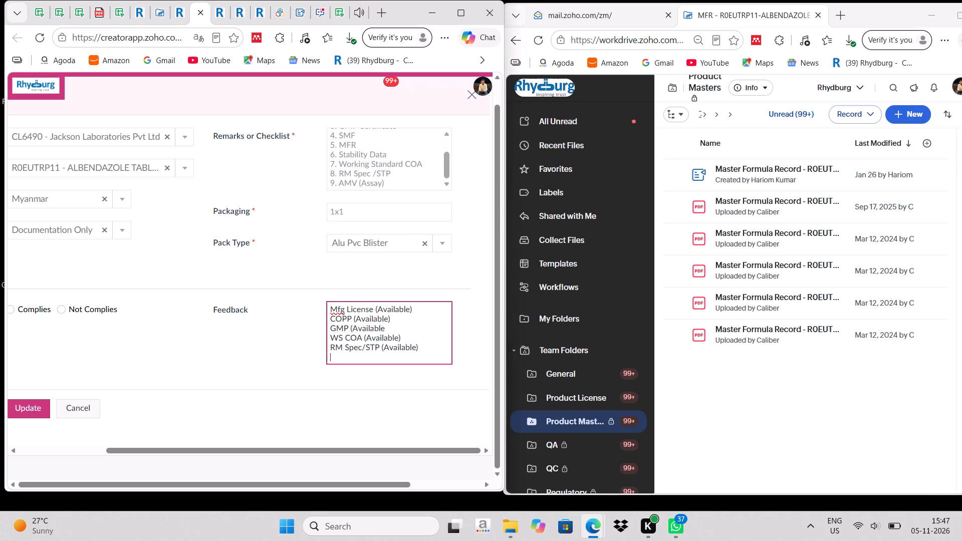
key(shift+m)
text(FR)
key(space)
key(shift+parenleft)
text(Avail)
text(able))
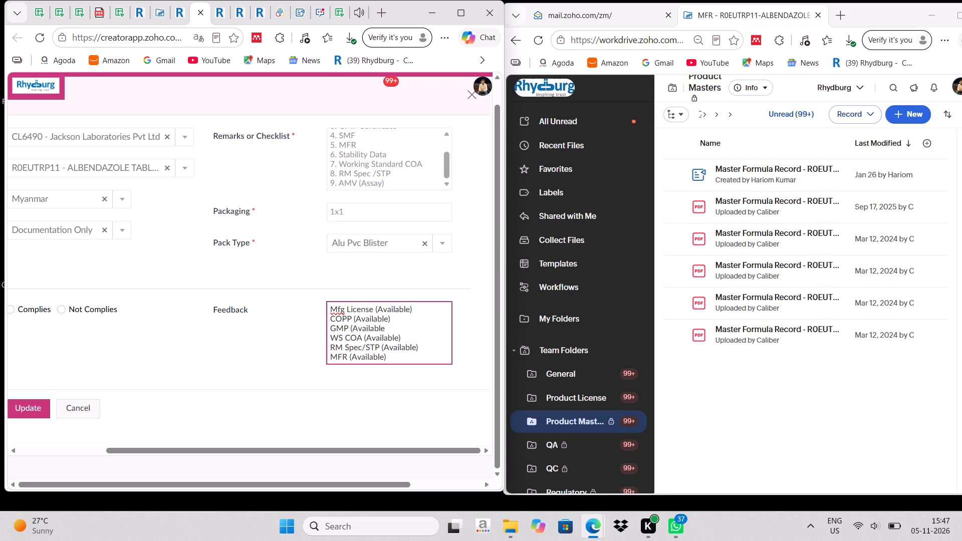
key(Return)
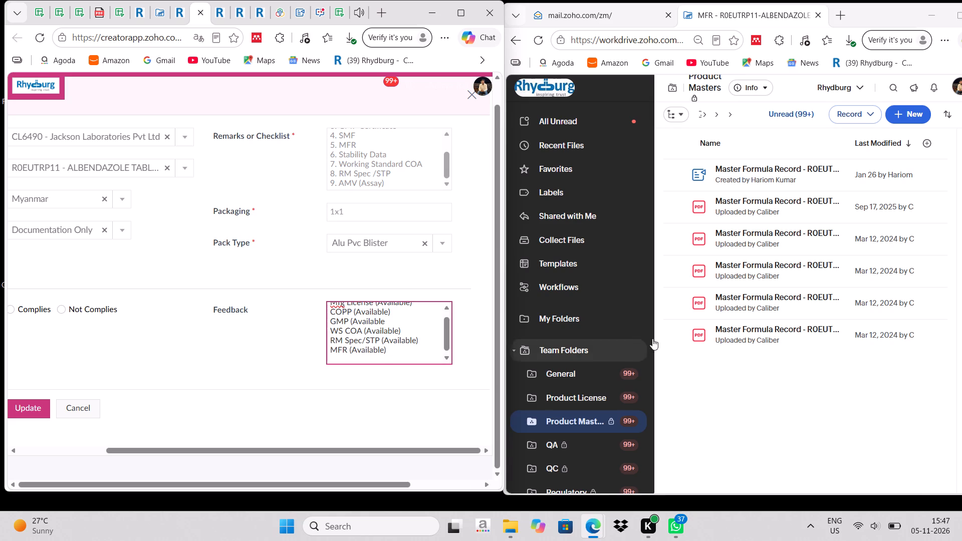
Check the Protocols subfolder of the Primary R0EUTRP11 folder for documents and return to the subfolder list.
click(520, 43)
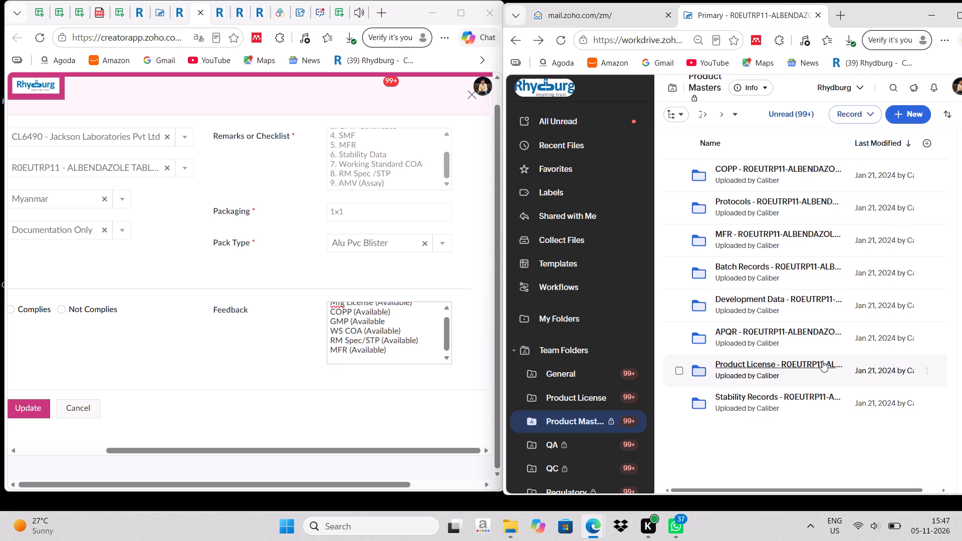
click(729, 198)
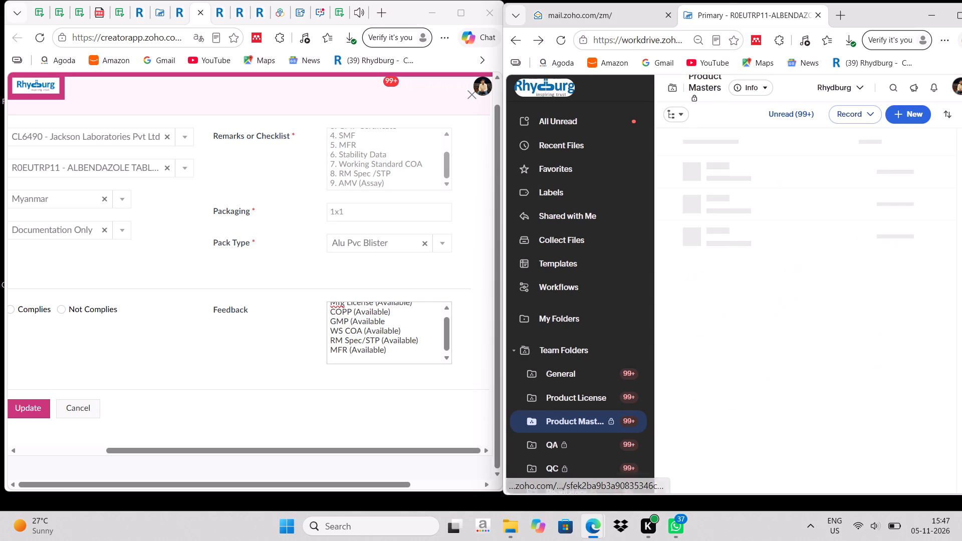
click(504, 46)
click(521, 44)
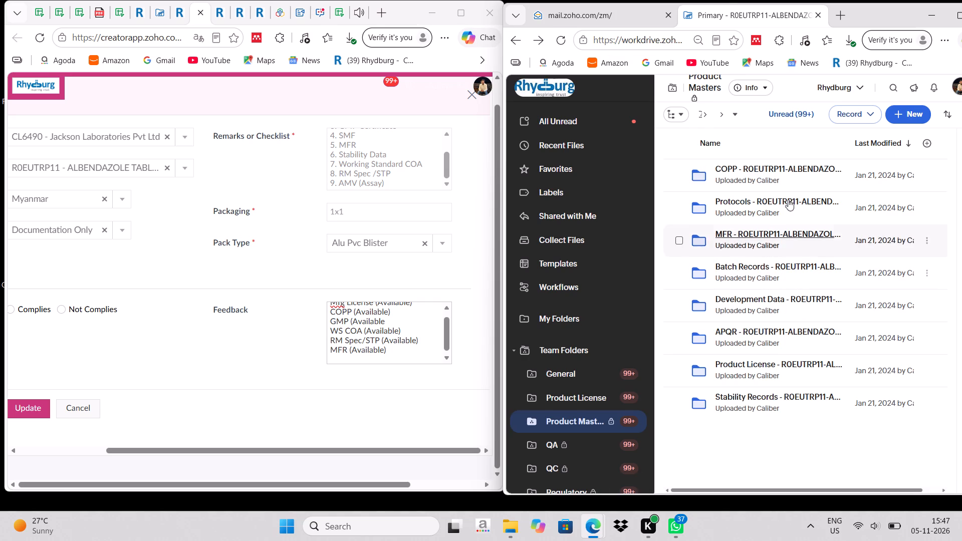
Check the COPP subfolder for analytical method validation documents and add the line "AMV (Assay)" to the feedback.
click(765, 172)
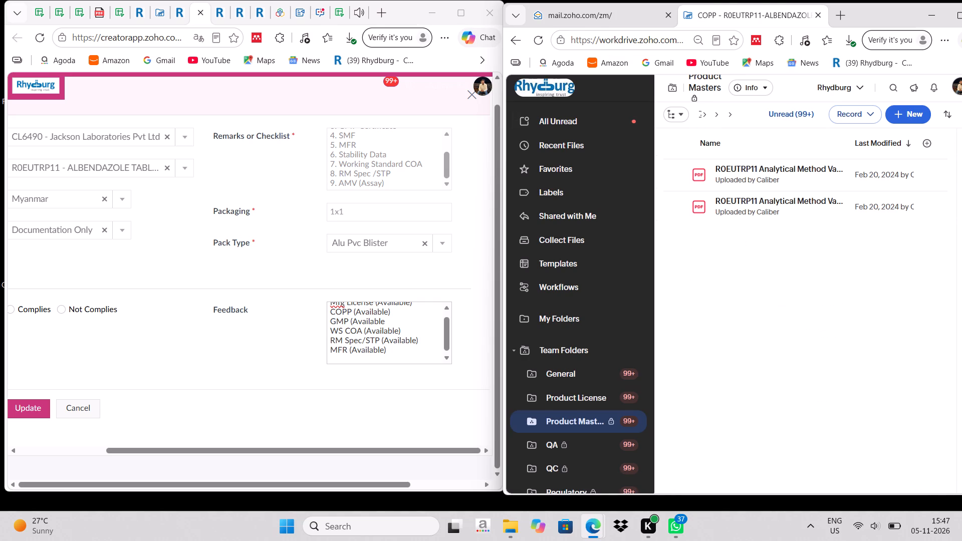
click(398, 353)
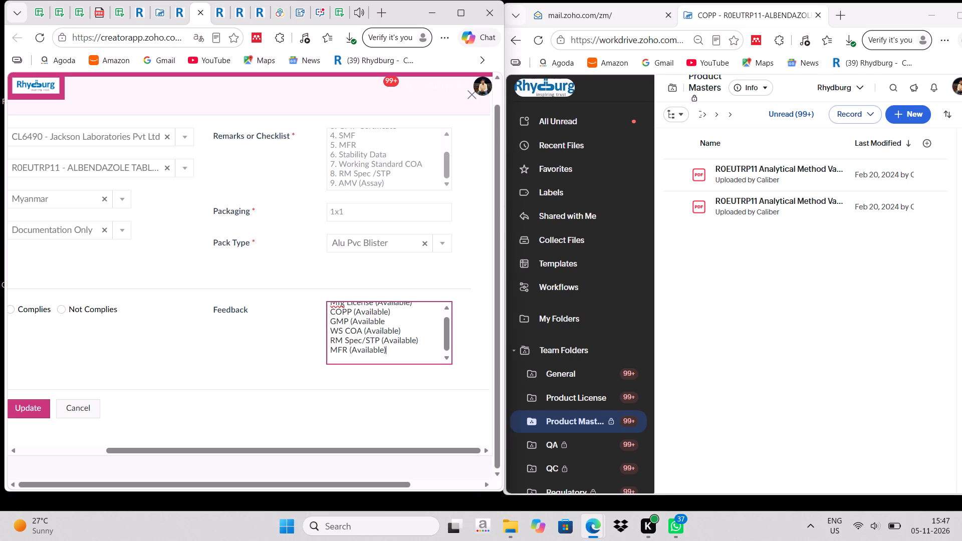
key(Return)
text(AMV)
key(space)
text((A)
text(ssay)
key(shift+parenright)
Add the line "WS COA (Available)" at the end of the feedback.
key(Down)
text(WS C)
key(shift+i)
key(shift+BackSpace)
text(OA)
key(space)
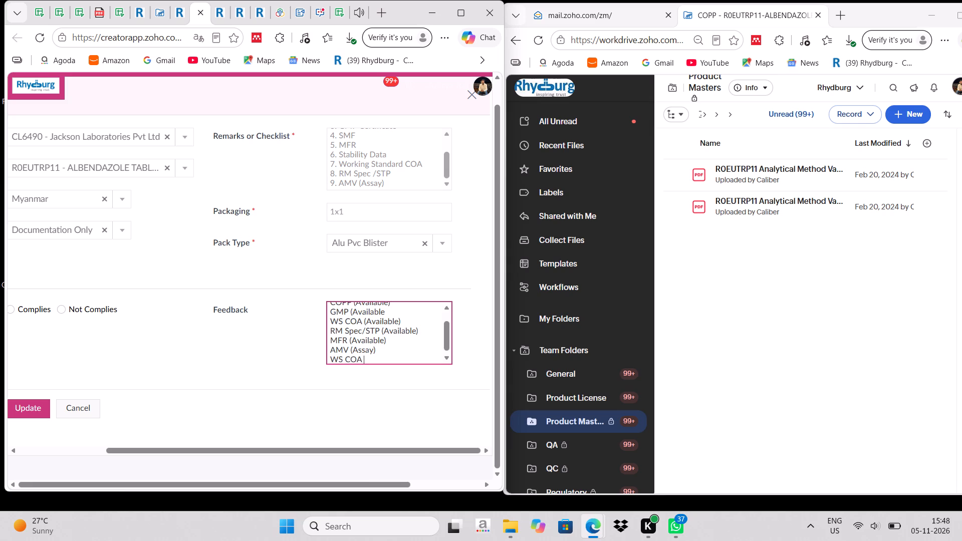
text((A)
text(vaila)
text(ble))
Review the feedback entries from the last line up to the first.
key(Up)
key(Up)
key(Up)
key(Up)
key(Up)
key(Up)
key(Up)
key(Up)
key(Up)
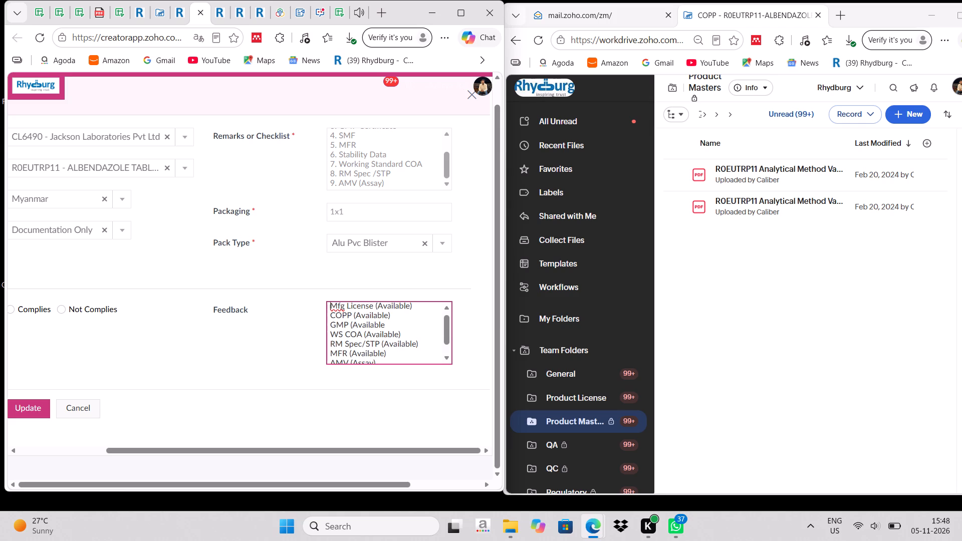
Return to the R0EUTRP11 search results and change the file type filter from Folders to PDF.
click(507, 47)
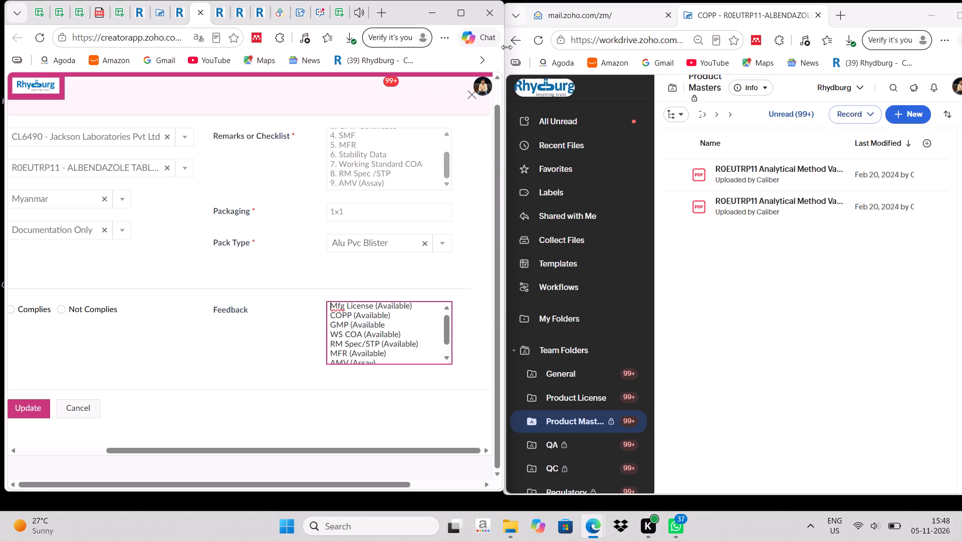
click(511, 44)
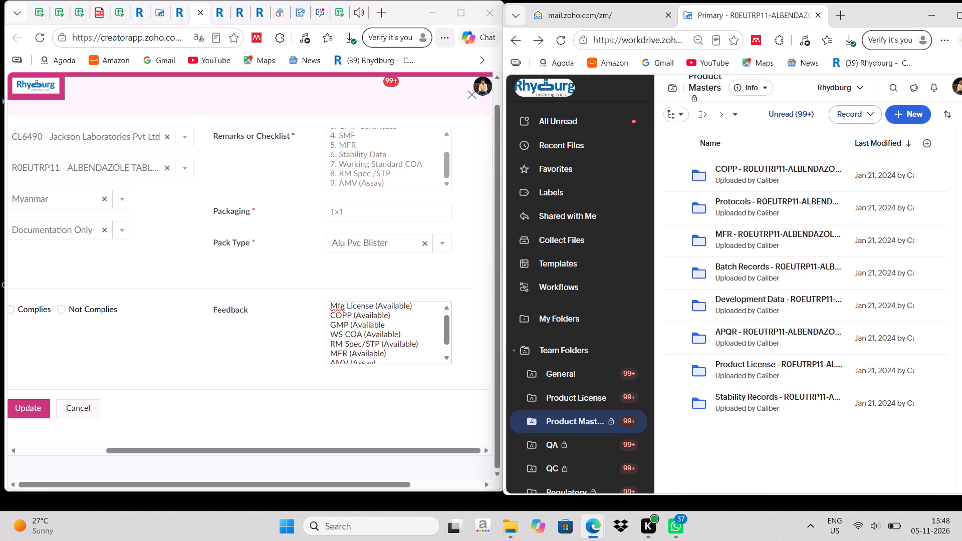
click(514, 33)
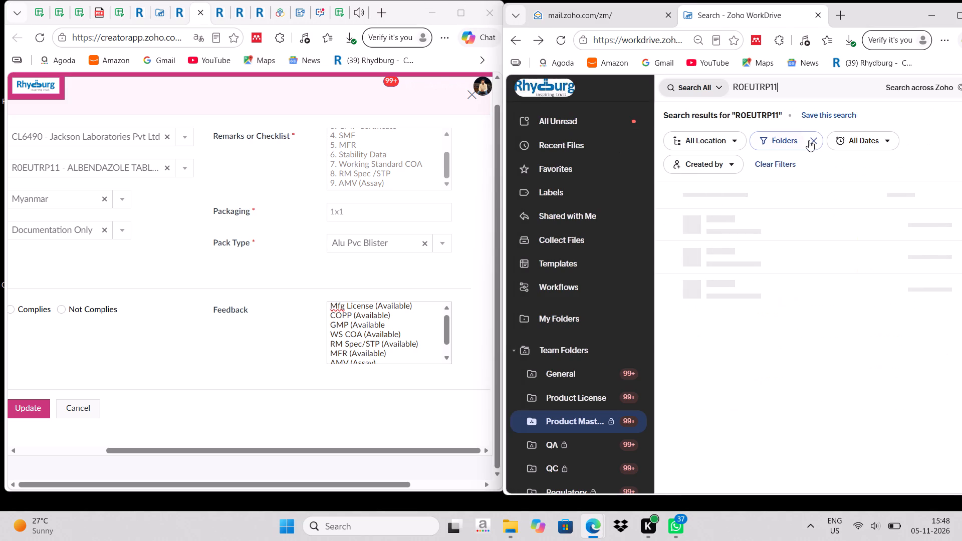
click(819, 139)
click(784, 139)
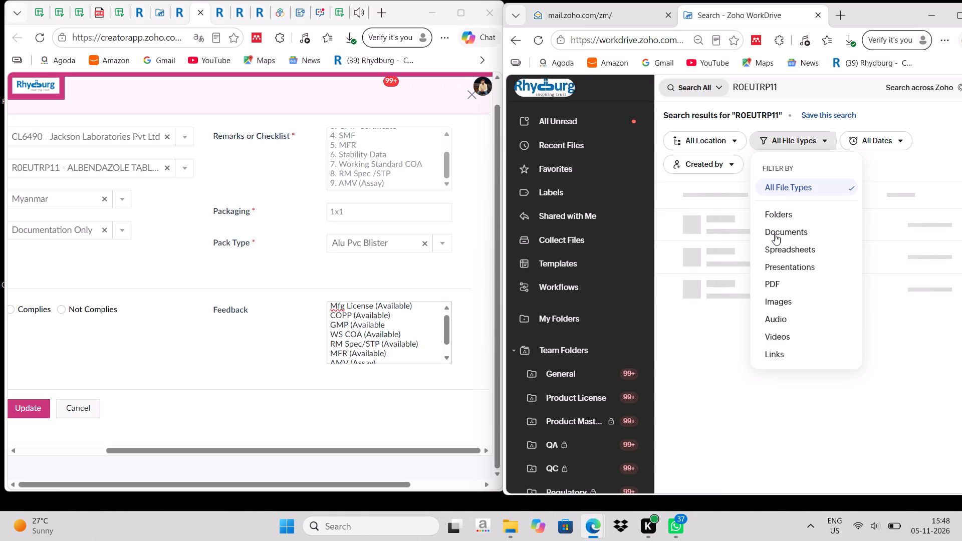
click(775, 284)
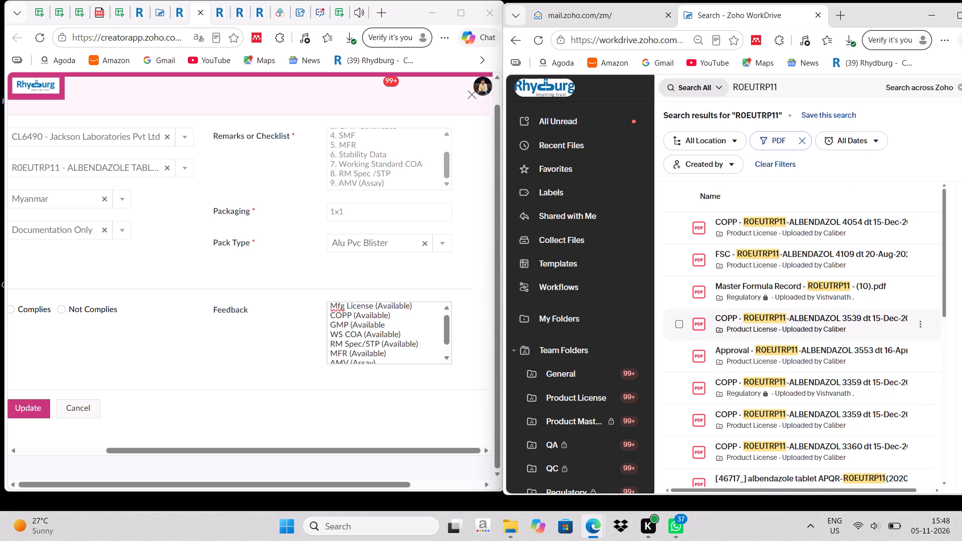
Look through the PDF search results for R0EUTRP11 for the remaining checklist documents.
scroll(763, 330, down, 8)
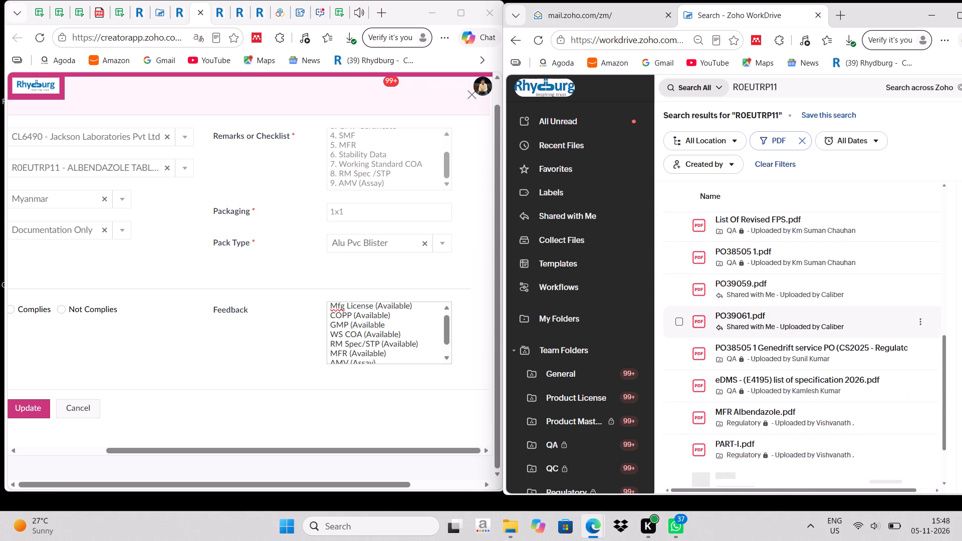
scroll(763, 330, down, 9)
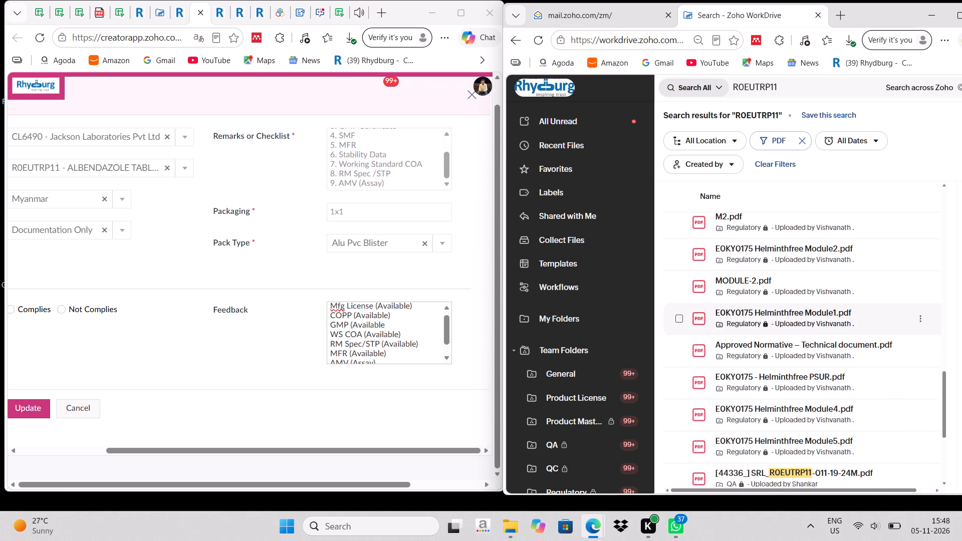
scroll(767, 328, down, 17)
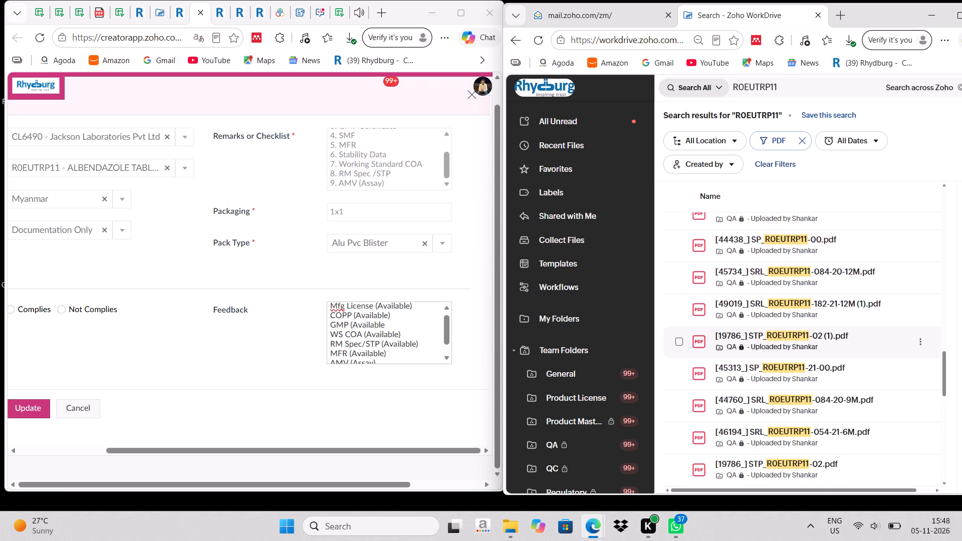
scroll(767, 329, down, 6)
right_click(767, 329)
scroll(768, 329, down, 6)
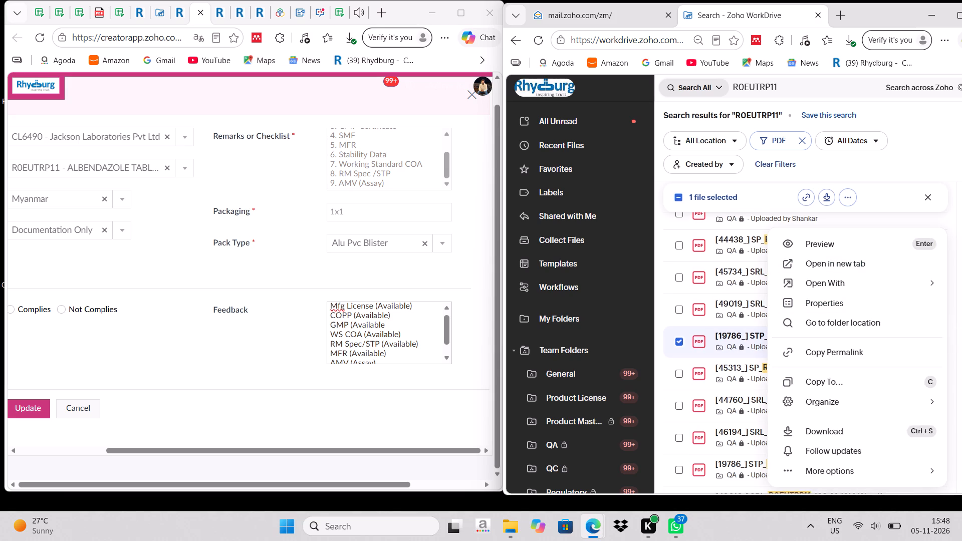
click(927, 197)
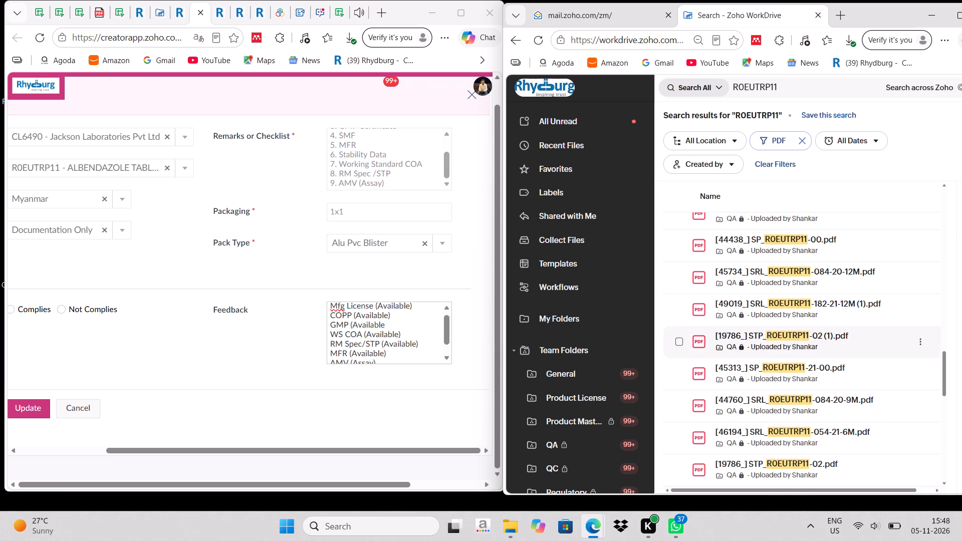
drag(945, 361, 950, 398)
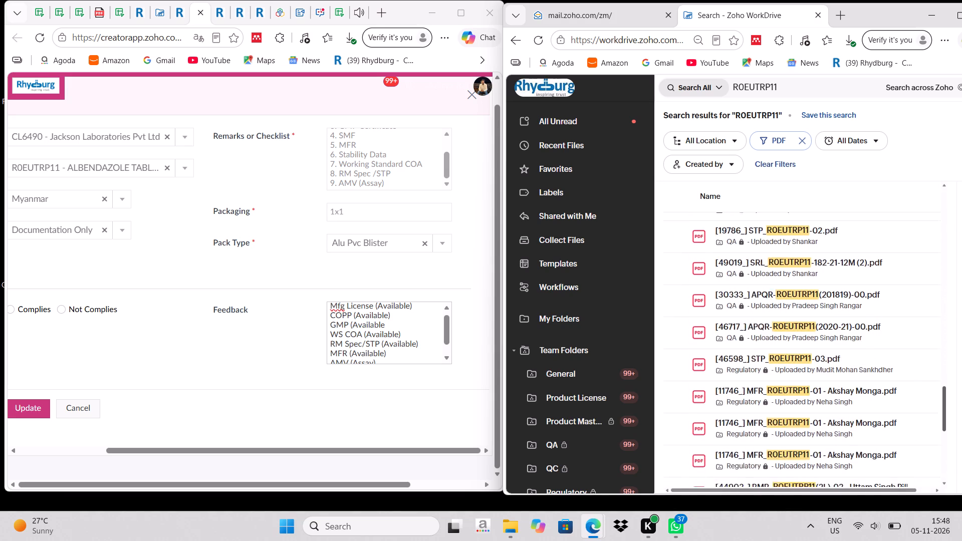
drag(950, 398, 946, 450)
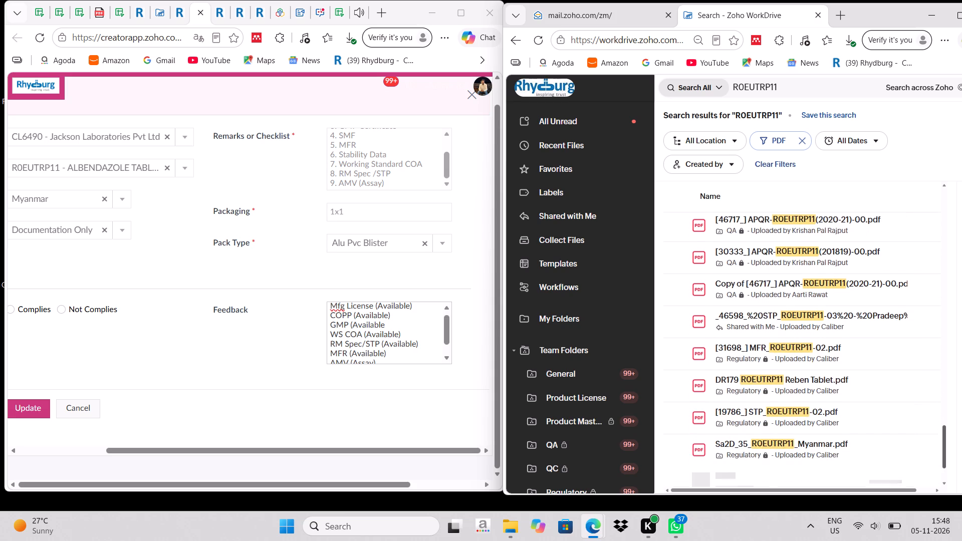
drag(946, 450, 937, 460)
scroll(789, 345, down, 5)
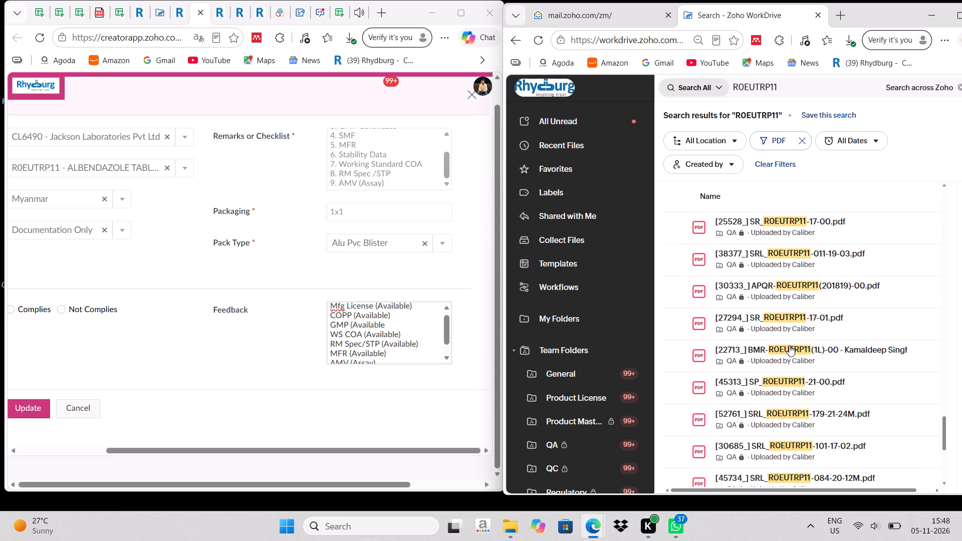
scroll(789, 345, down, 8)
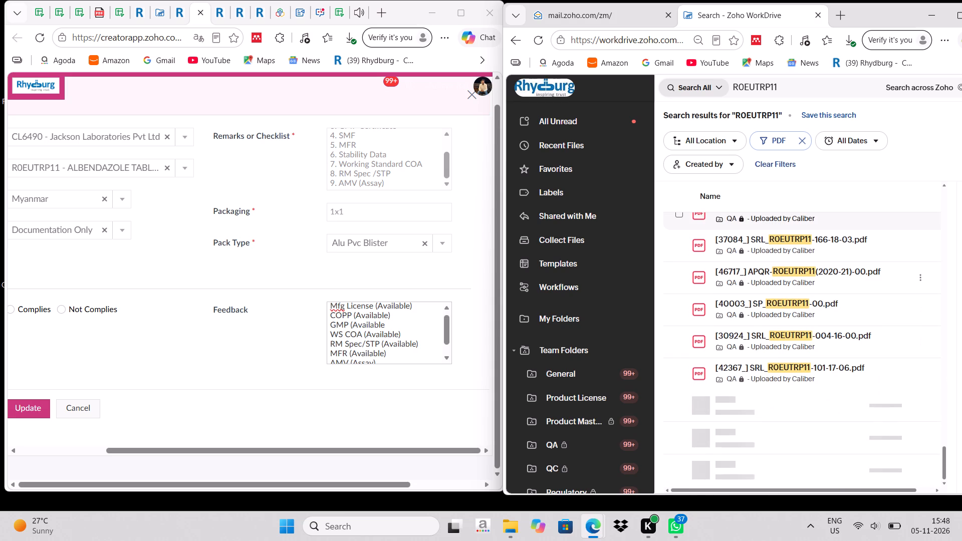
Extend the WorkDrive search to "R0EUTRP11 Site", keeping the PDF filter.
click(780, 82)
click(781, 87)
key(space)
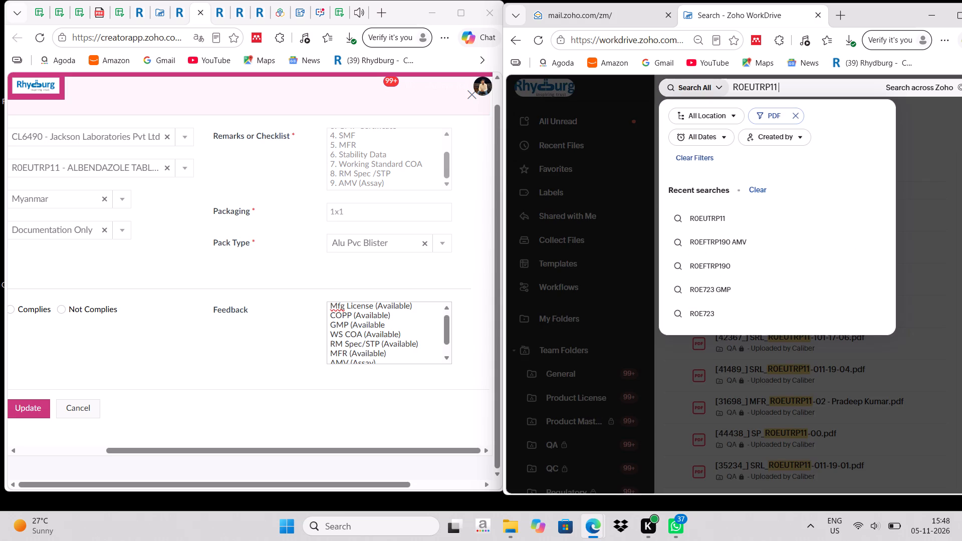
text(Site)
key(Return)
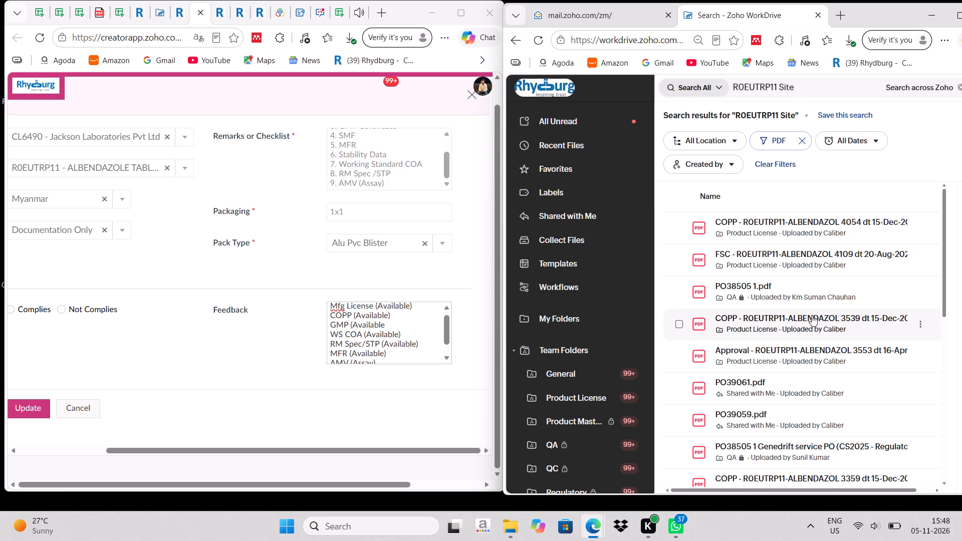
Look through the PDF results for "R0EUTRP11 Site" for the SMF (site master file) listed in the checklist.
scroll(811, 317, down, 2)
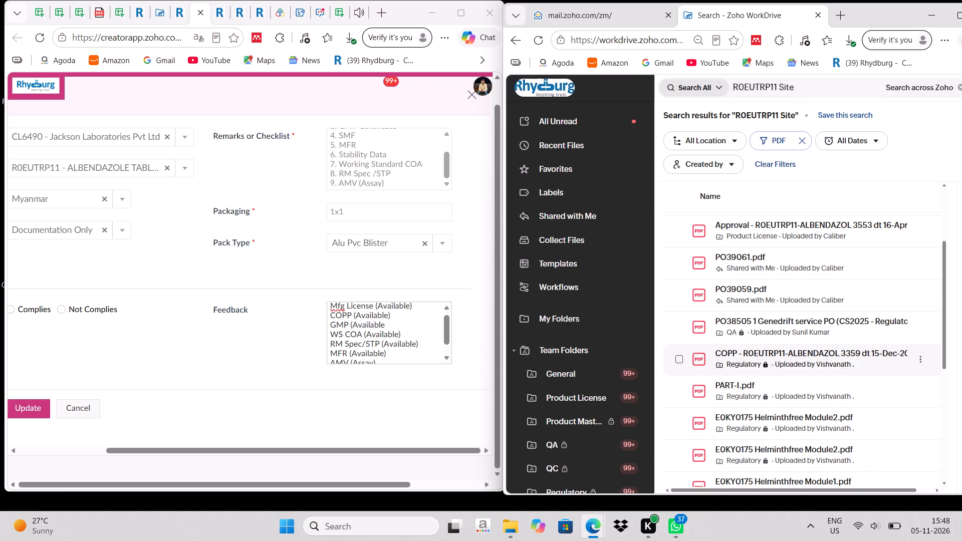
scroll(786, 369, down, 5)
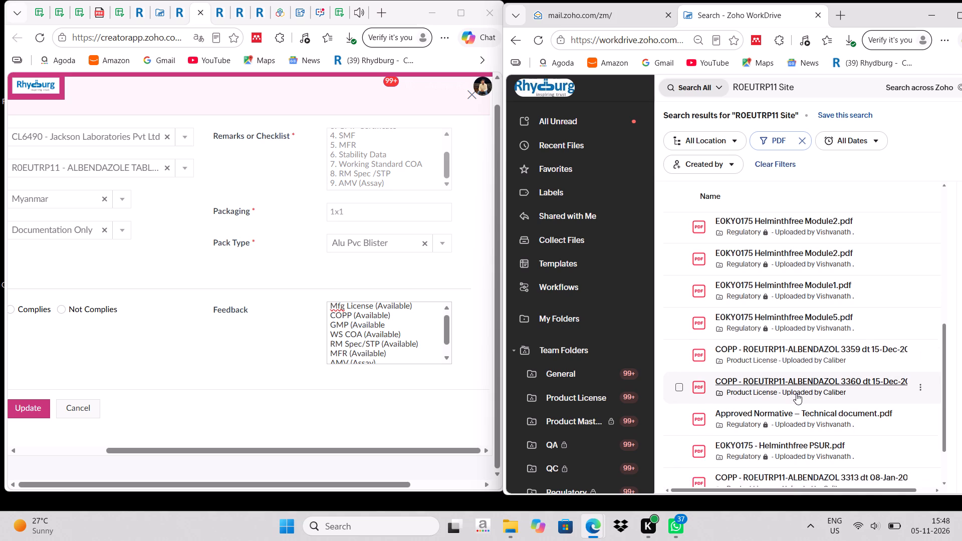
scroll(796, 392, down, 1)
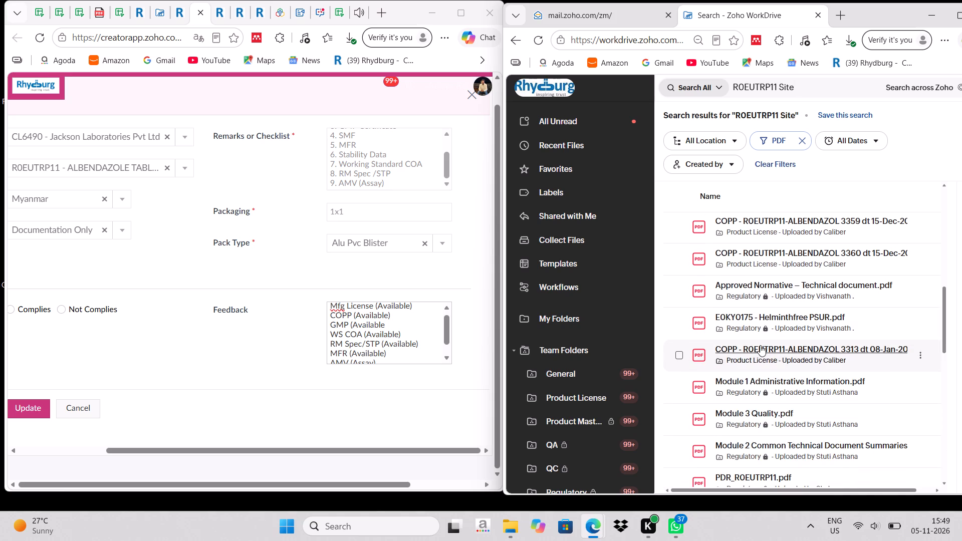
scroll(760, 345, down, 1)
scroll(790, 393, down, 2)
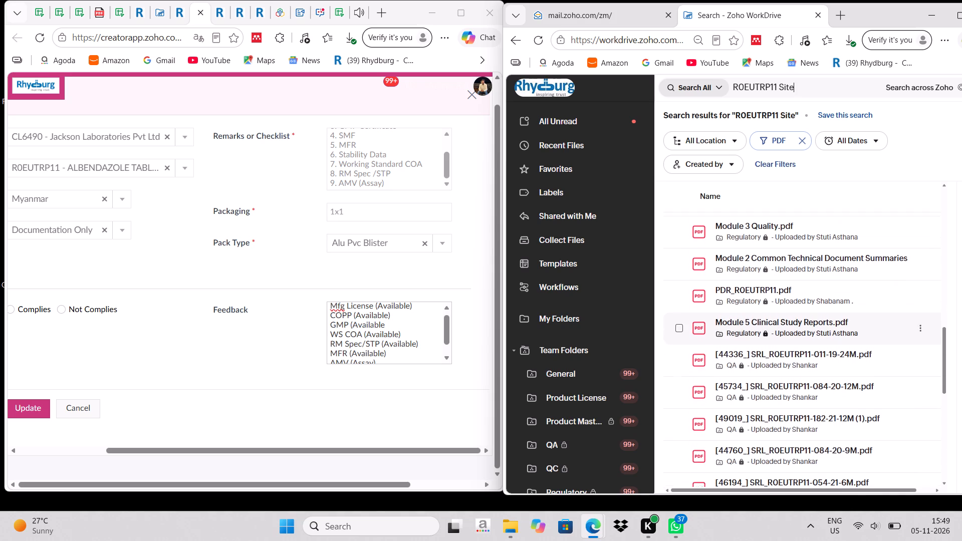
scroll(789, 378, down, 2)
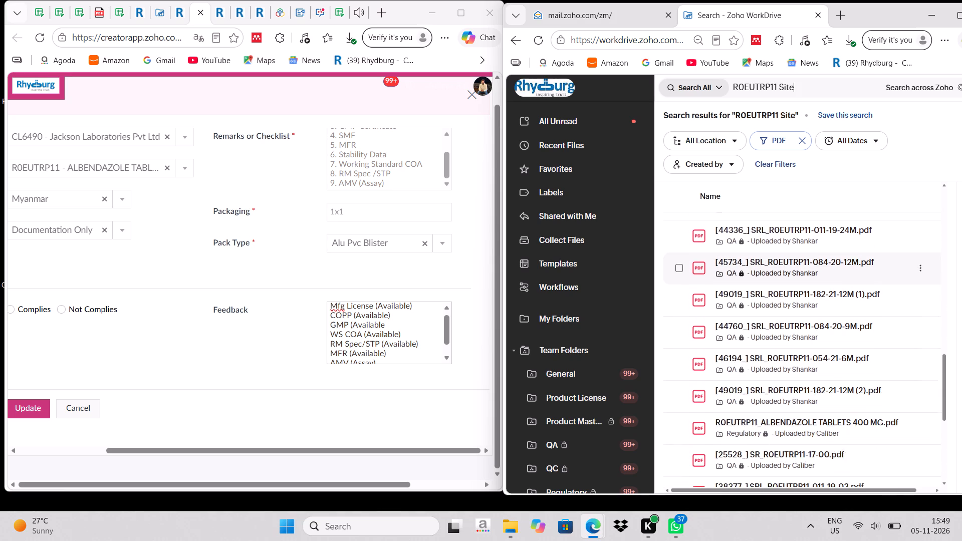
scroll(789, 378, down, 6)
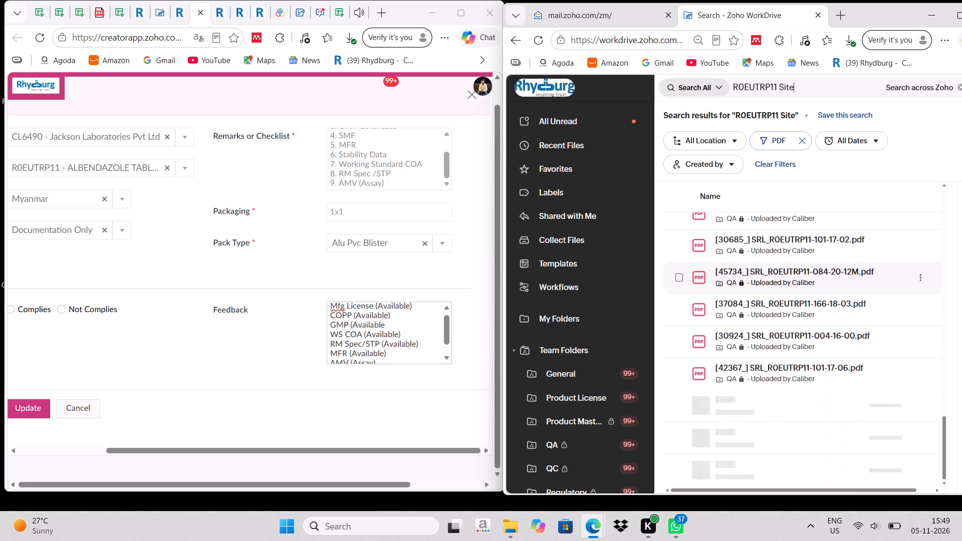
scroll(790, 375, down, 2)
scroll(742, 304, down, 1)
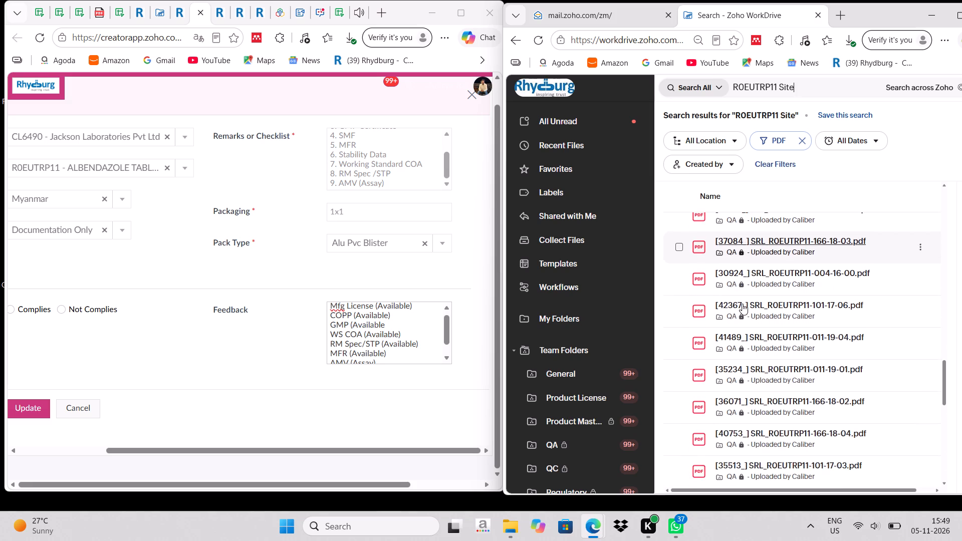
scroll(742, 304, down, 6)
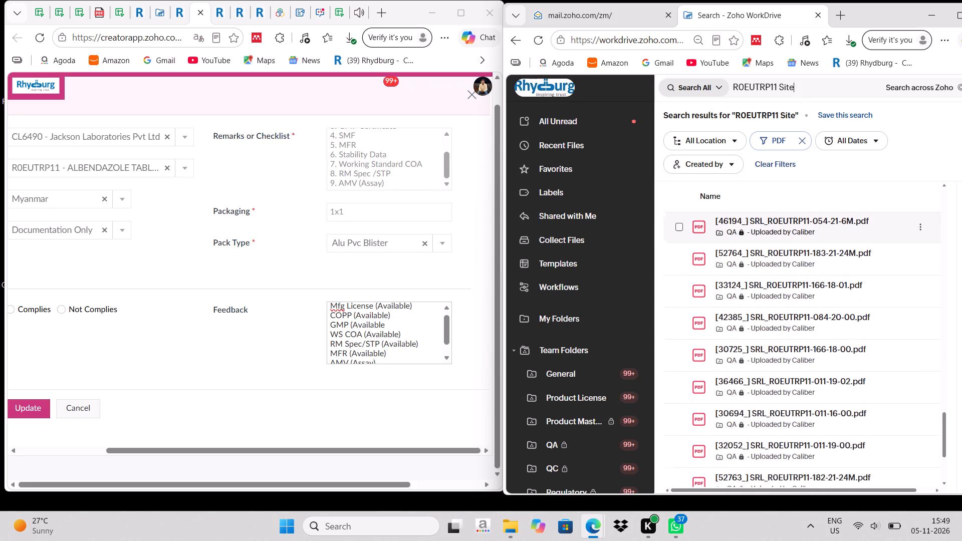
scroll(742, 304, down, 4)
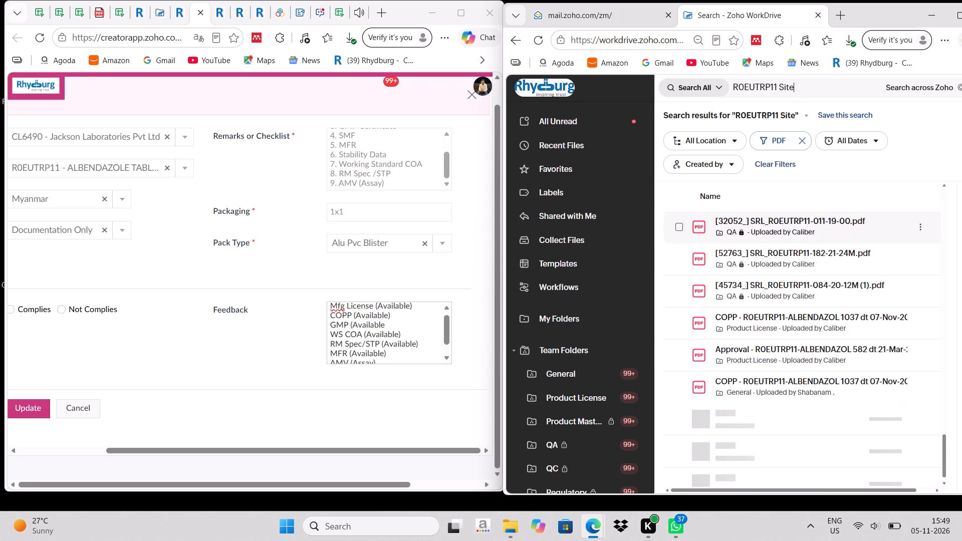
scroll(765, 295, down, 2)
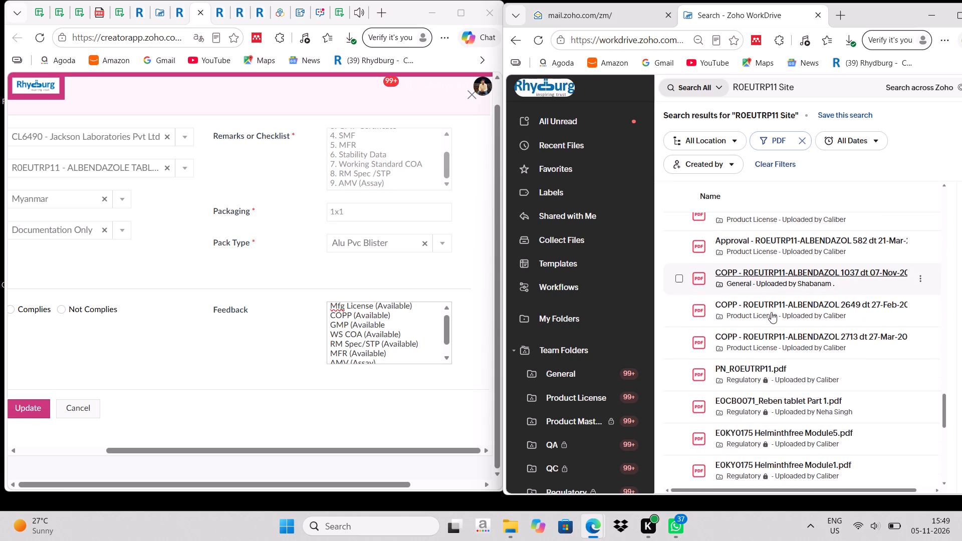
scroll(772, 313, down, 8)
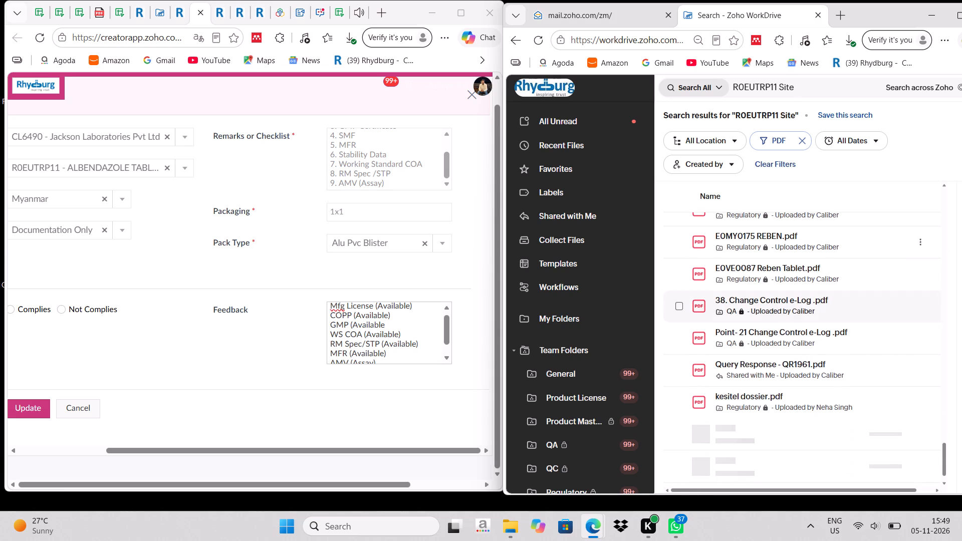
scroll(792, 388, down, 1)
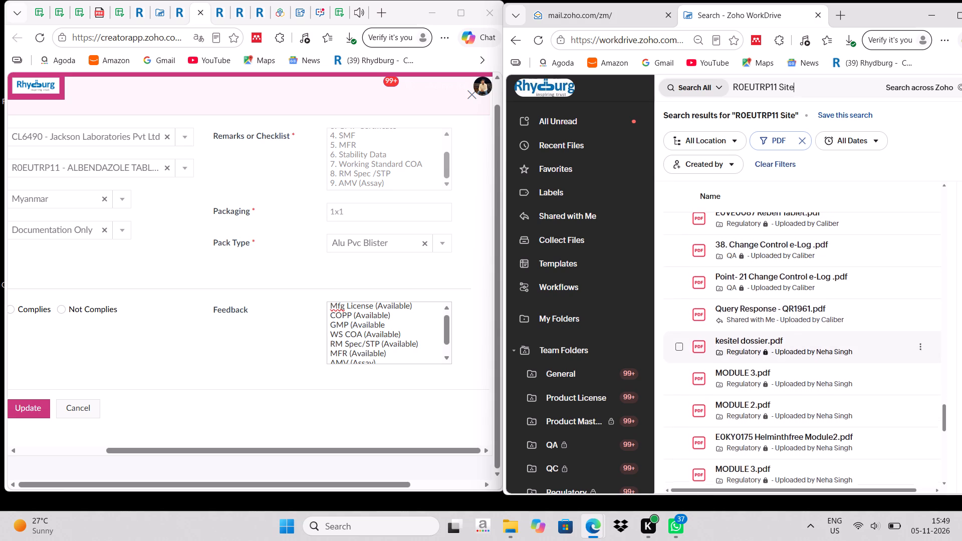
scroll(792, 388, down, 3)
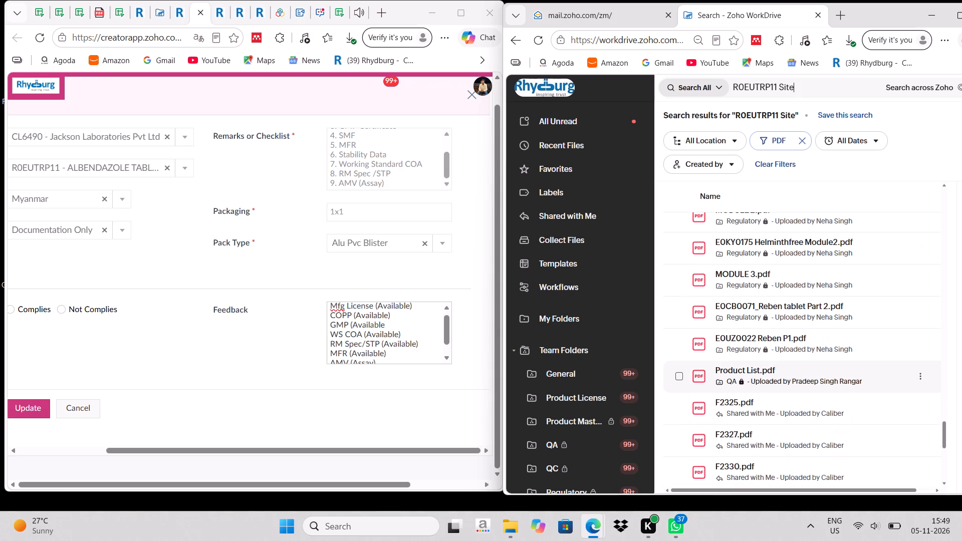
scroll(804, 387, down, 4)
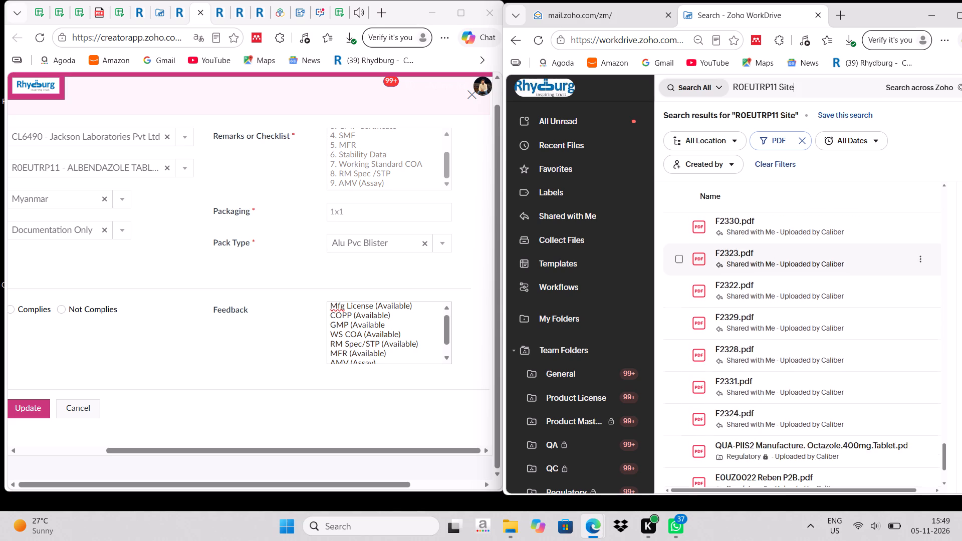
scroll(806, 384, down, 2)
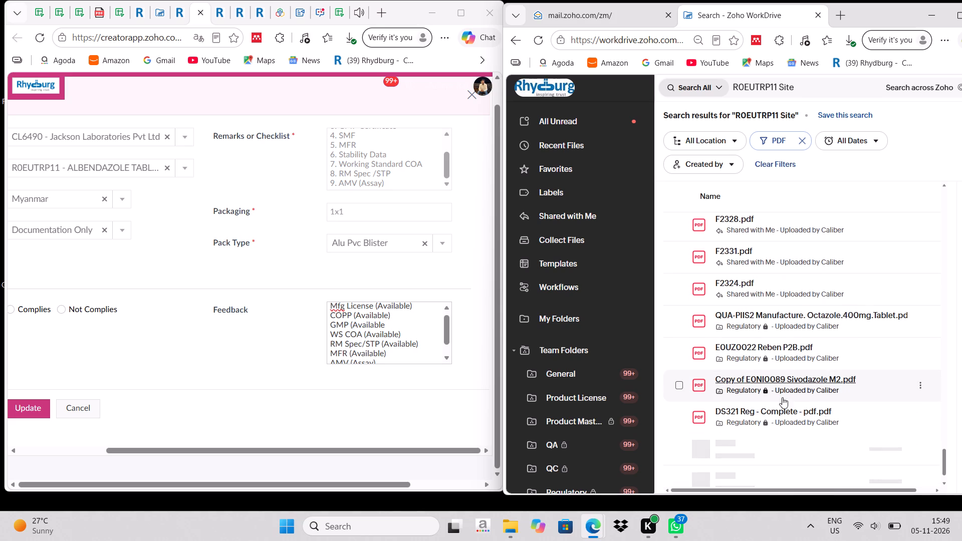
scroll(784, 415, down, 1)
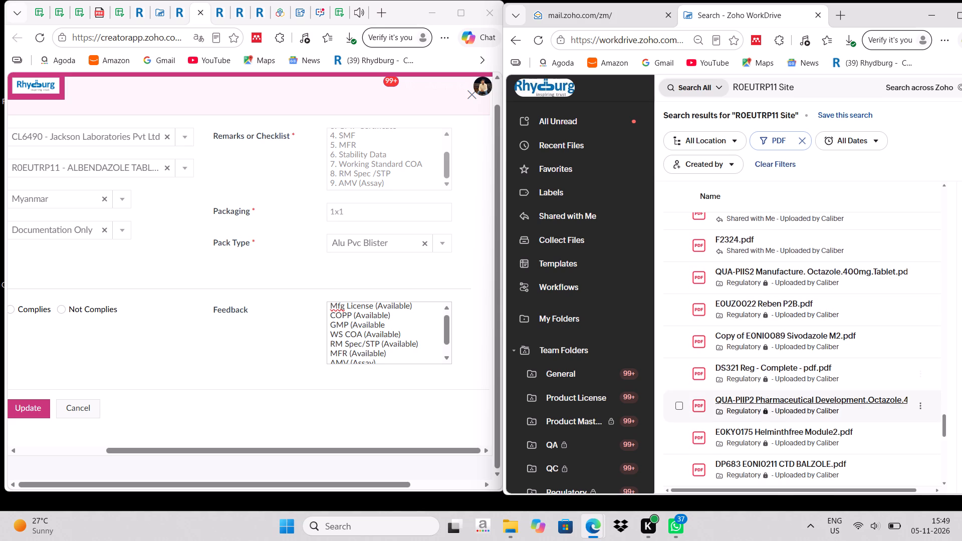
scroll(813, 415, down, 2)
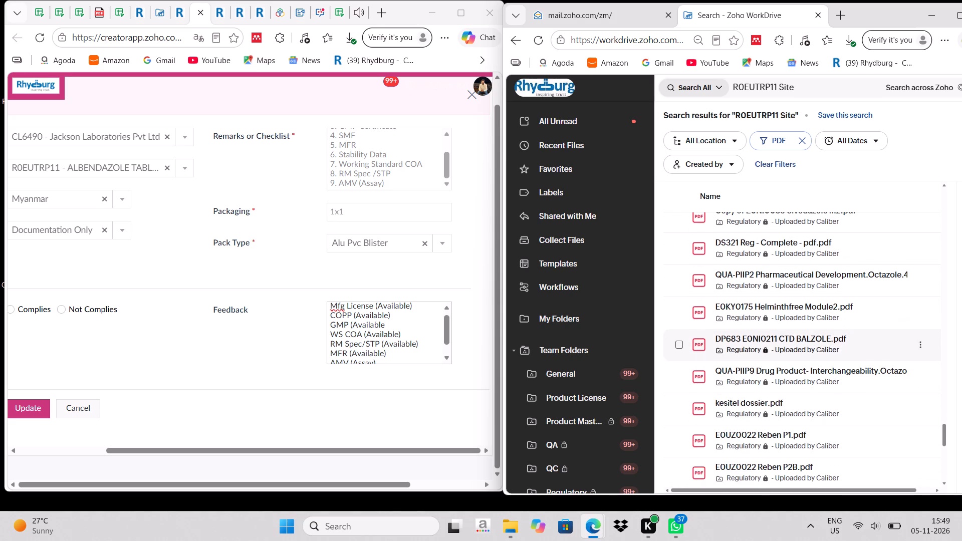
scroll(813, 415, down, 2)
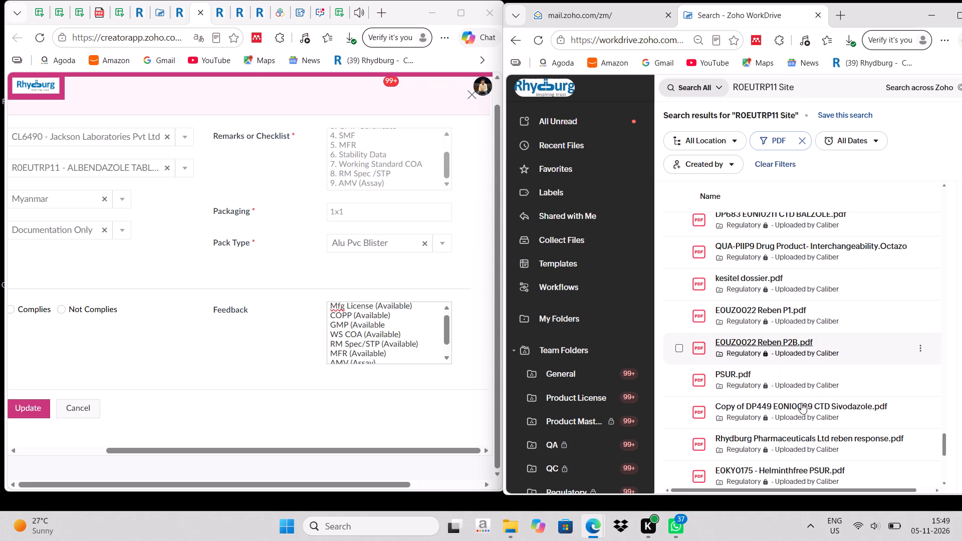
scroll(813, 450, down, 1)
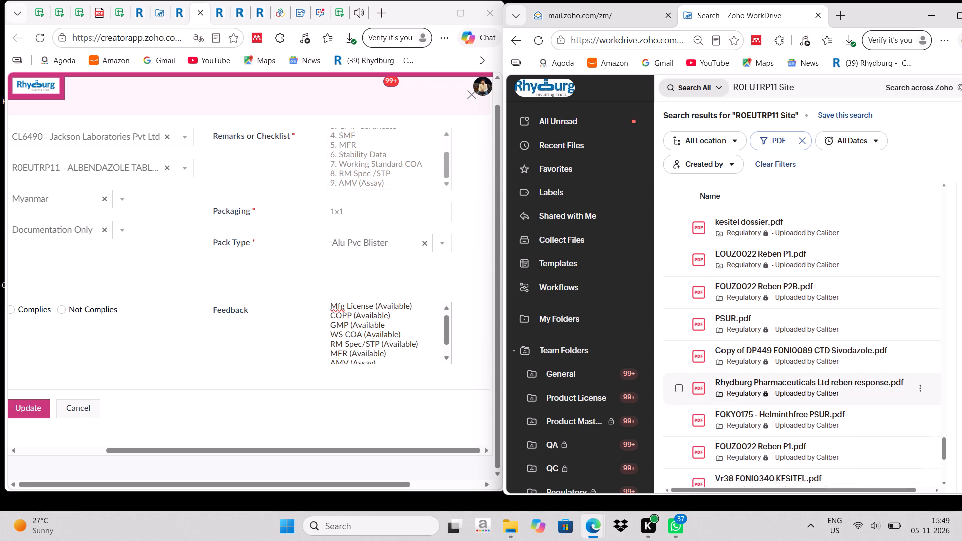
scroll(782, 401, down, 2)
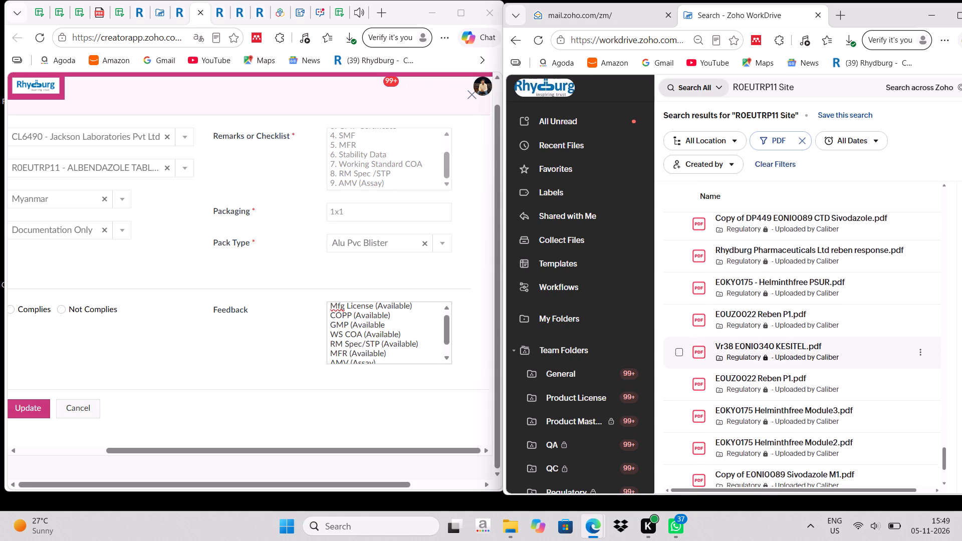
scroll(804, 438, down, 1)
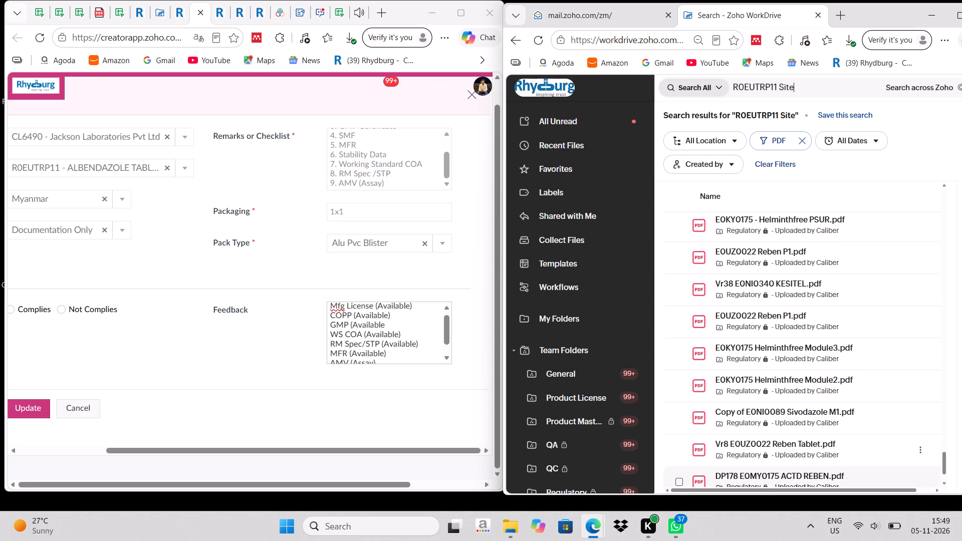
scroll(794, 455, down, 1)
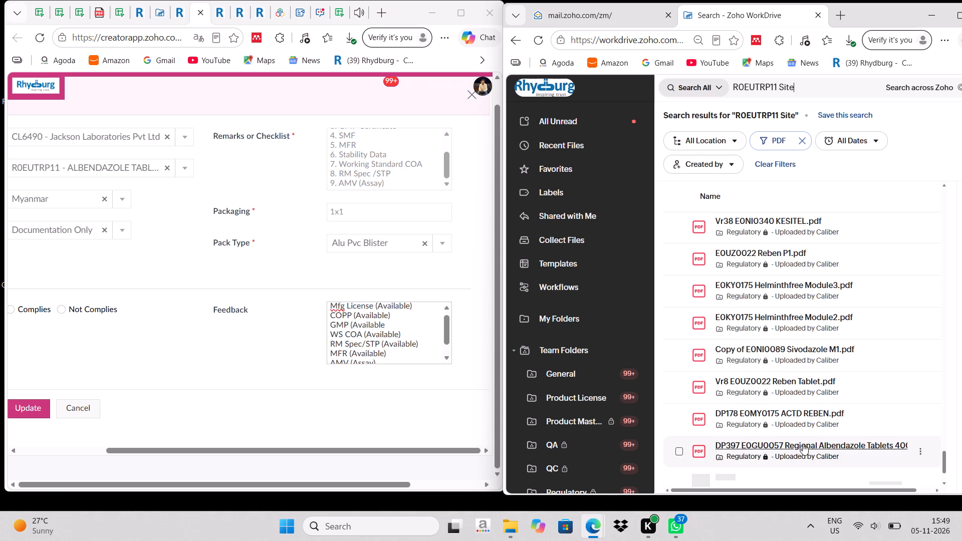
scroll(819, 385, down, 1)
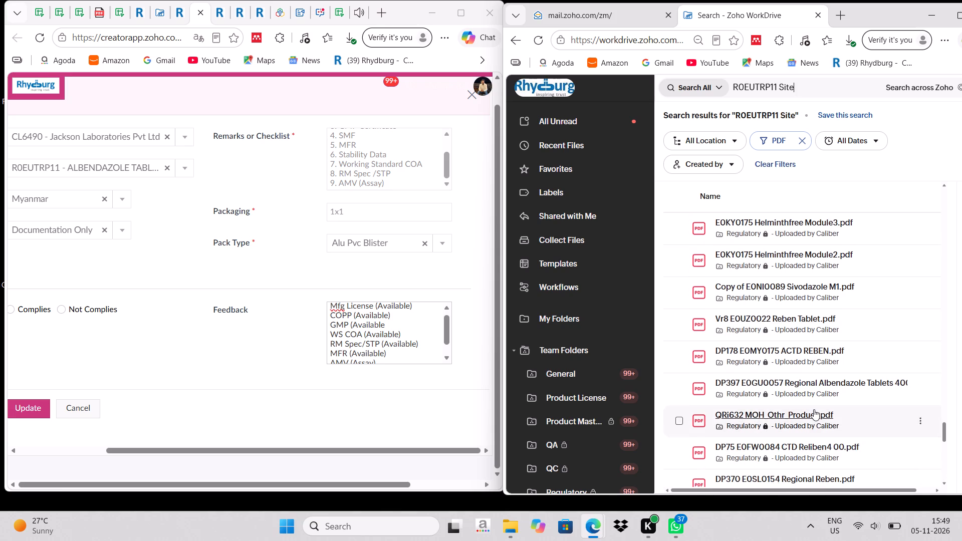
scroll(814, 409, down, 2)
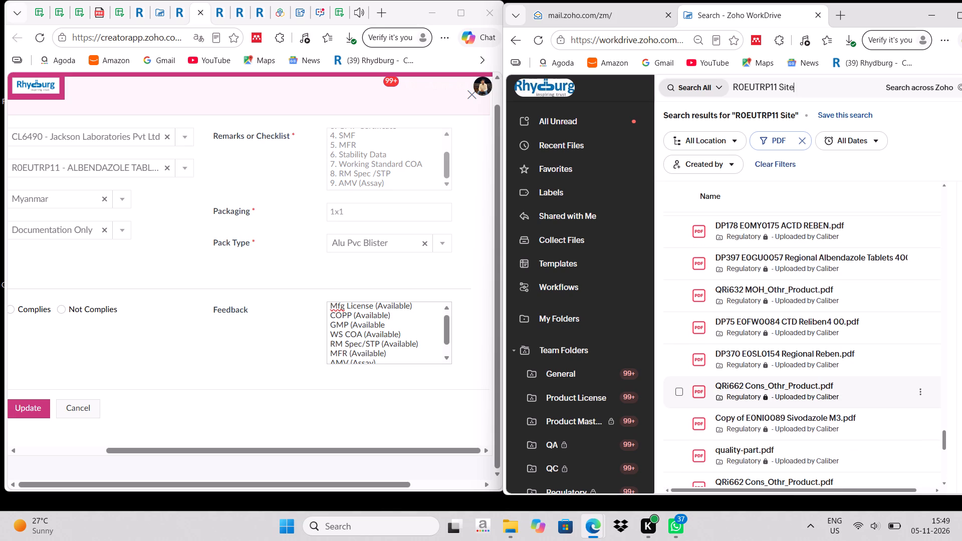
Look through the remaining PDF results for "R0EUTRP11 Site" to the end of the list for the SMF.
scroll(819, 413, down, 3)
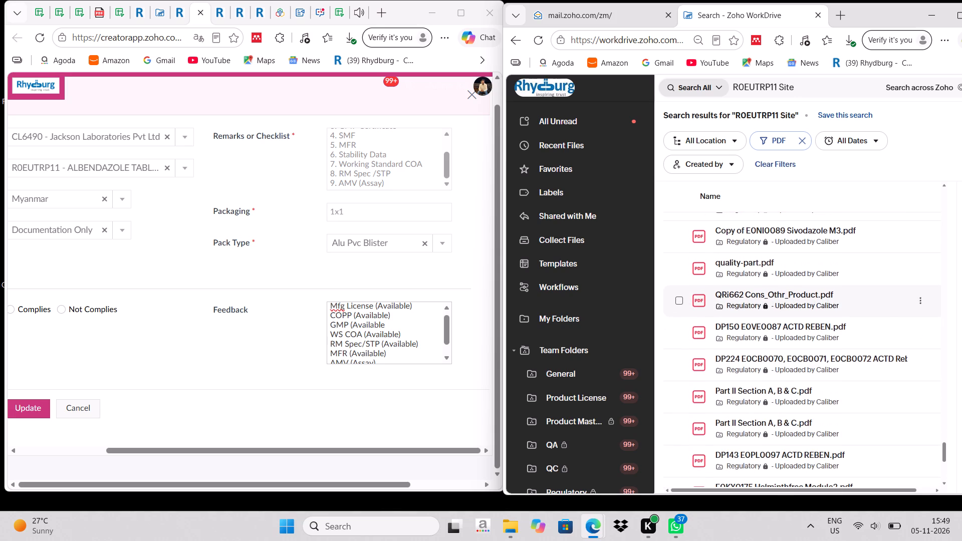
scroll(819, 413, down, 7)
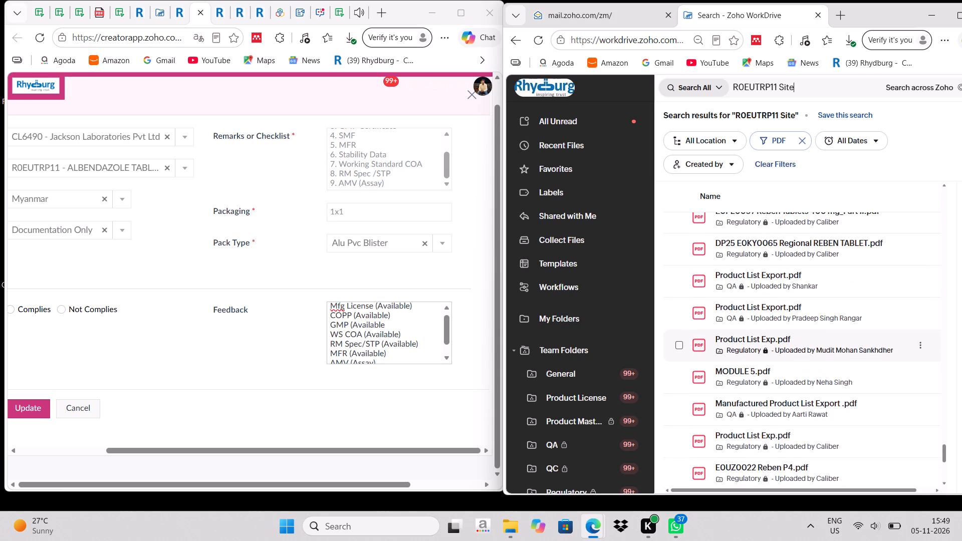
scroll(819, 413, down, 4)
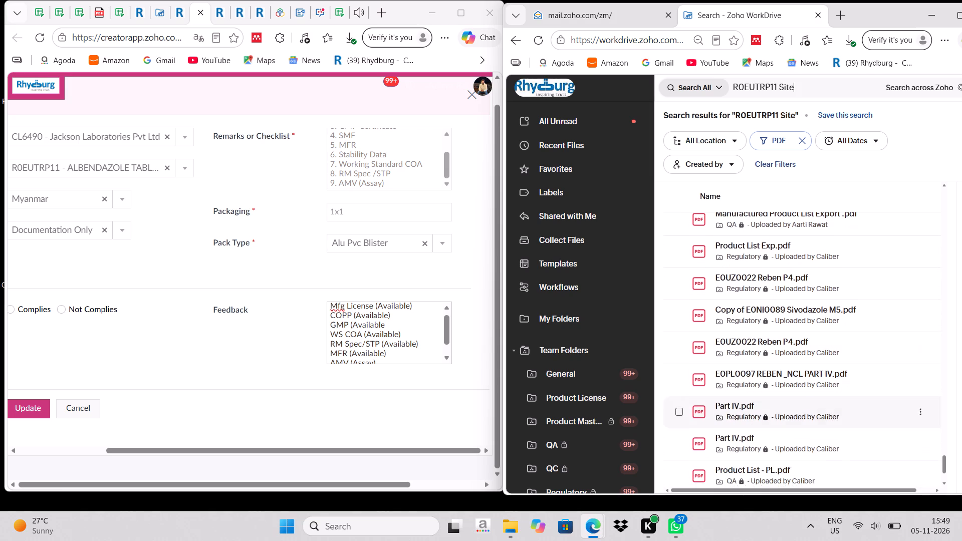
scroll(819, 413, down, 2)
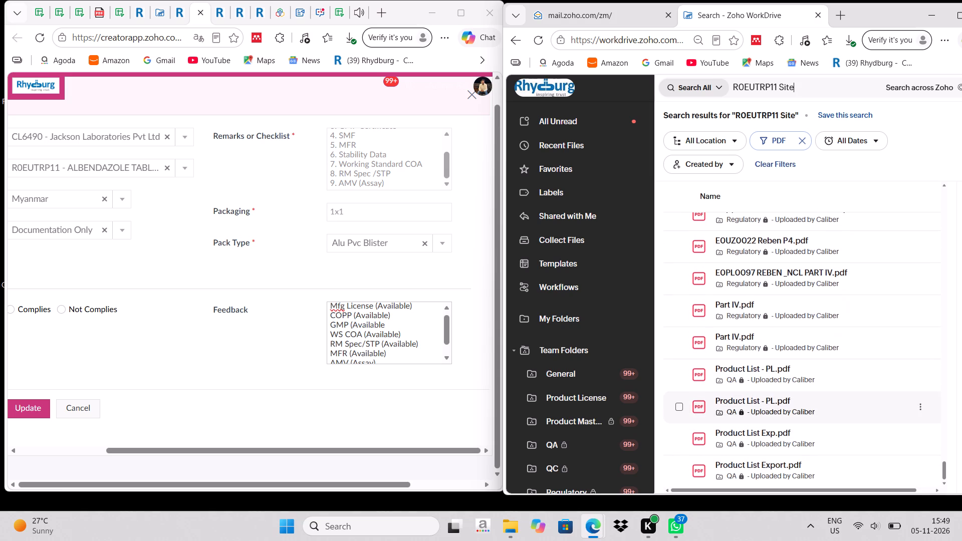
scroll(876, 399, down, 5)
scroll(876, 402, up, 2)
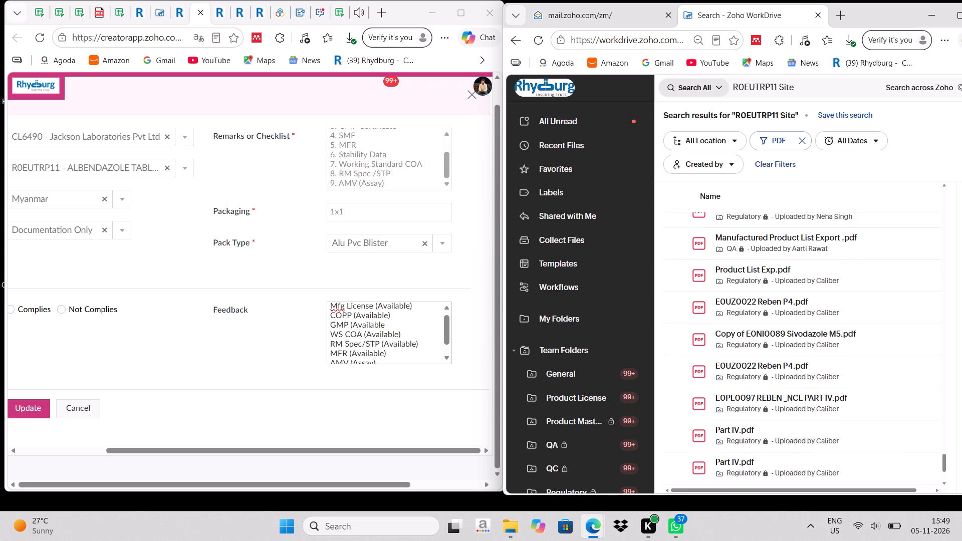
scroll(876, 402, down, 8)
scroll(876, 402, up, 3)
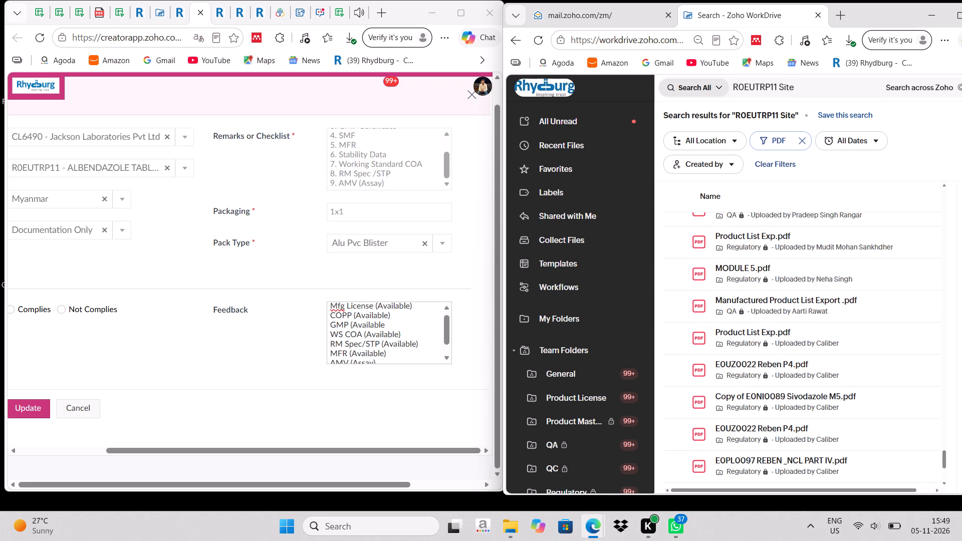
scroll(864, 518, down, 1)
scroll(875, 419, down, 13)
Recheck the "R0EUTRP11 Site" PDF results from the end back to the first entry for the SMF.
scroll(878, 411, up, 6)
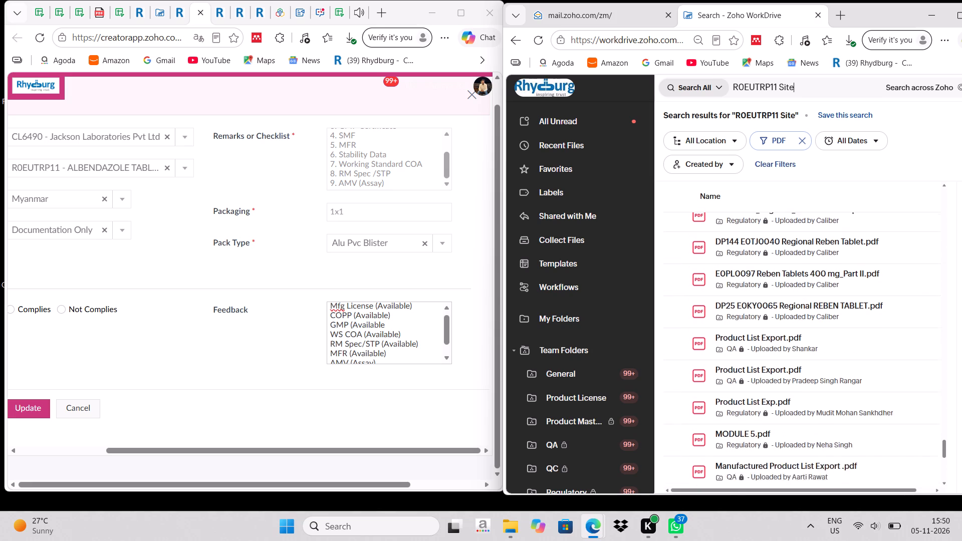
scroll(878, 411, up, 6)
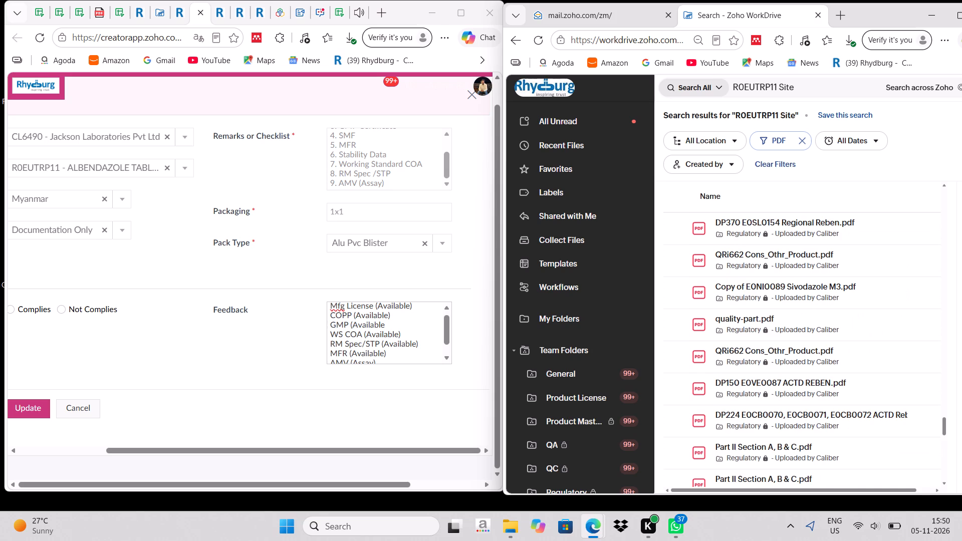
scroll(878, 411, up, 9)
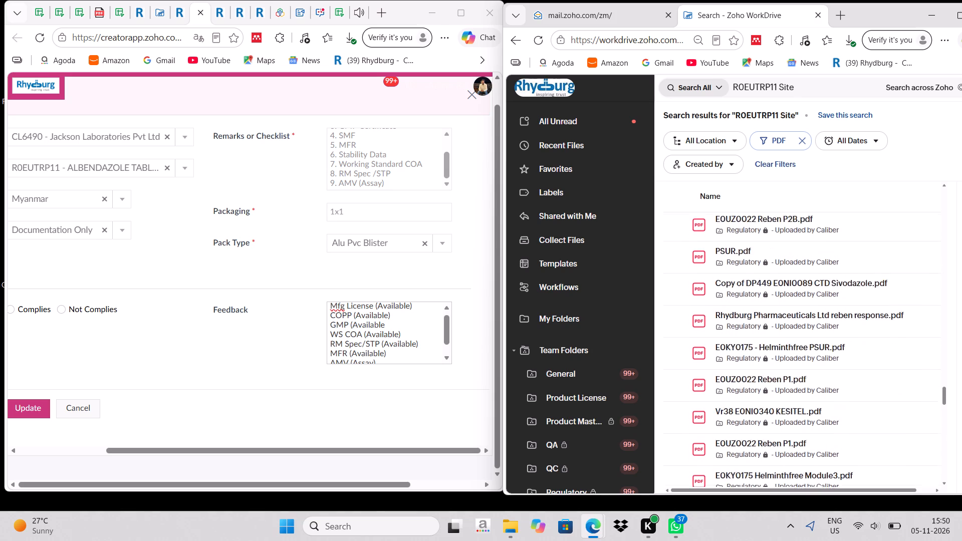
scroll(878, 411, up, 8)
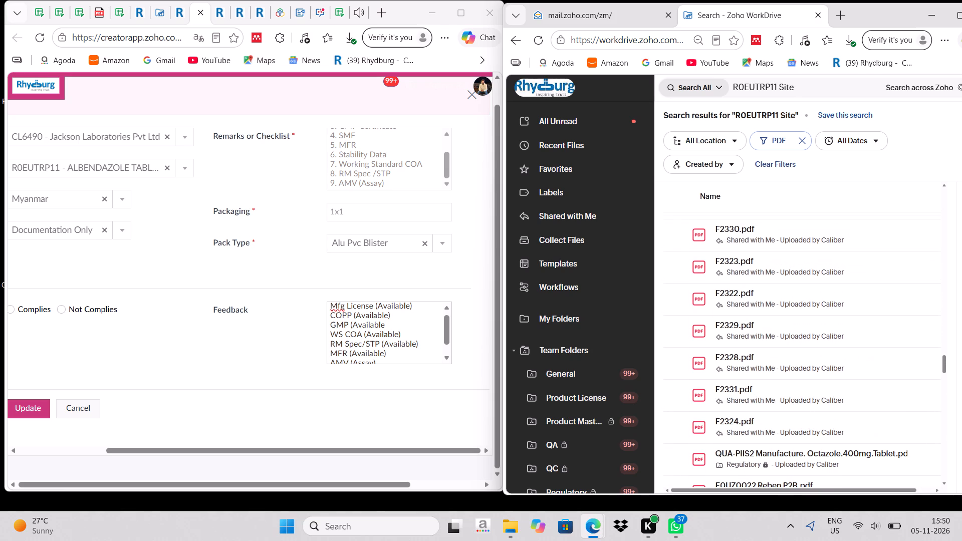
scroll(878, 411, up, 7)
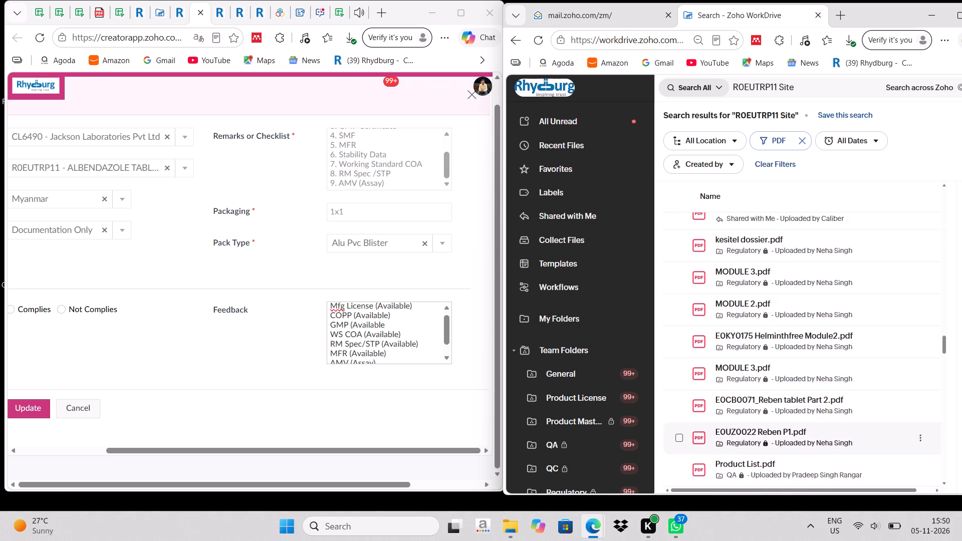
scroll(878, 411, up, 10)
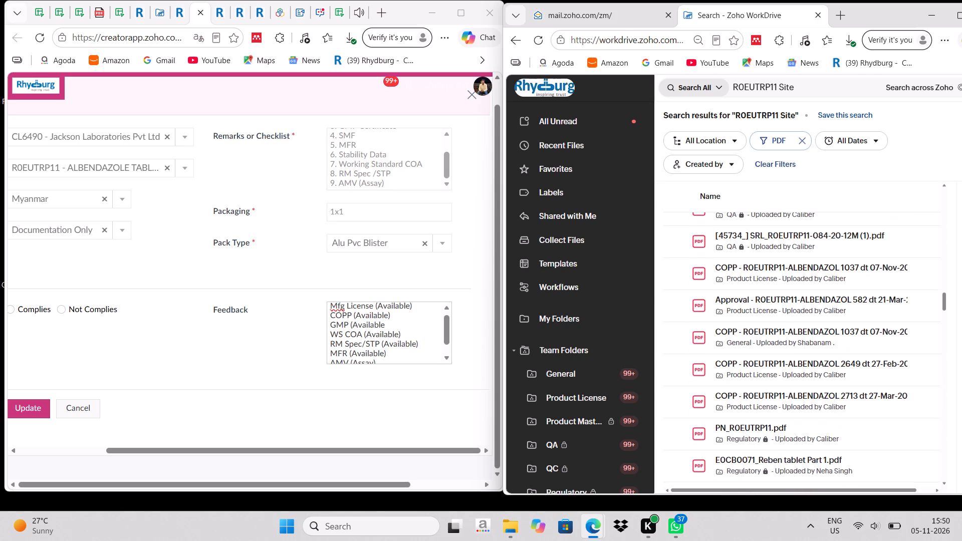
scroll(878, 411, up, 2)
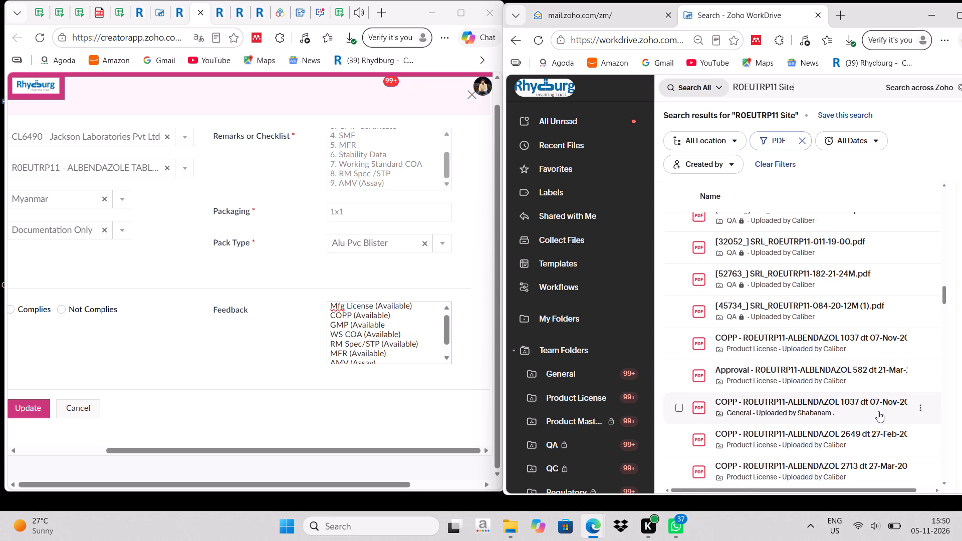
scroll(878, 411, up, 9)
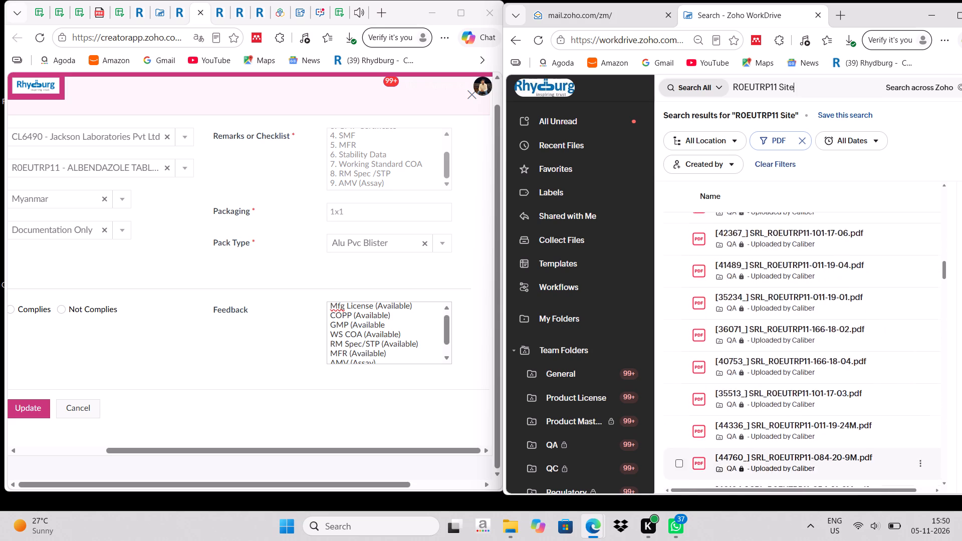
scroll(878, 411, up, 13)
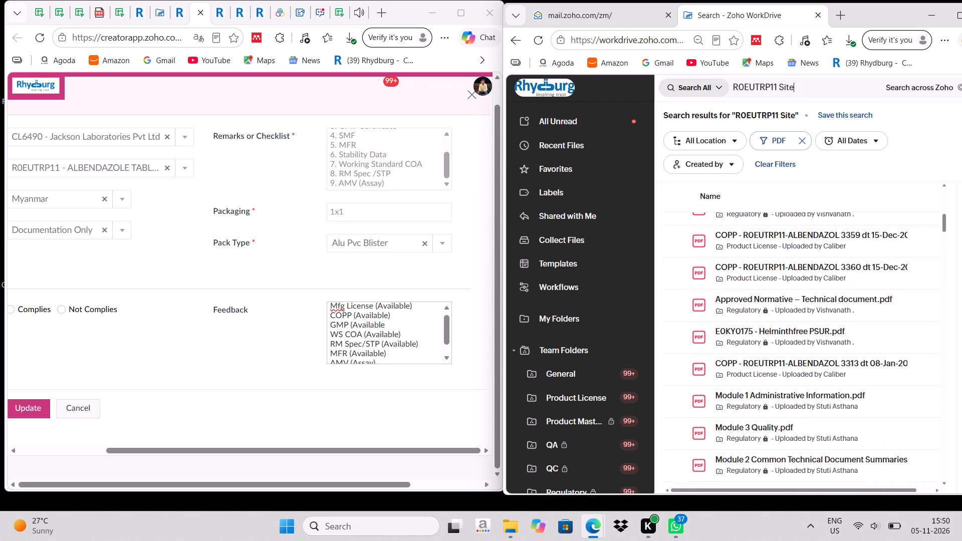
scroll(878, 411, up, 7)
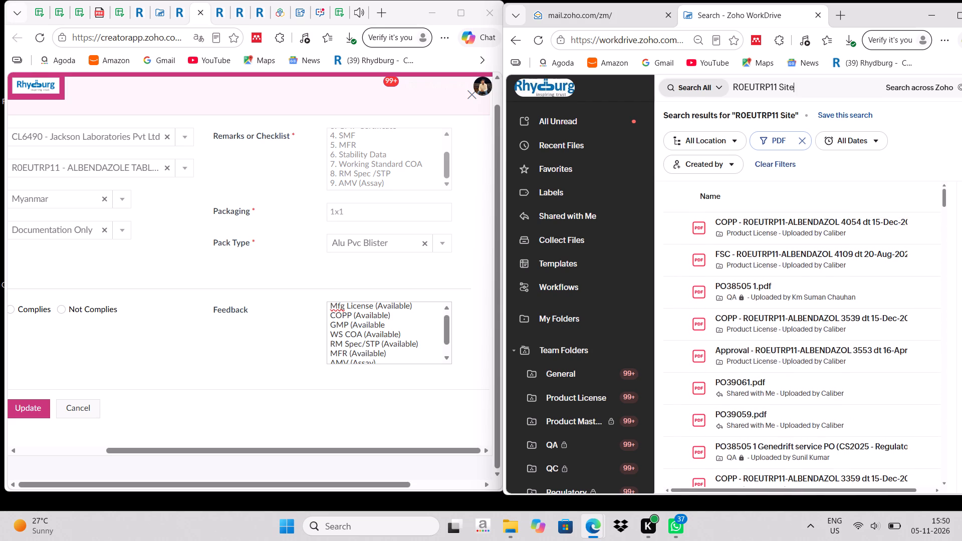
scroll(878, 411, up, 4)
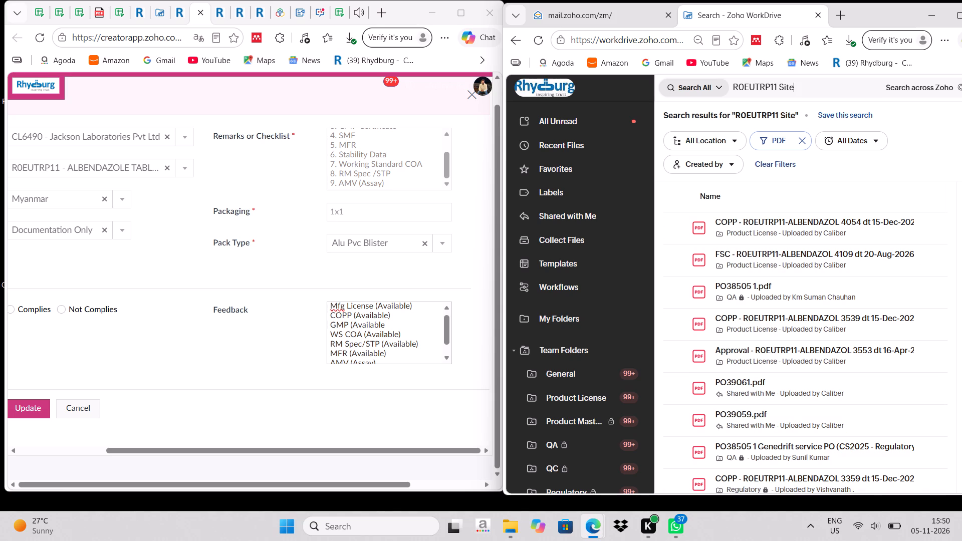
Shorten the WorkDrive search to "R0EUTRP11" and rerun it, keeping the PDF filter.
key(BackSpace)
key(BackSpace)
key(BackSpace)
key(BackSpace)
key(BackSpace)
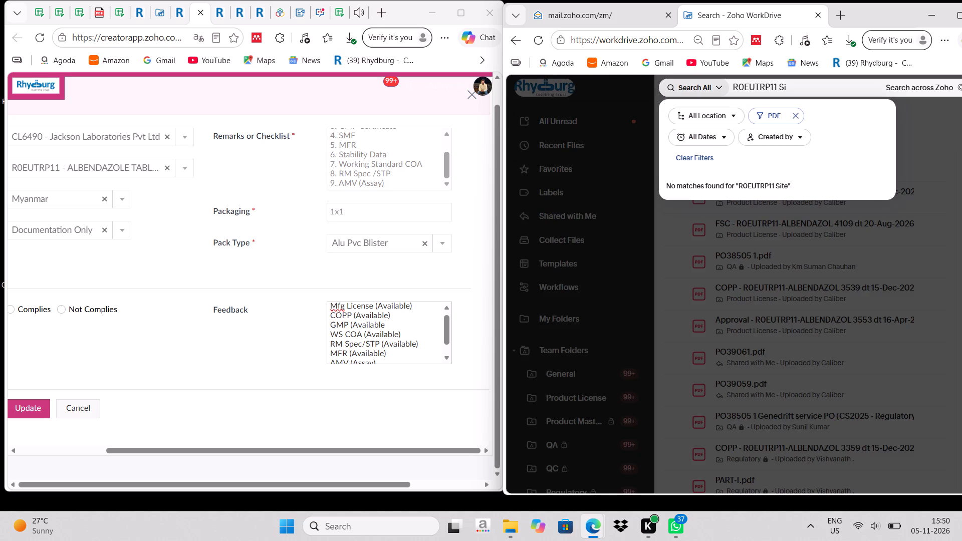
key(BackSpace)
key(1)
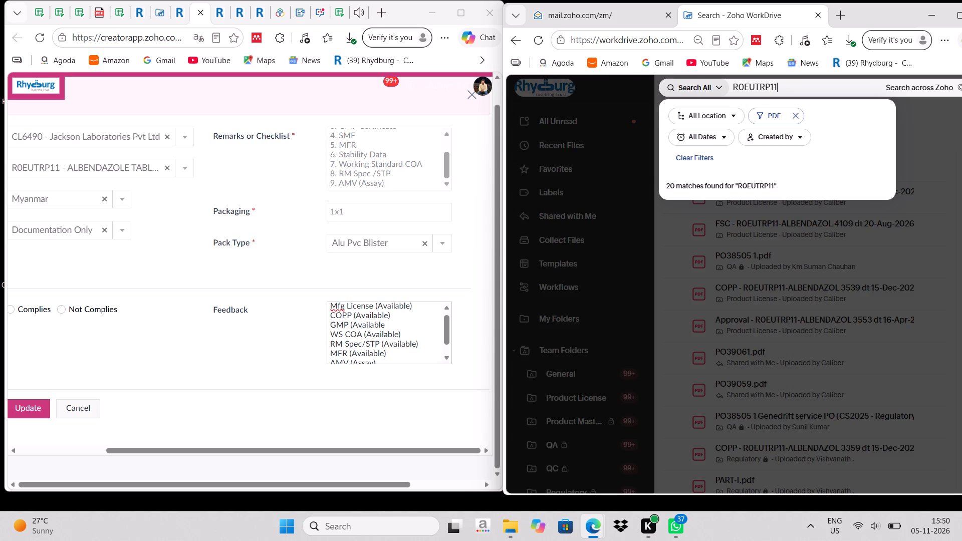
key(Return)
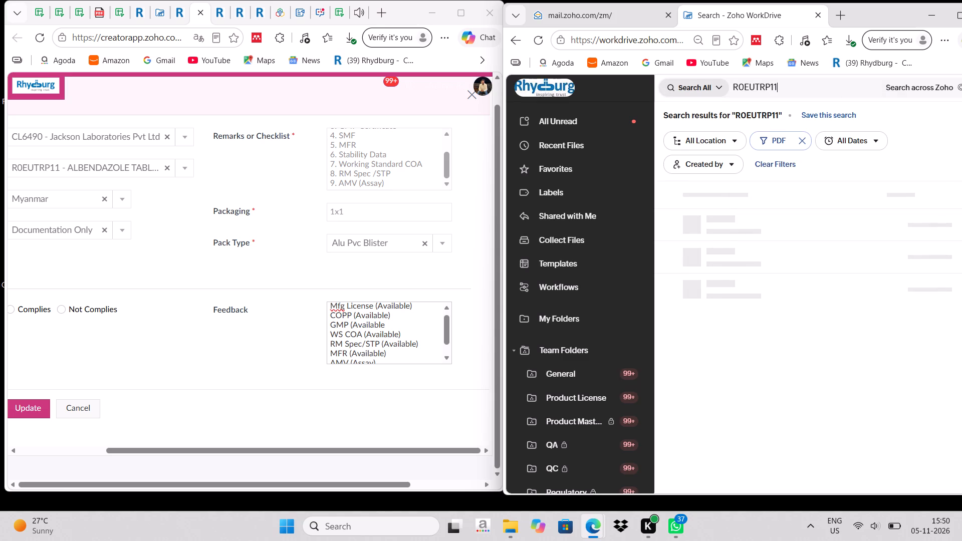
Look through the first PDF results for "R0EUTRP11" for the SMF listed in the checklist.
scroll(759, 289, down, 2)
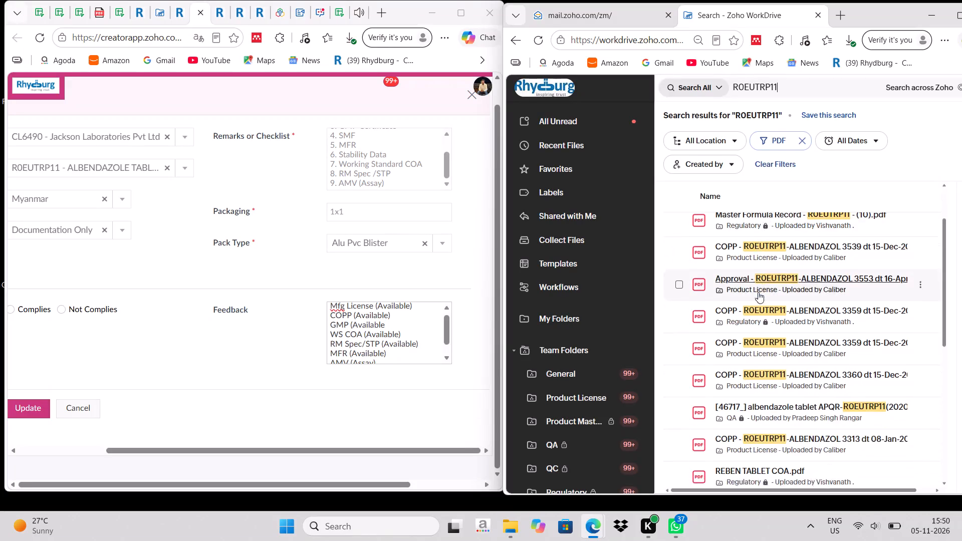
scroll(765, 342, down, 5)
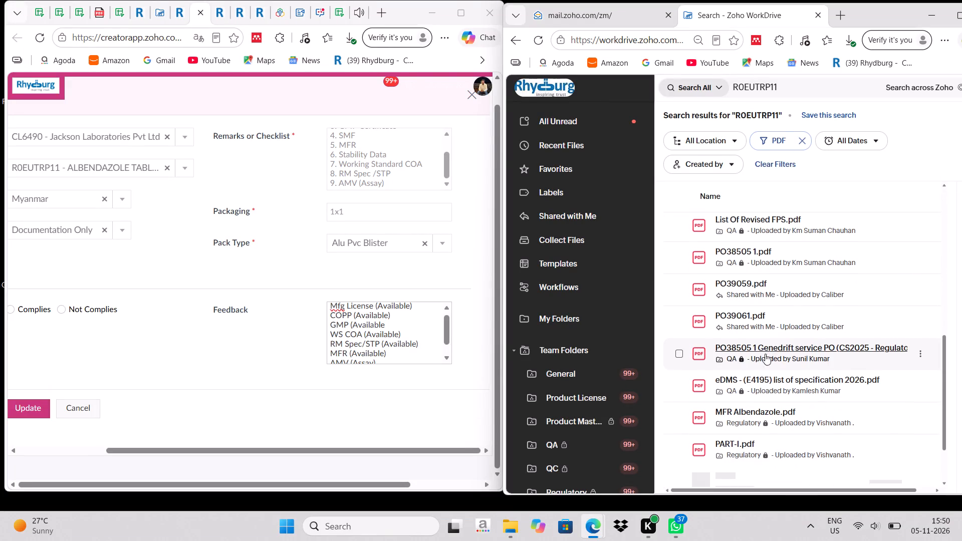
scroll(772, 367, down, 4)
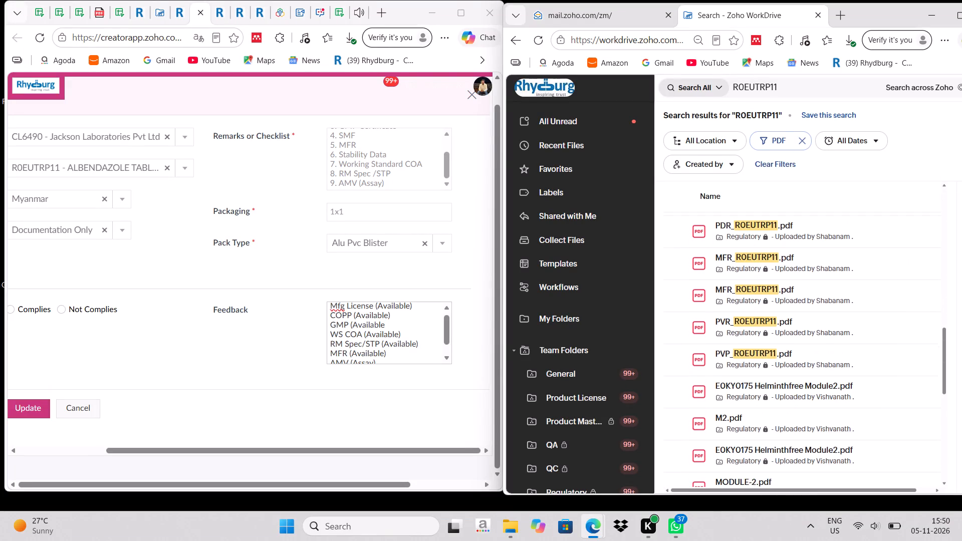
scroll(772, 367, down, 5)
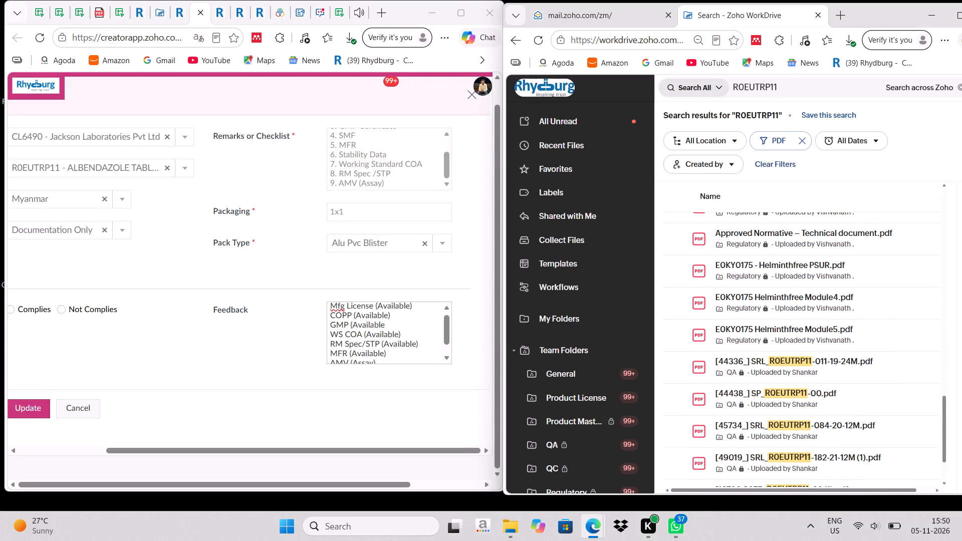
scroll(772, 367, down, 3)
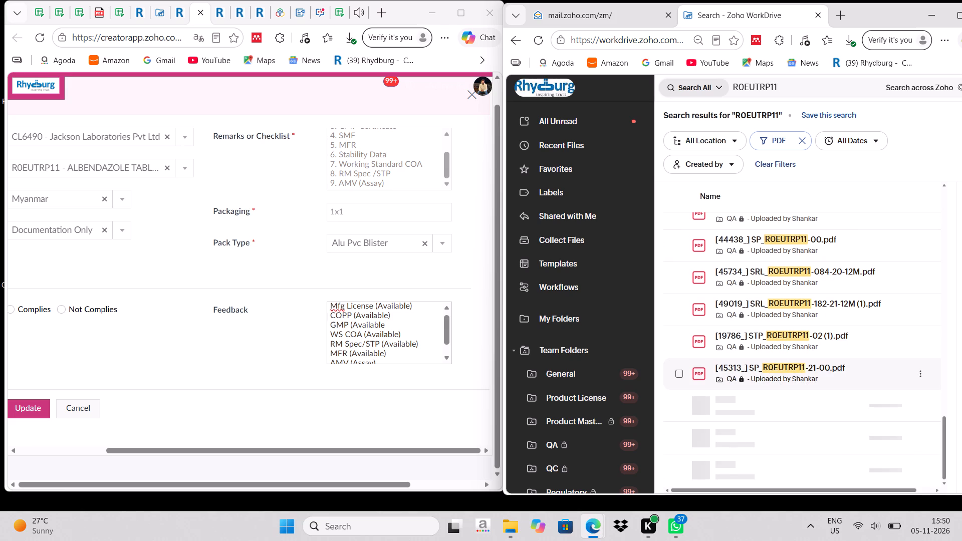
scroll(787, 405, down, 2)
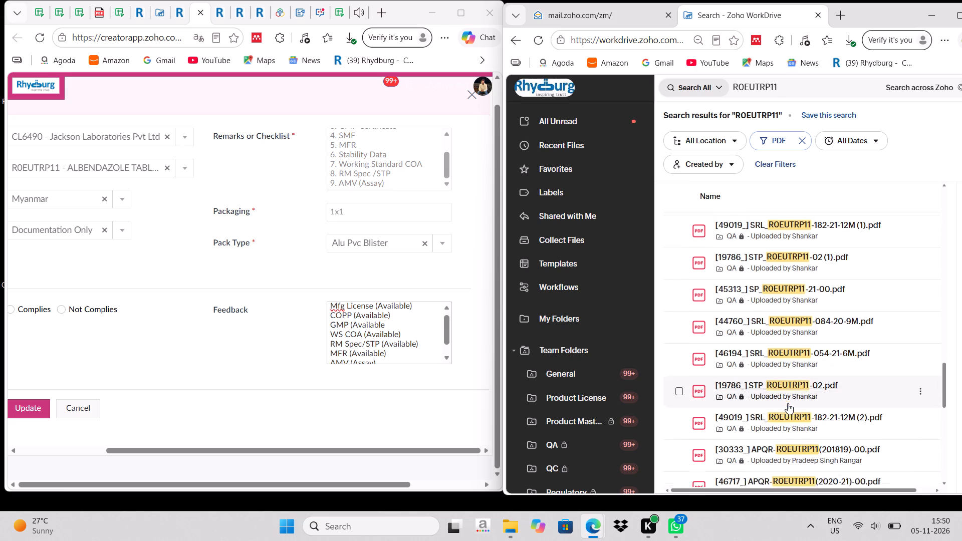
Continue through the further "R0EUTRP11" PDF results, including the QA and Regulatory files, for the SMF.
scroll(788, 402, down, 6)
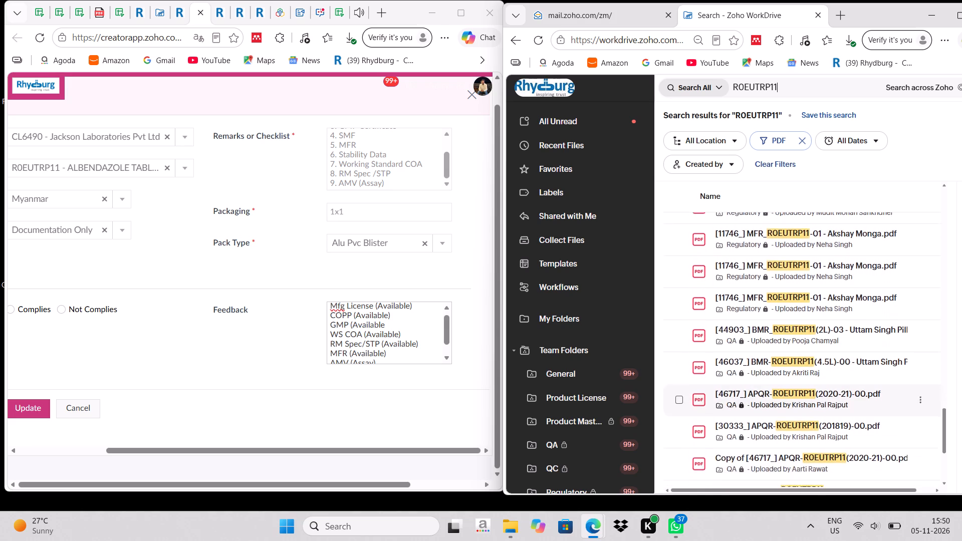
scroll(788, 402, down, 1)
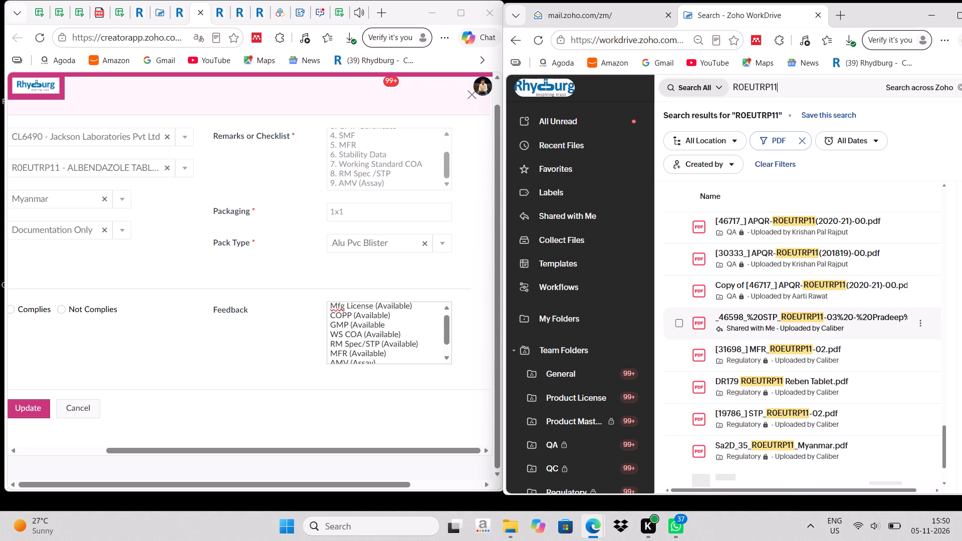
scroll(773, 379, down, 2)
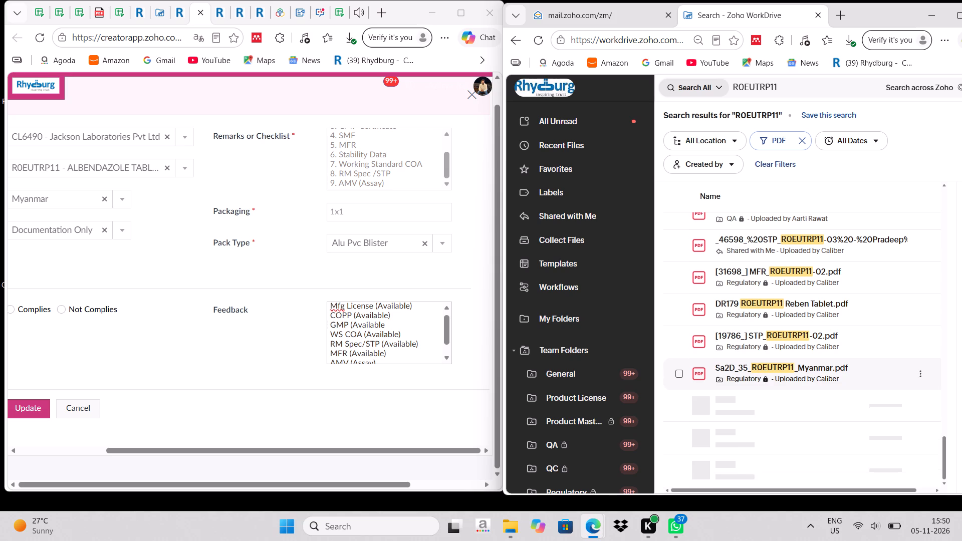
scroll(770, 405, down, 3)
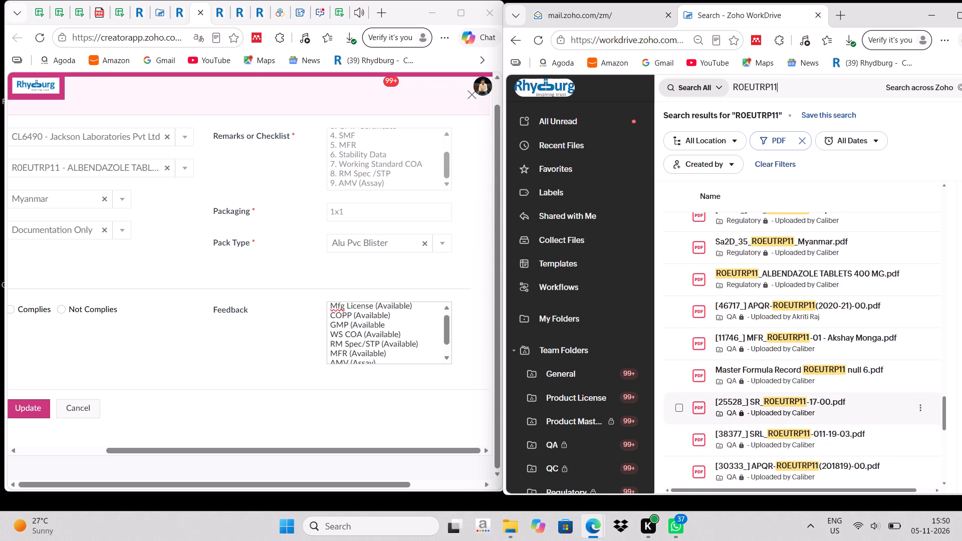
scroll(763, 420, down, 4)
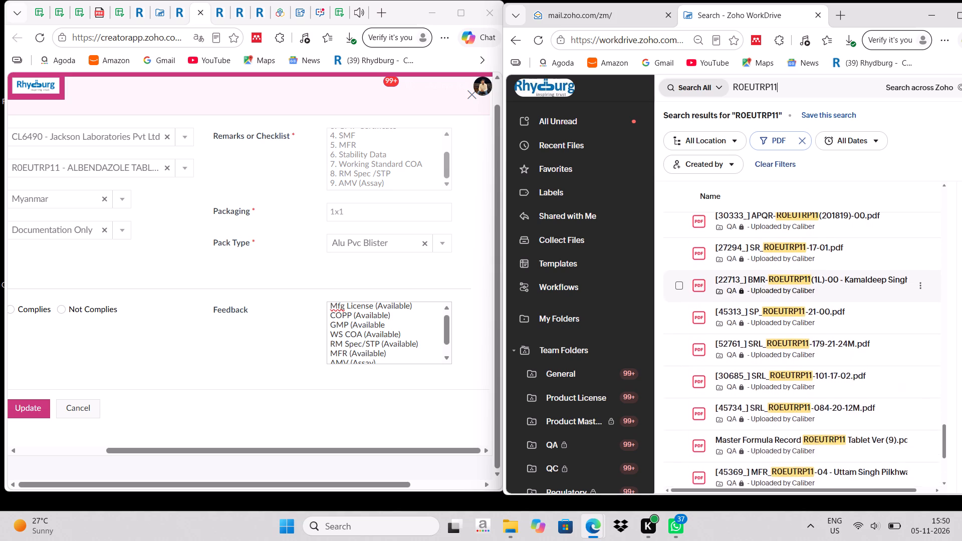
scroll(763, 420, down, 5)
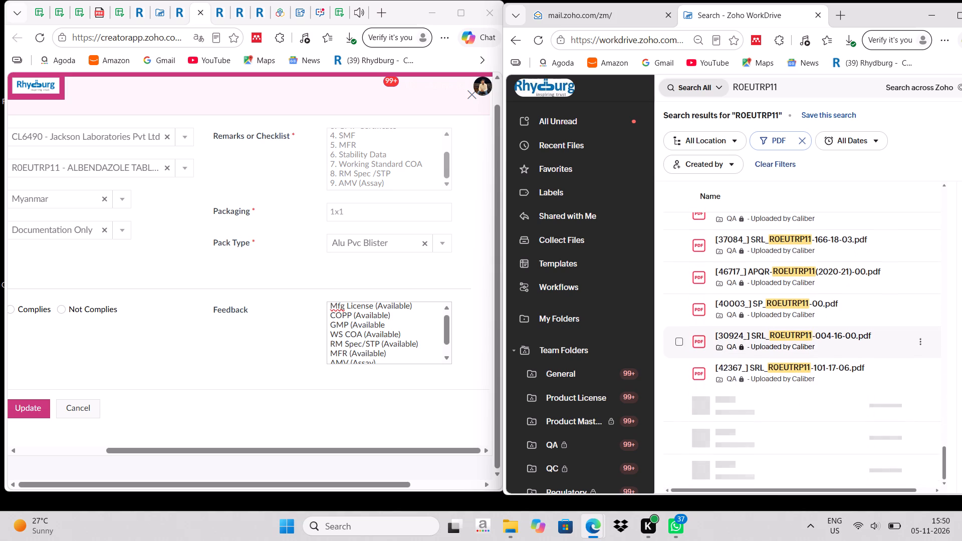
Look through the remaining "R0EUTRP11" PDF results down to the Product Masters files for the SMF.
scroll(763, 419, down, 6)
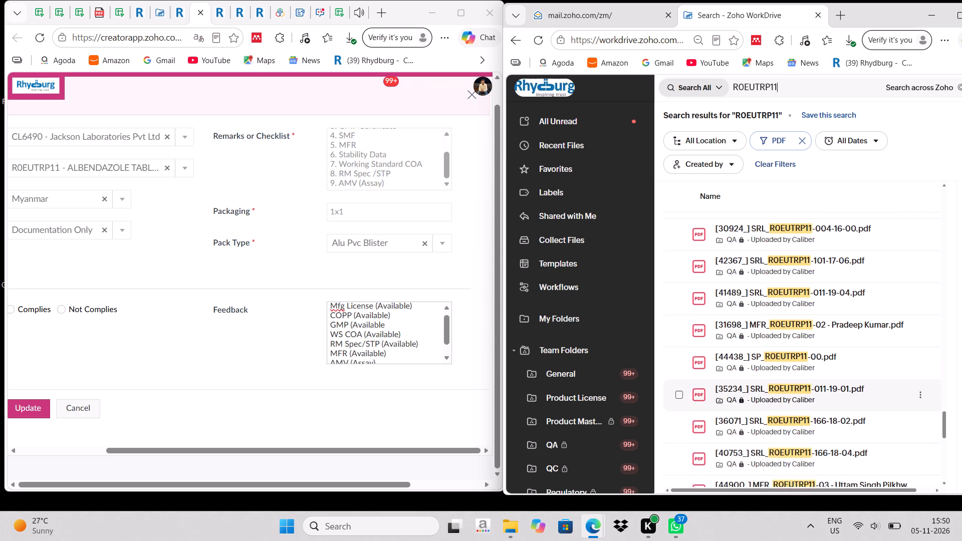
scroll(758, 425, down, 4)
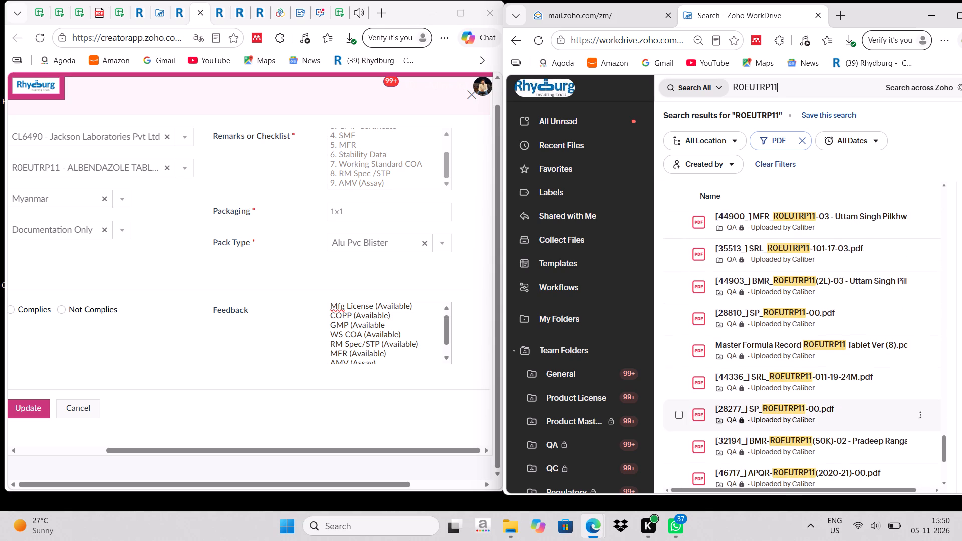
scroll(758, 417, down, 7)
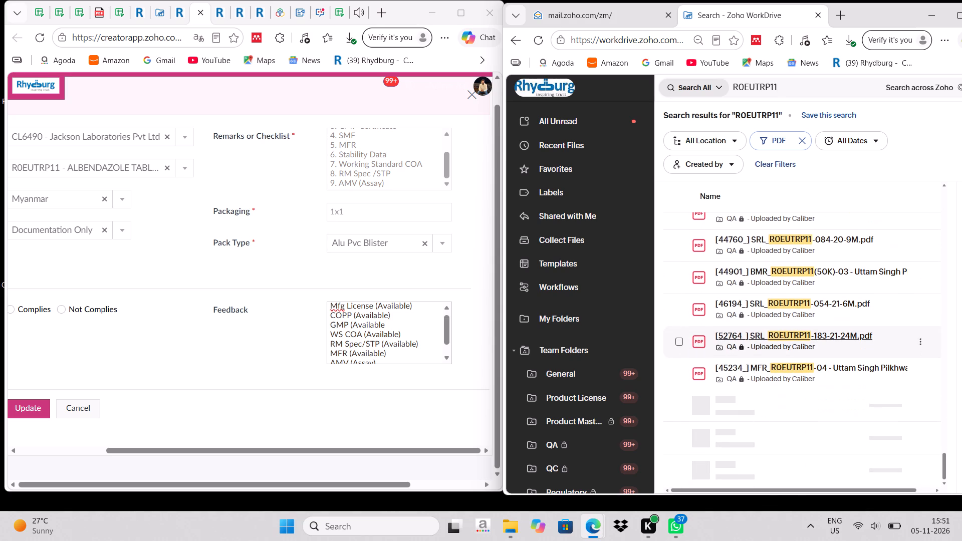
scroll(747, 377, down, 8)
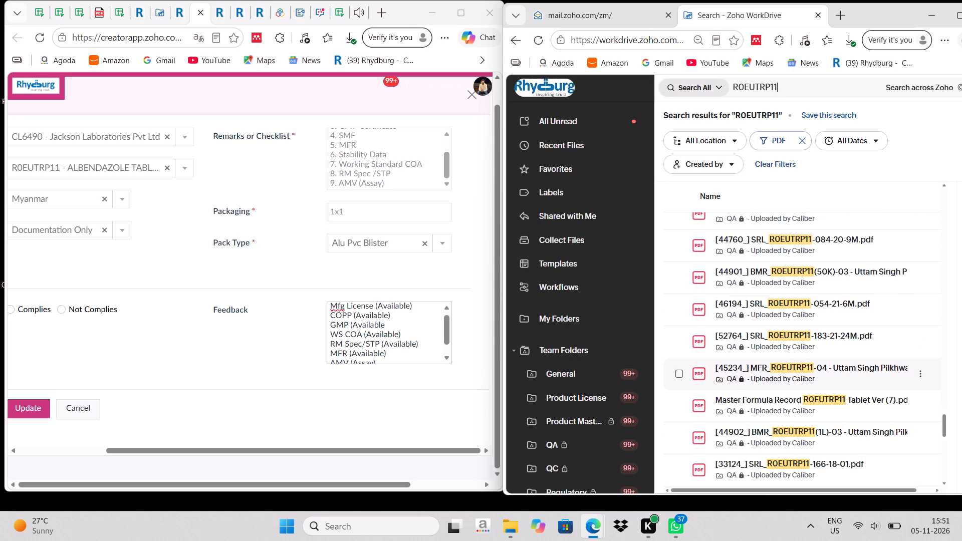
scroll(784, 315, down, 3)
scroll(779, 364, down, 3)
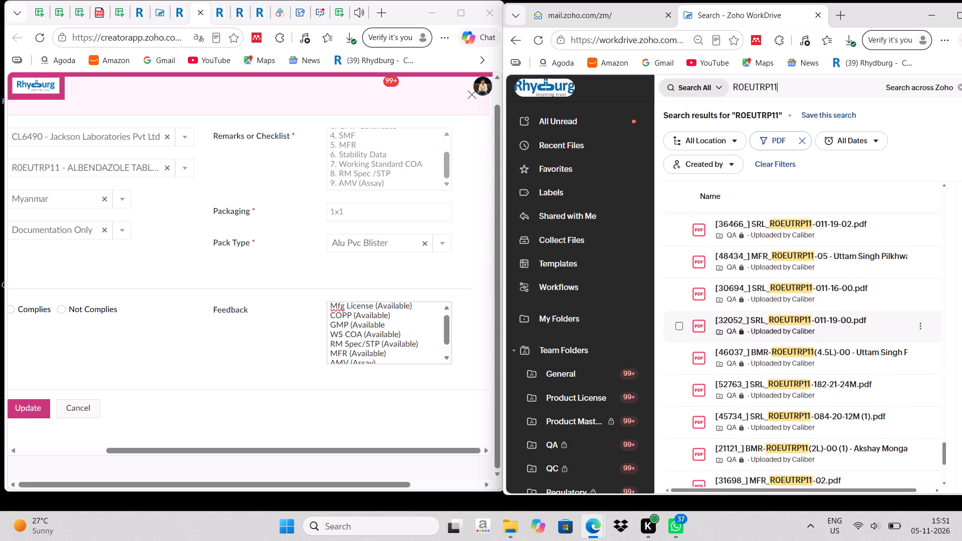
scroll(779, 364, down, 2)
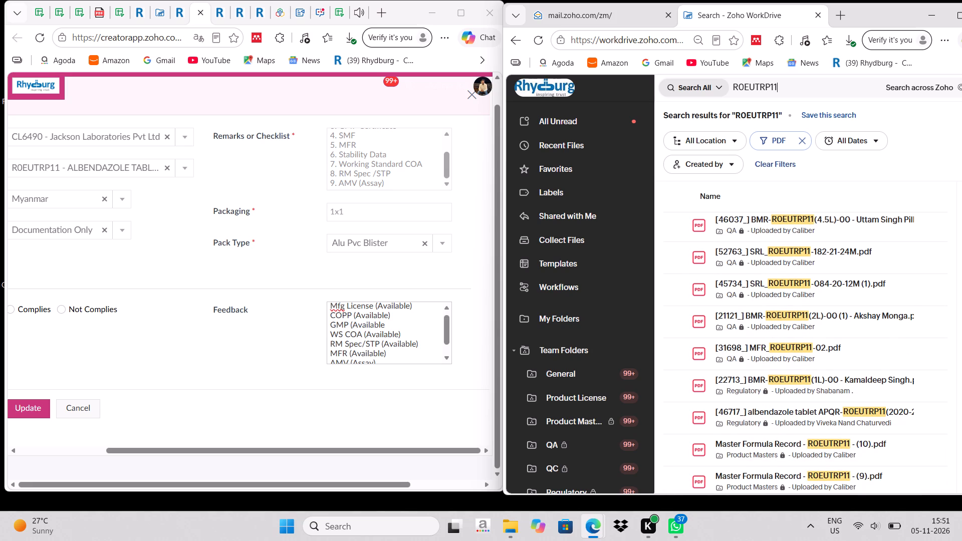
Extend the WorkDrive search to "R0EUTRP11 SMF" with the PDF filter kept, and look through the results.
key(space)
text(S)
text(MF)
key(Return)
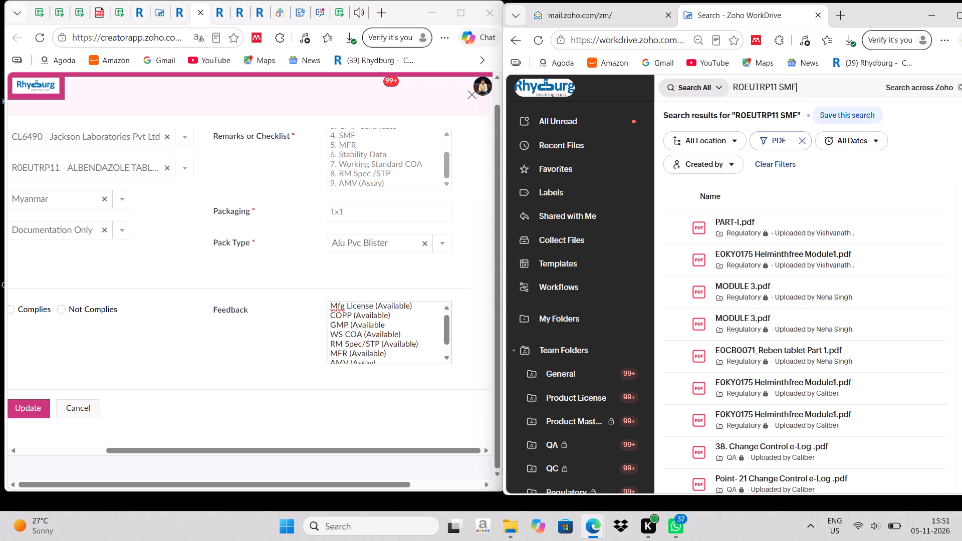
scroll(815, 260, down, 4)
scroll(802, 352, down, 3)
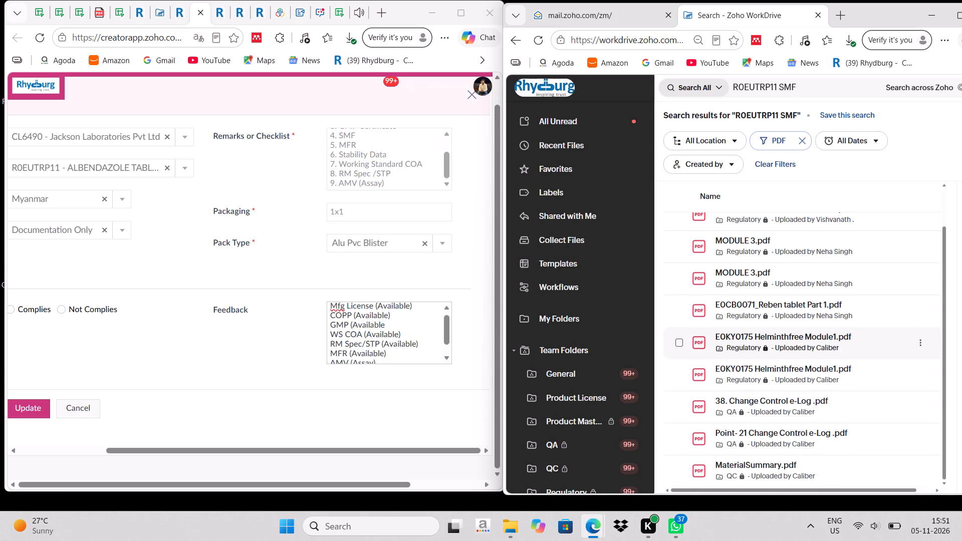
scroll(802, 352, up, 3)
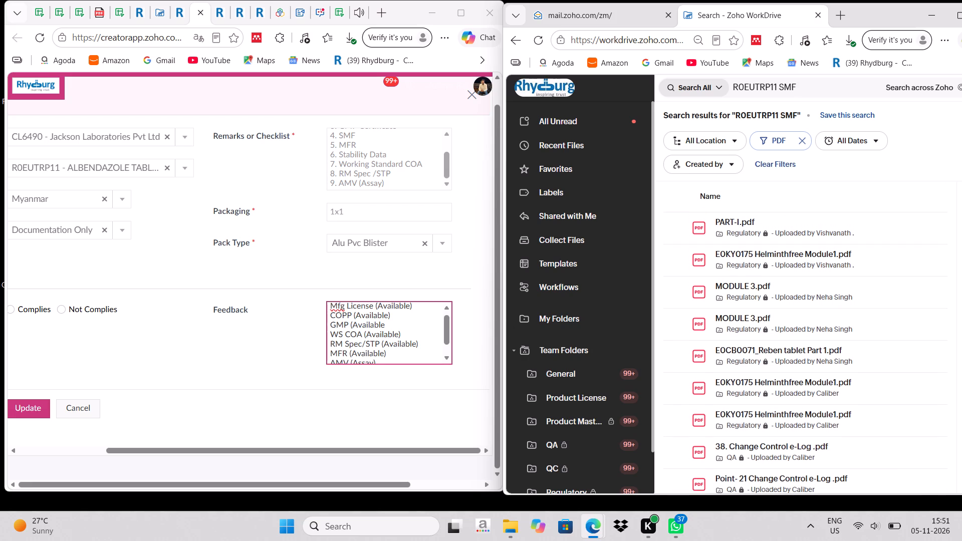
Add the line "SMF (Not available)" at the end of the gap analysis feedback for R0EUTRP11.
scroll(409, 350, down, 3)
click(408, 355)
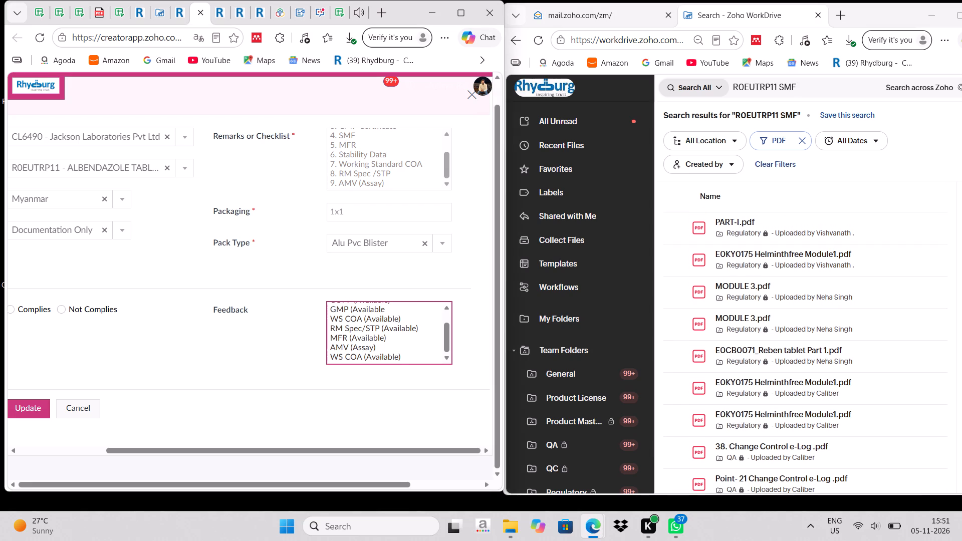
key(Return)
text(SMF)
key(space)
key(shift+parenleft)
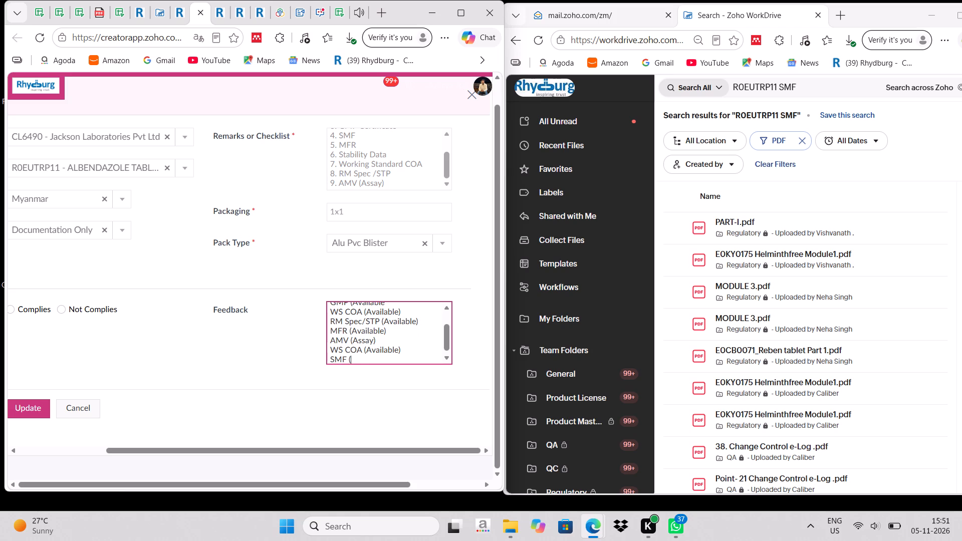
text(Np)
key(BackSpace)
text(ot ava)
text(ilable))
Set the DocStatus of the R0EUTRP11 gap analysis to Not Complies and update the record.
click(65, 308)
scroll(389, 346, up, 5)
scroll(389, 346, down, 6)
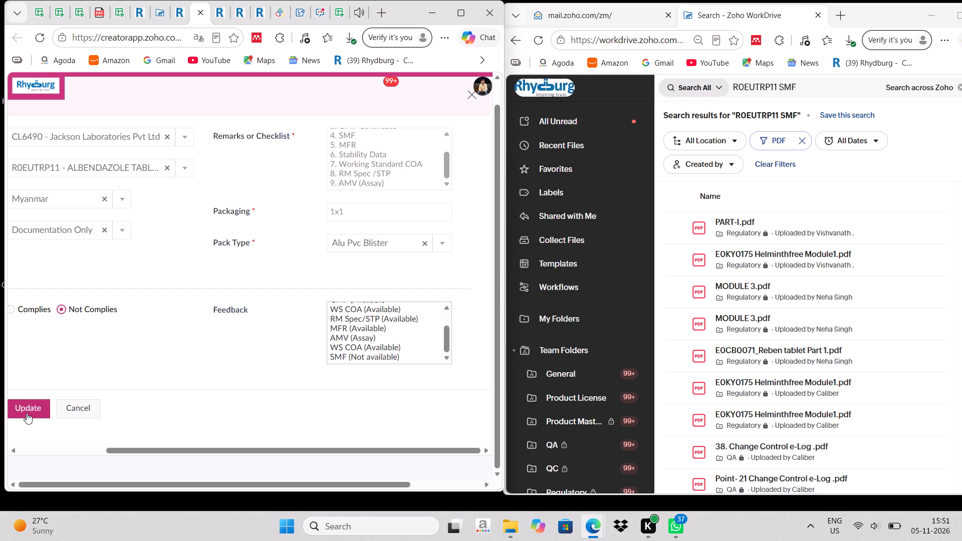
scroll(907, 357, down, 5)
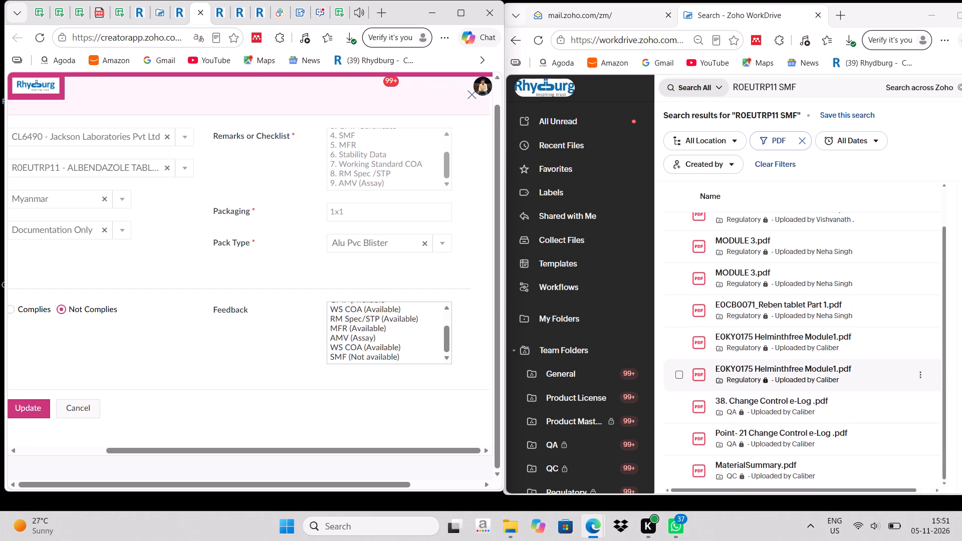
scroll(848, 361, up, 4)
click(22, 411)
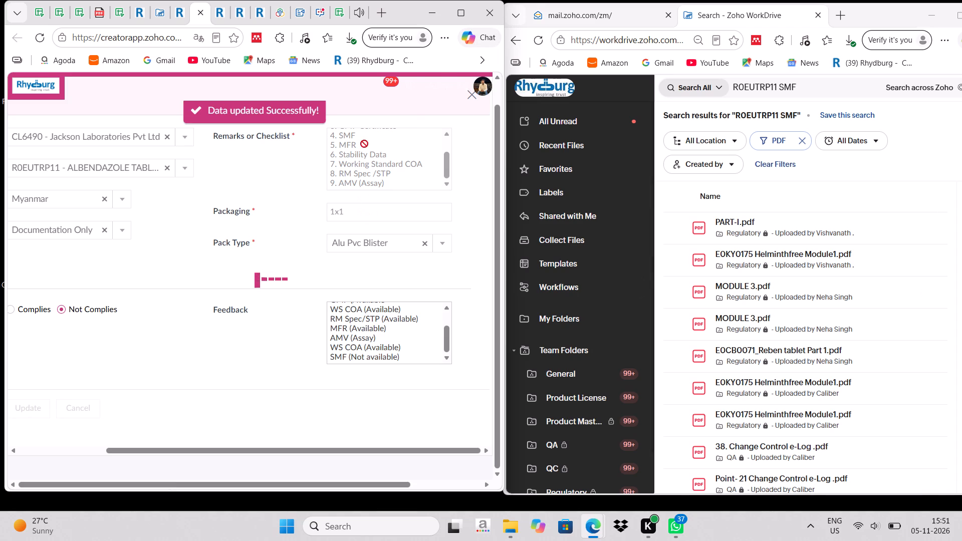
Maximize the browser window, return to the registration dashboard with the Gap Report count, and reload it.
click(462, 8)
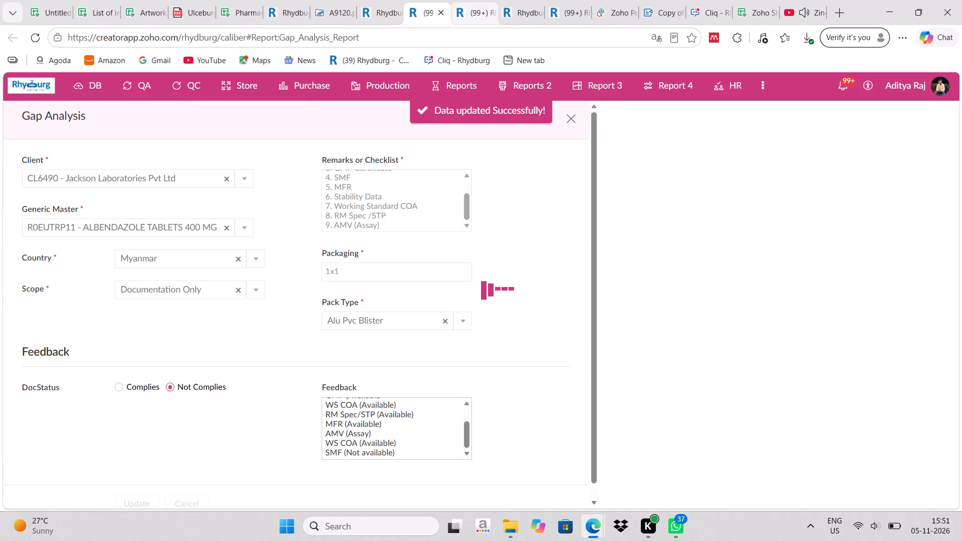
click(284, 4)
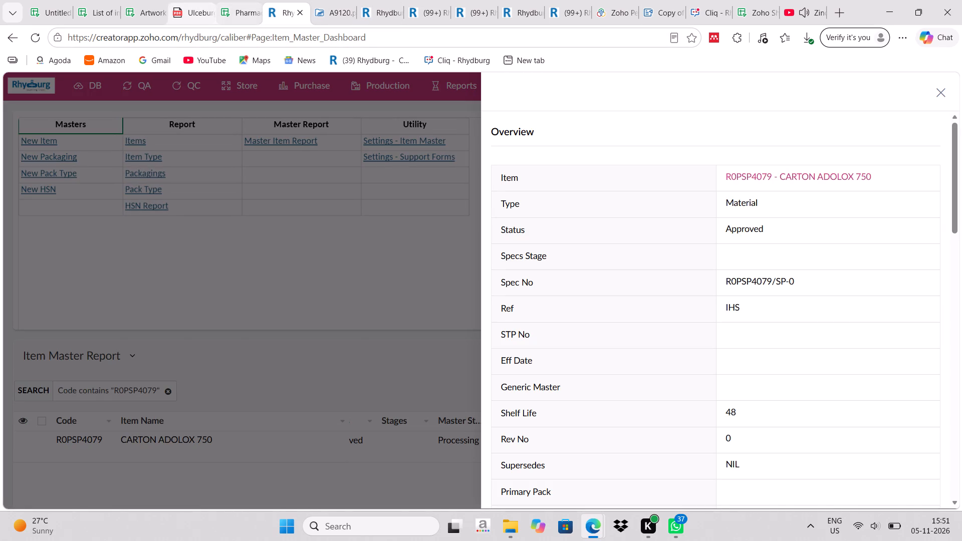
click(372, 9)
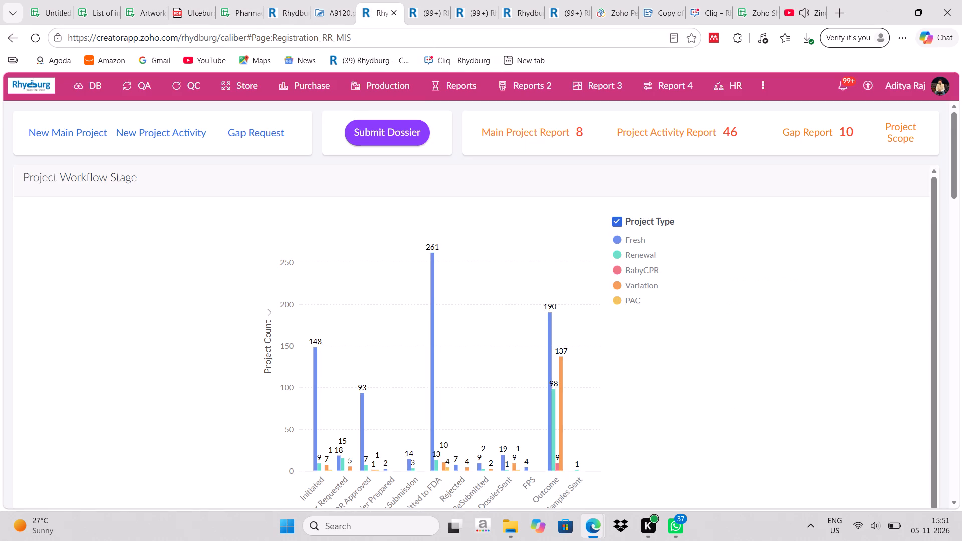
click(37, 41)
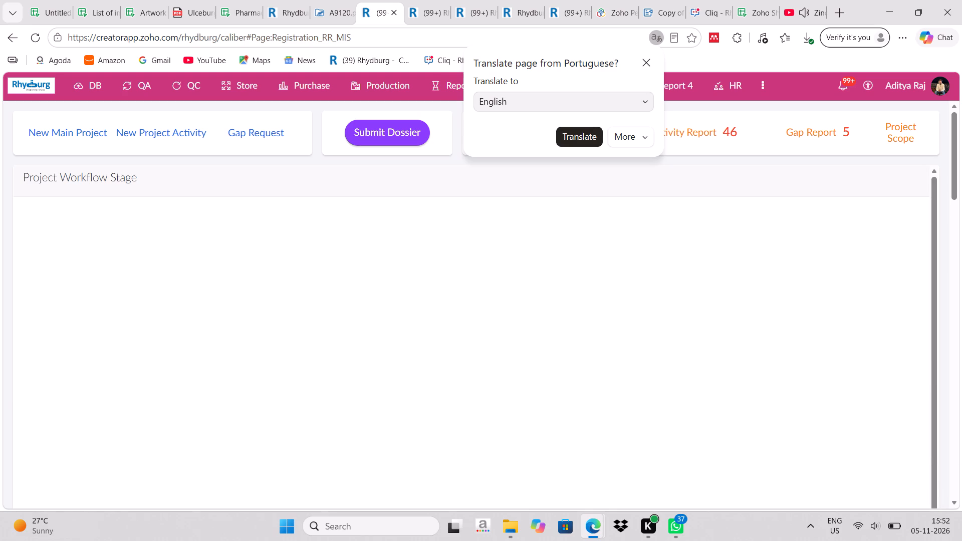
click(642, 60)
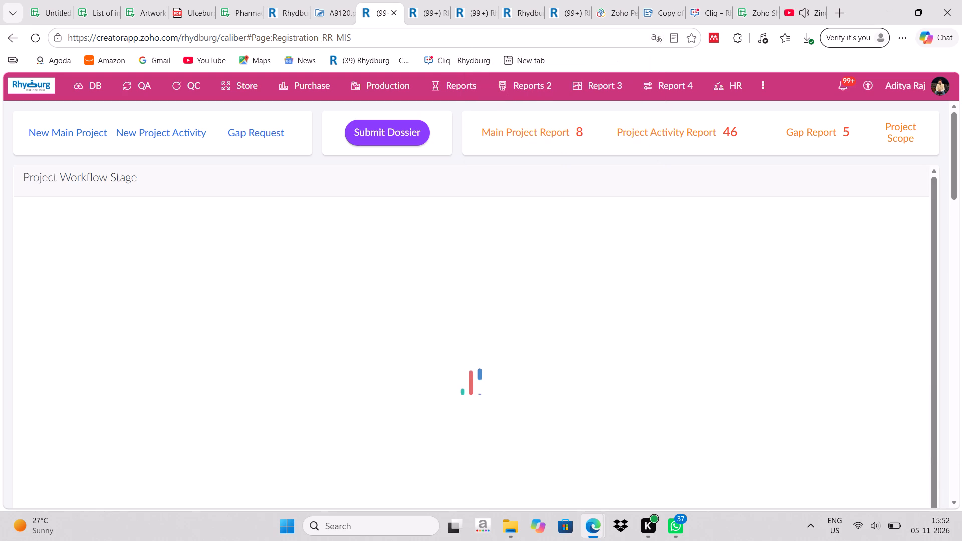
Close the YouTube music video tab in the browser.
click(289, 526)
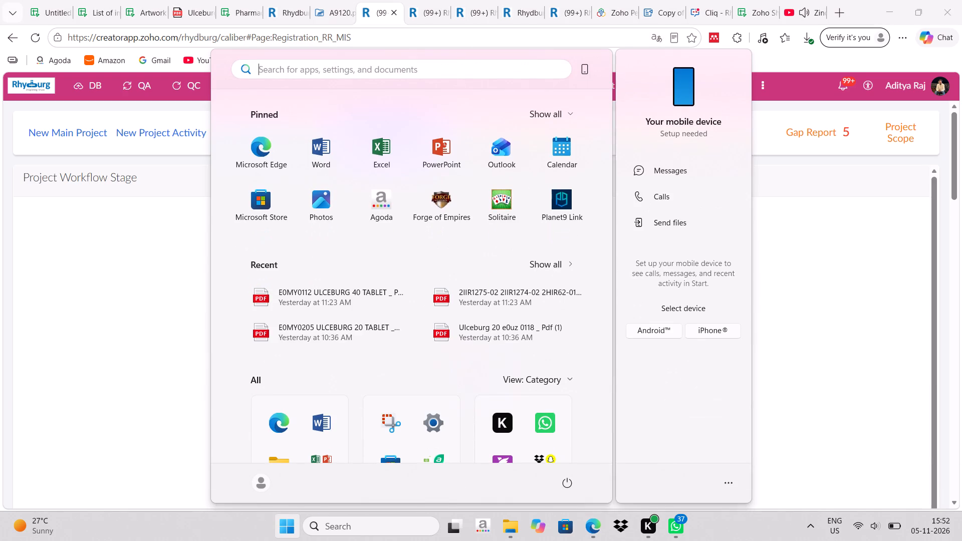
click(820, 7)
click(820, 7)
click(815, 10)
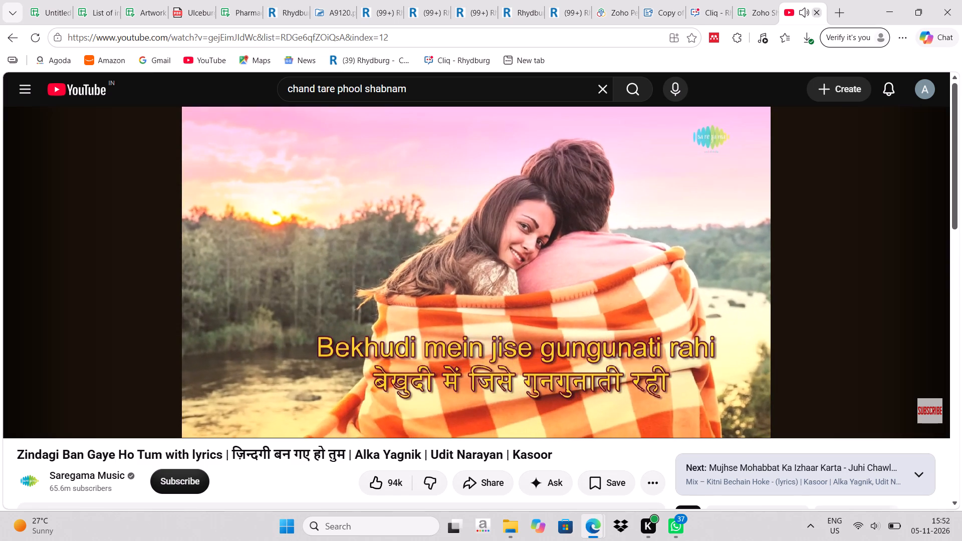
Put the computer to sleep.
click(291, 526)
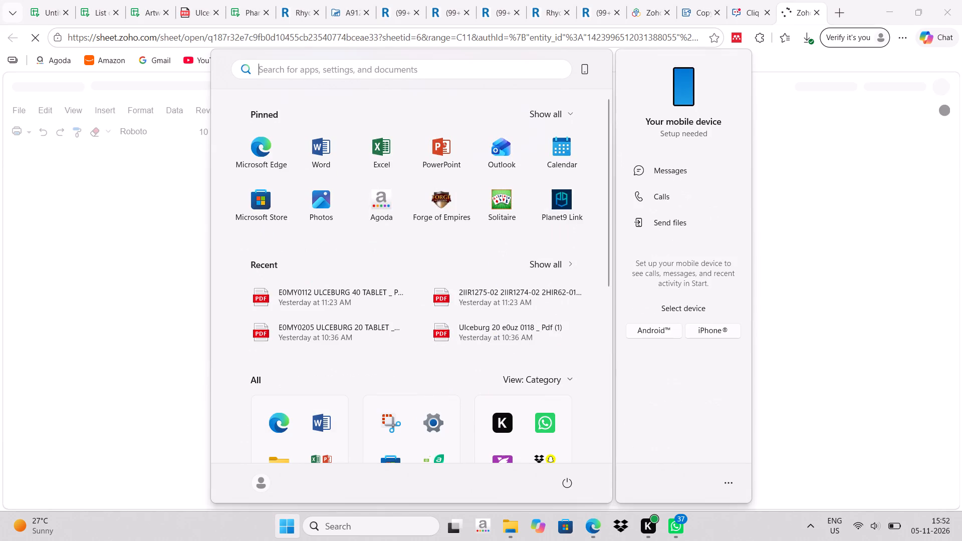
click(575, 483)
click(562, 421)
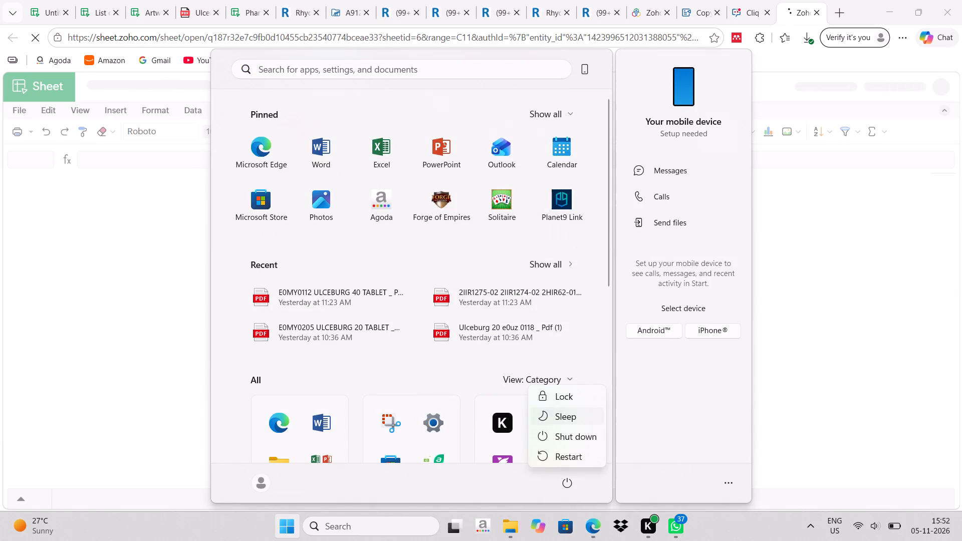